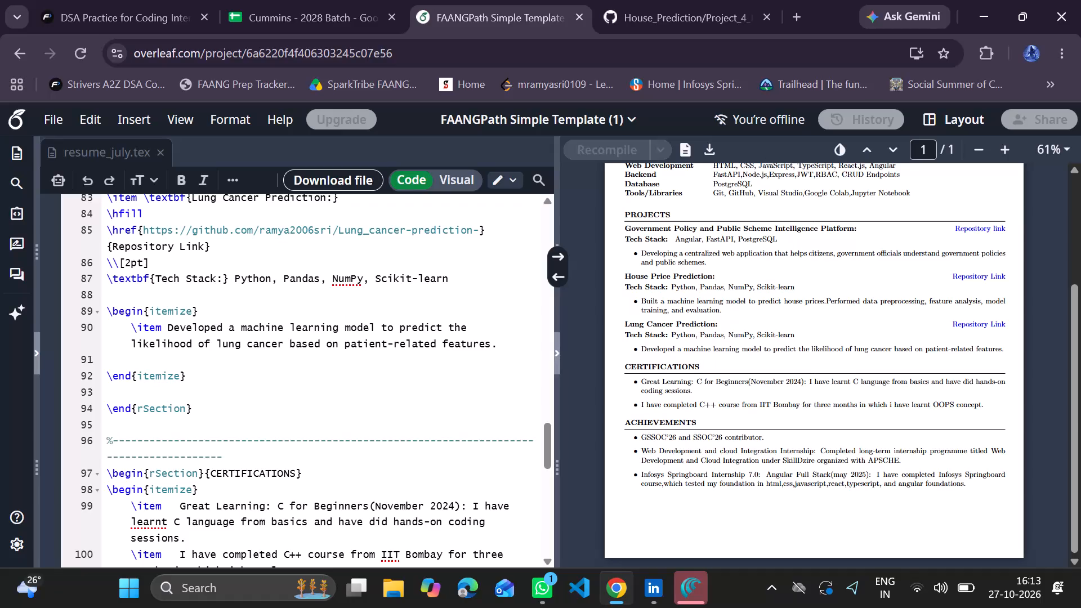
Switch to the Cummins - 2028 Batch spreadsheet and open the Drive resume linked in cell D6.
scroll(454, 440, down, 2)
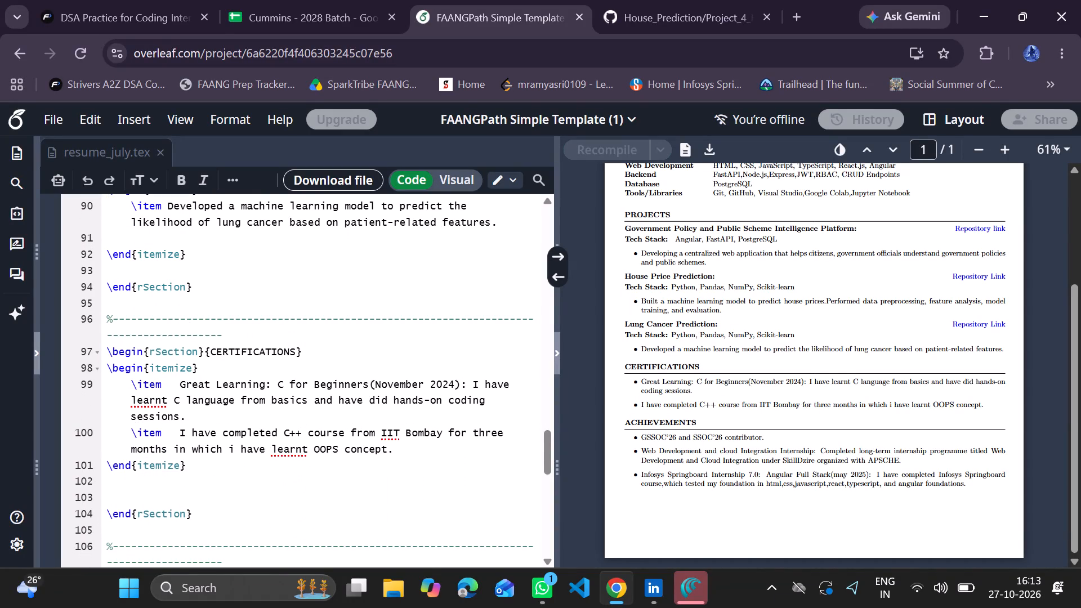
click(309, 2)
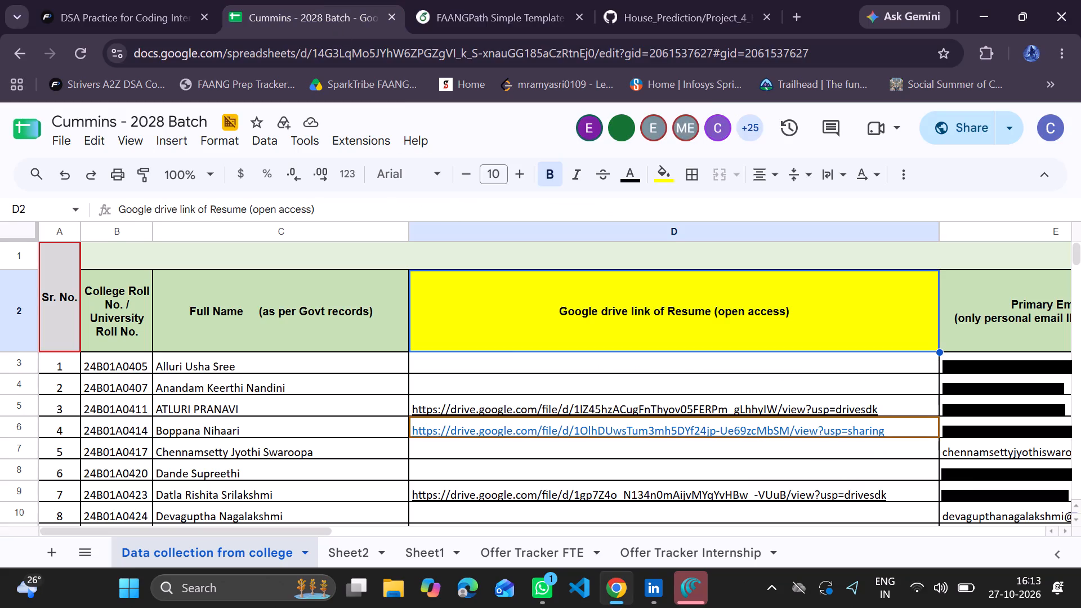
scroll(447, 217, down, 1)
click(523, 432)
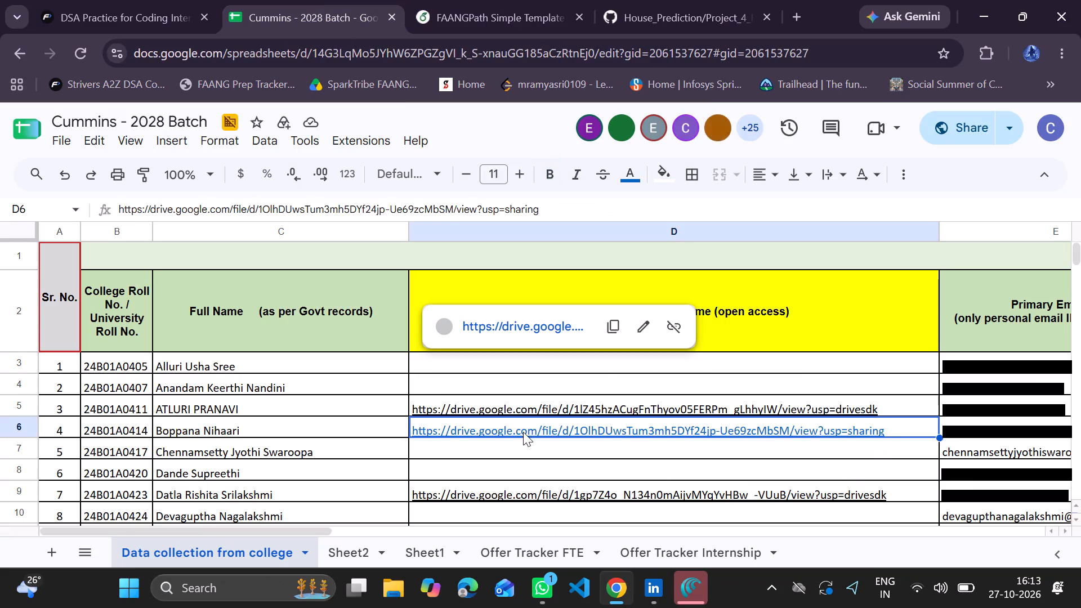
click(530, 323)
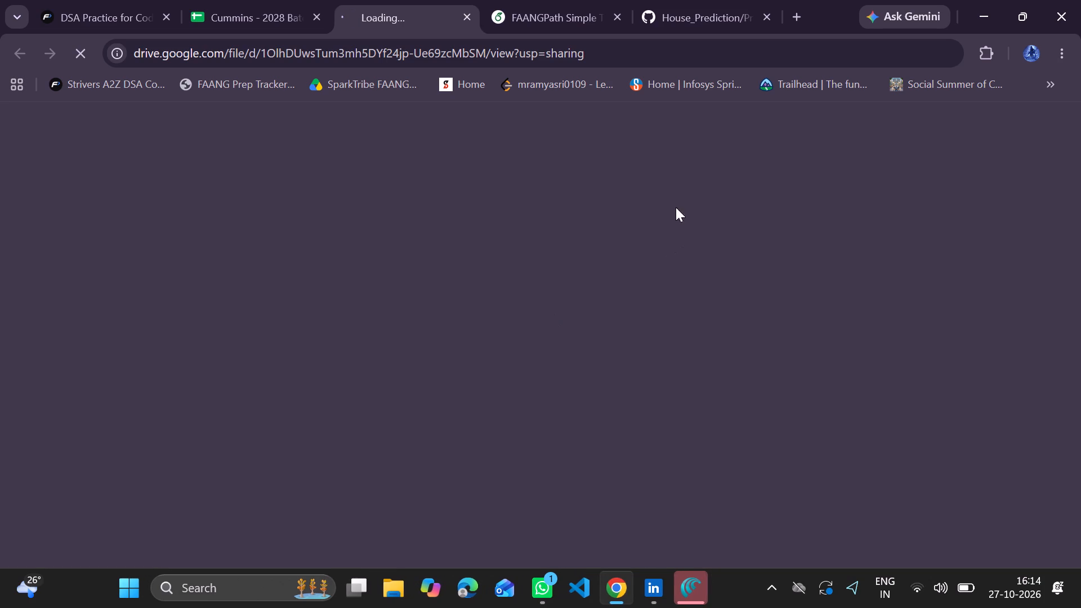
Close the GitHub tab showing the House_Prediction notebook.
click(677, 0)
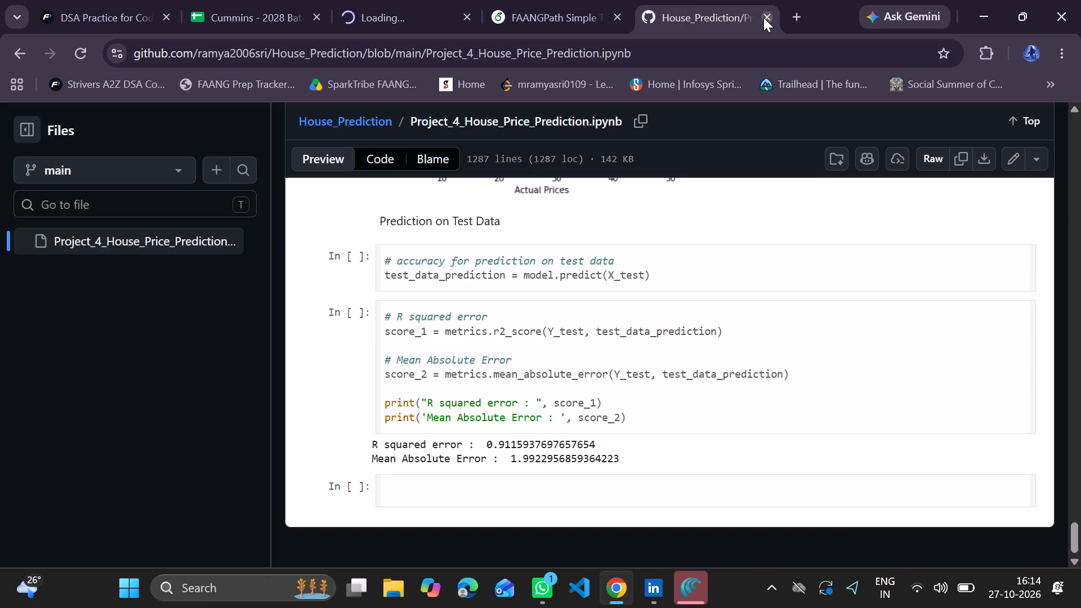
click(763, 17)
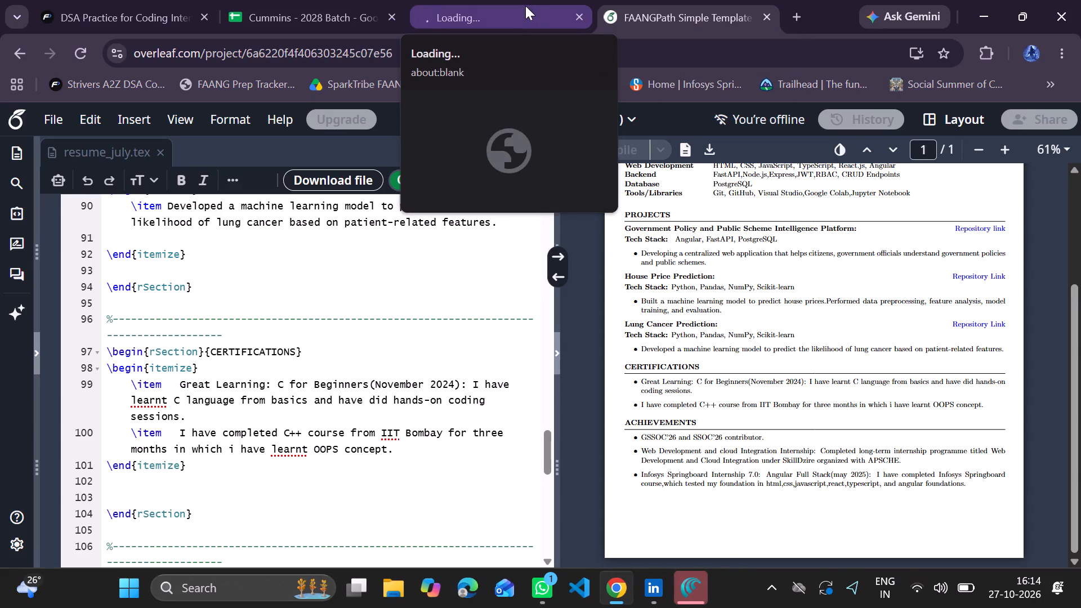
Look over the first student rows in the Cummins spreadsheet, and return to the Drive tab for the D6 resume.
click(329, 5)
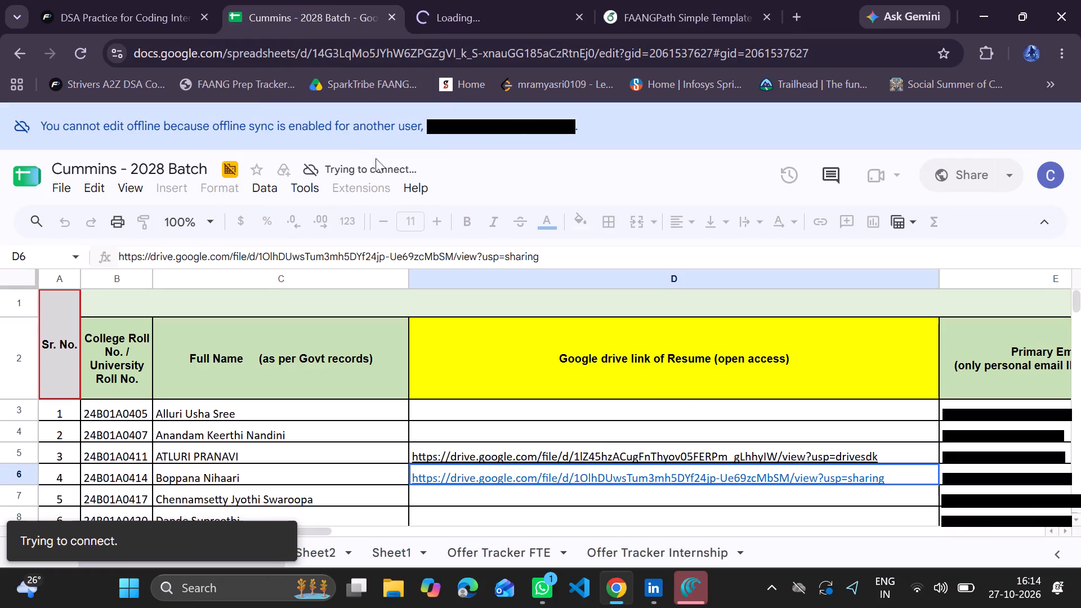
scroll(377, 225, down, 2)
scroll(476, 336, down, 1)
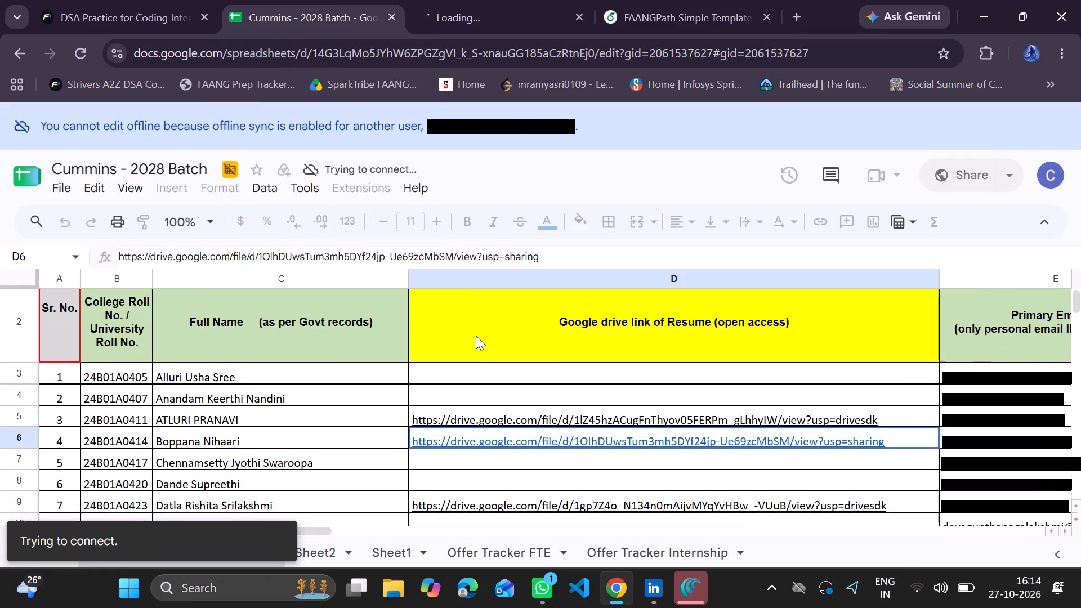
scroll(476, 336, down, 2)
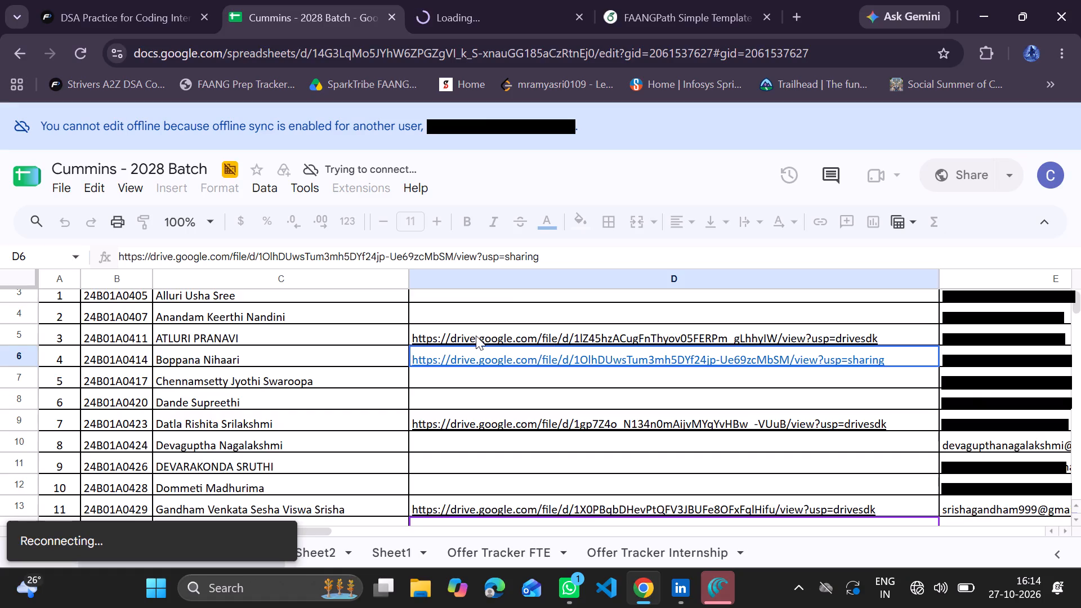
click(423, 0)
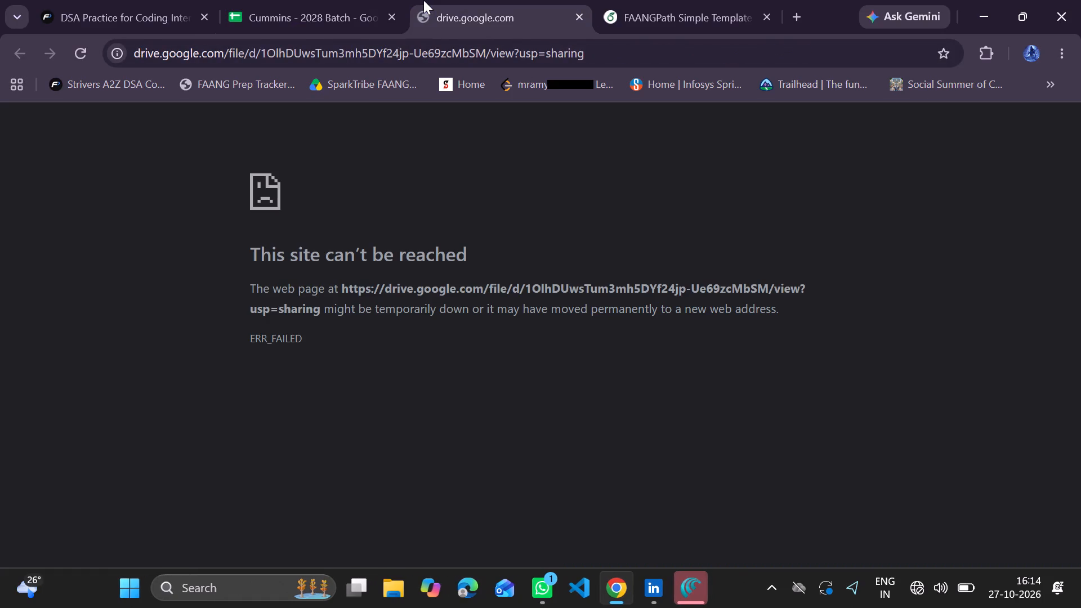
click(948, 593)
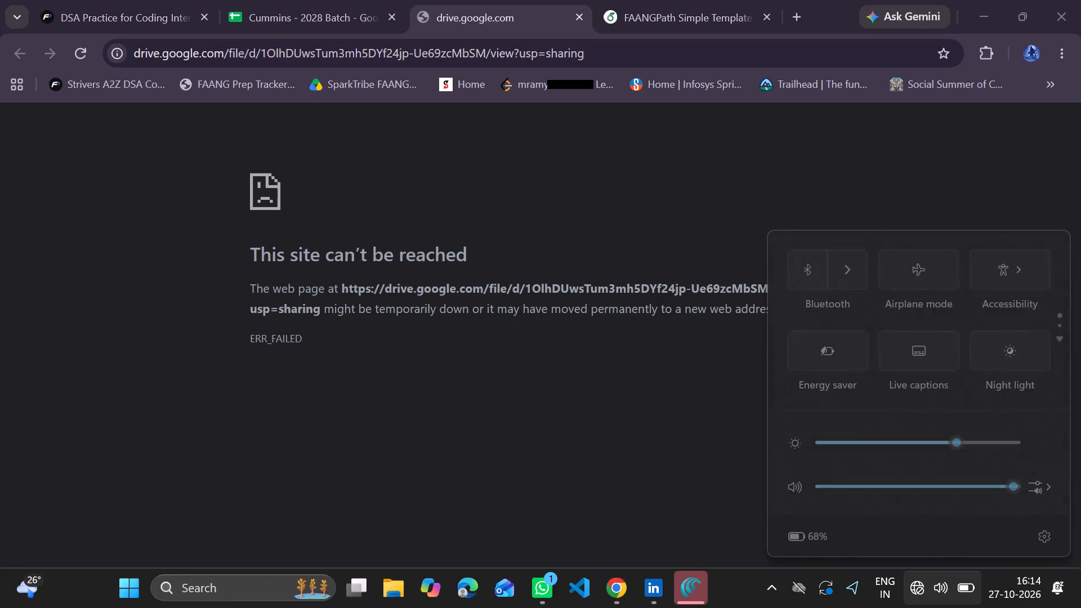
Show the available Wi-Fi networks in the system quick settings to get back online, and return to the Drive resume.
scroll(816, 272, up, 4)
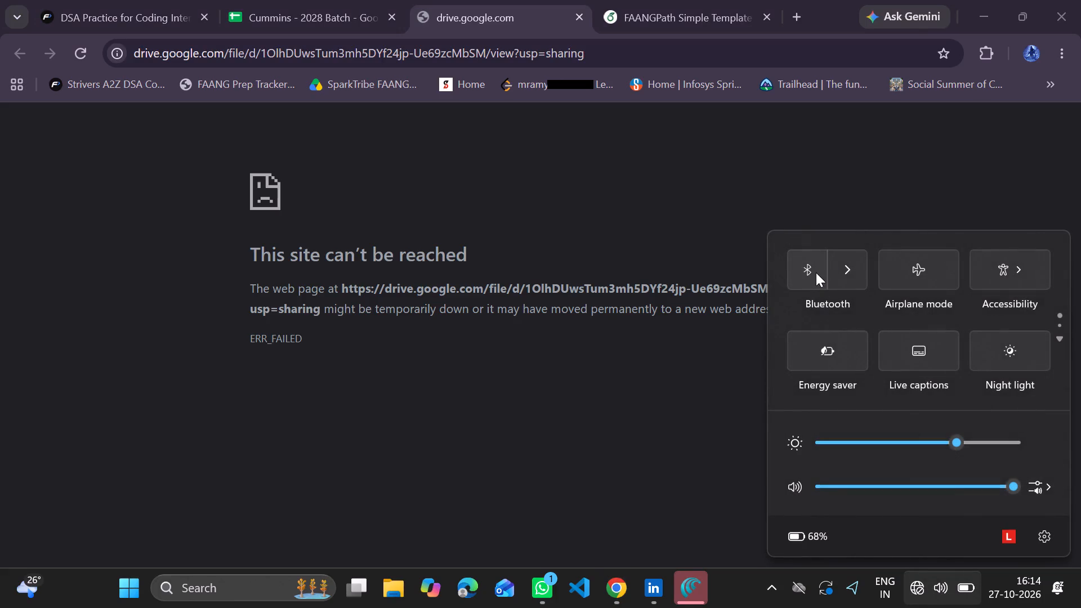
scroll(816, 272, right, 4)
scroll(816, 272, up, 4)
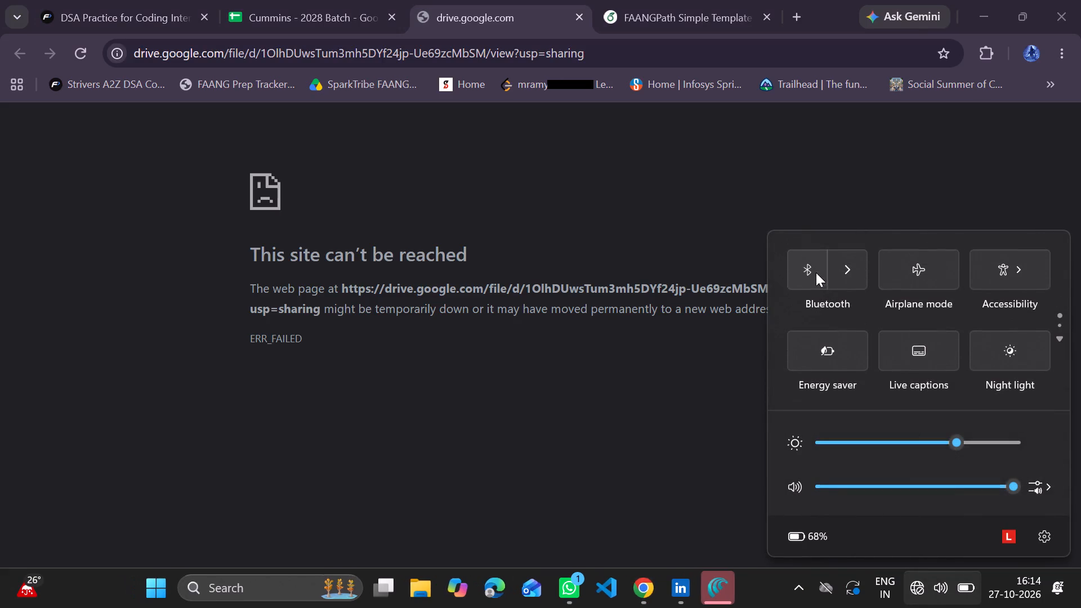
scroll(816, 272, up, 2)
click(861, 270)
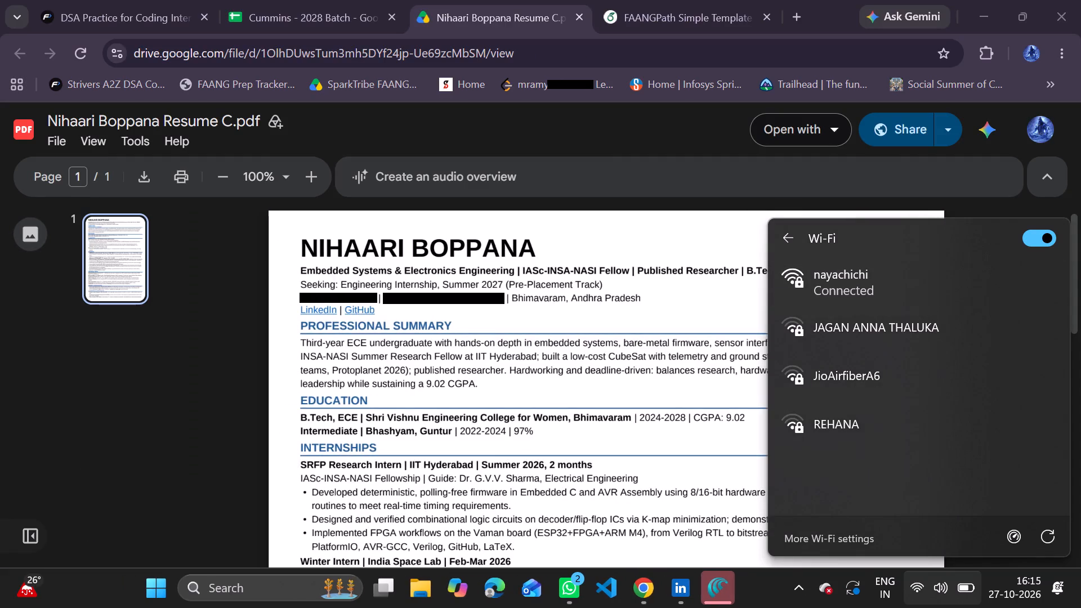
click(533, 273)
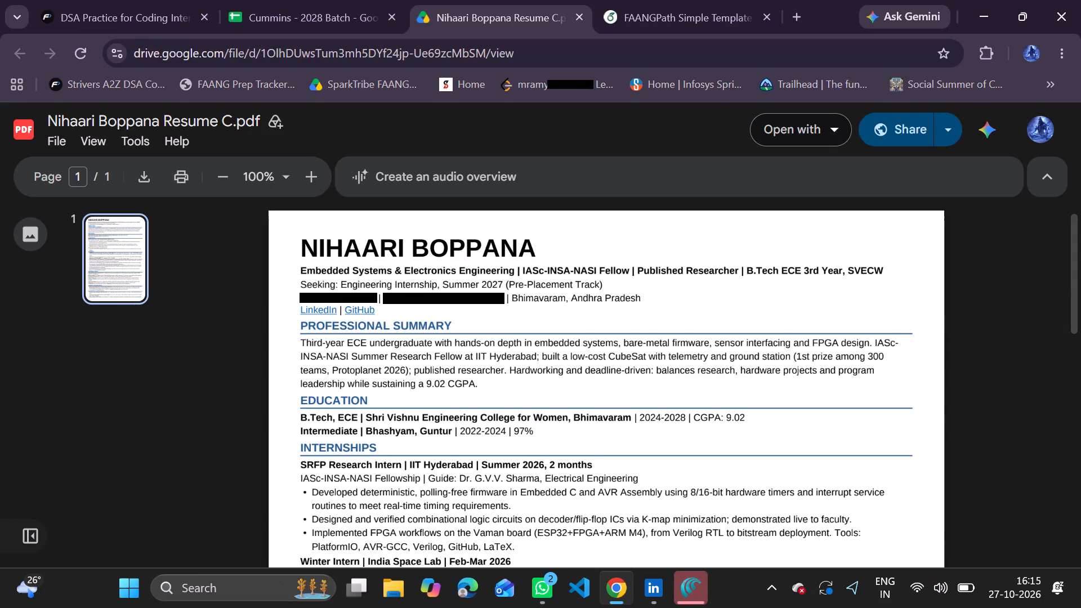
Read through the D6 student's resume, from the professional summary and education to the internships and projects.
scroll(619, 321, down, 3)
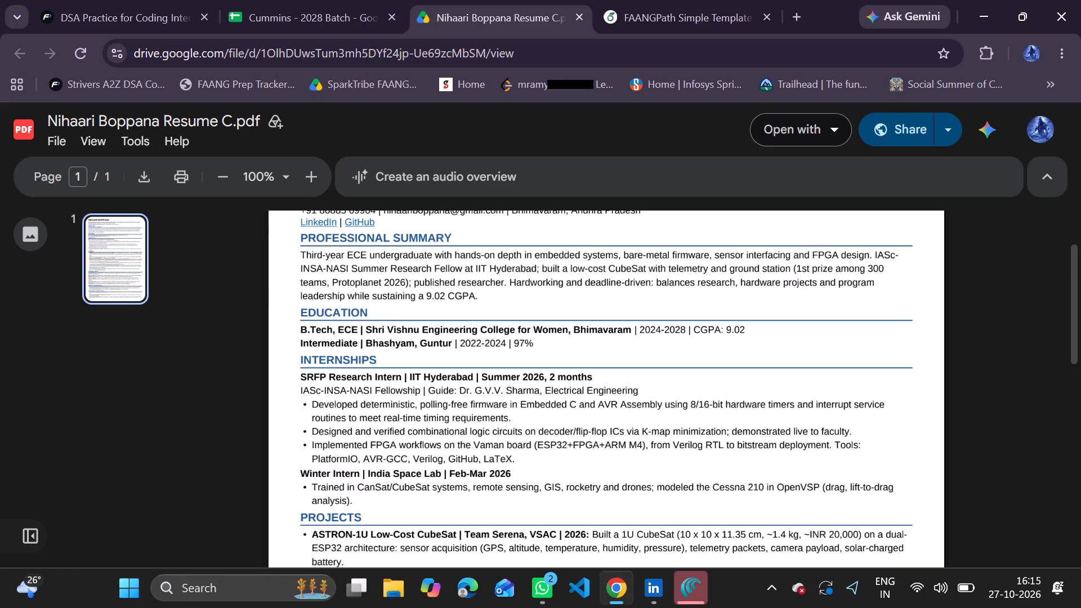
scroll(619, 321, up, 2)
scroll(619, 321, down, 1)
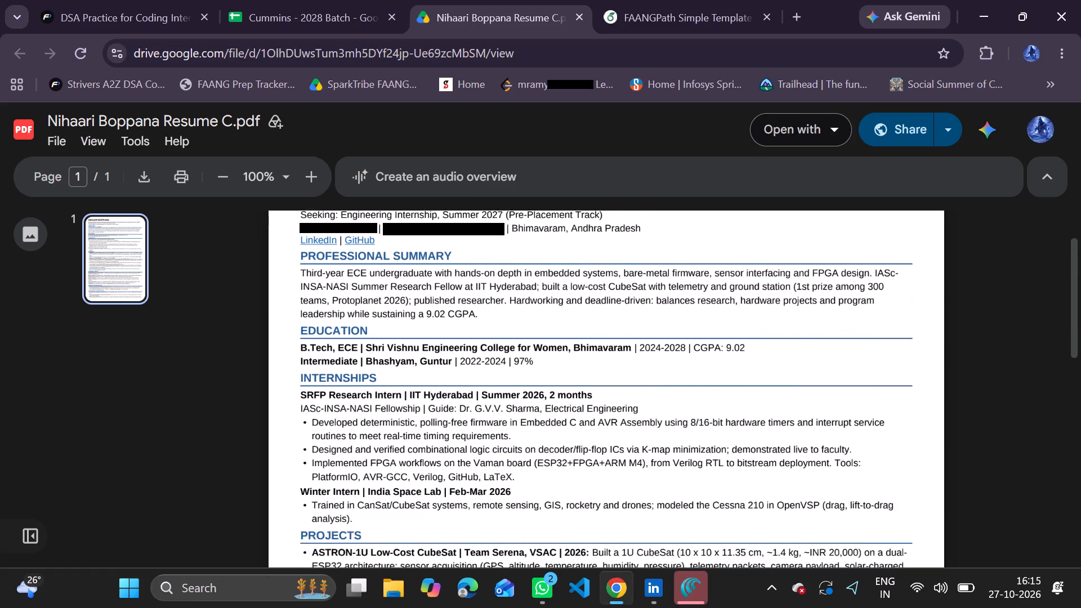
scroll(619, 321, down, 1)
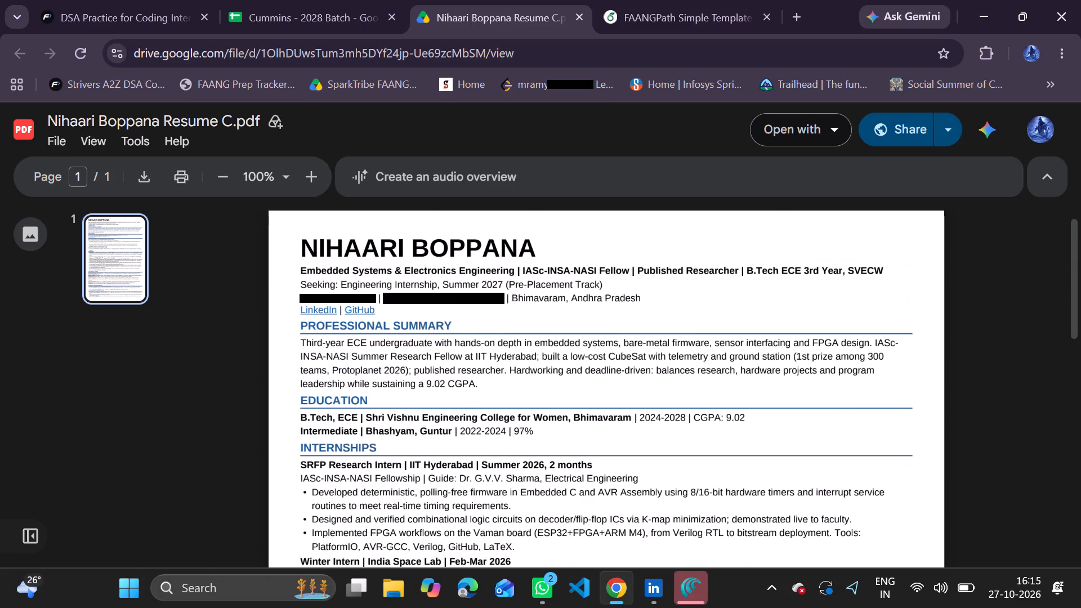
scroll(619, 321, down, 2)
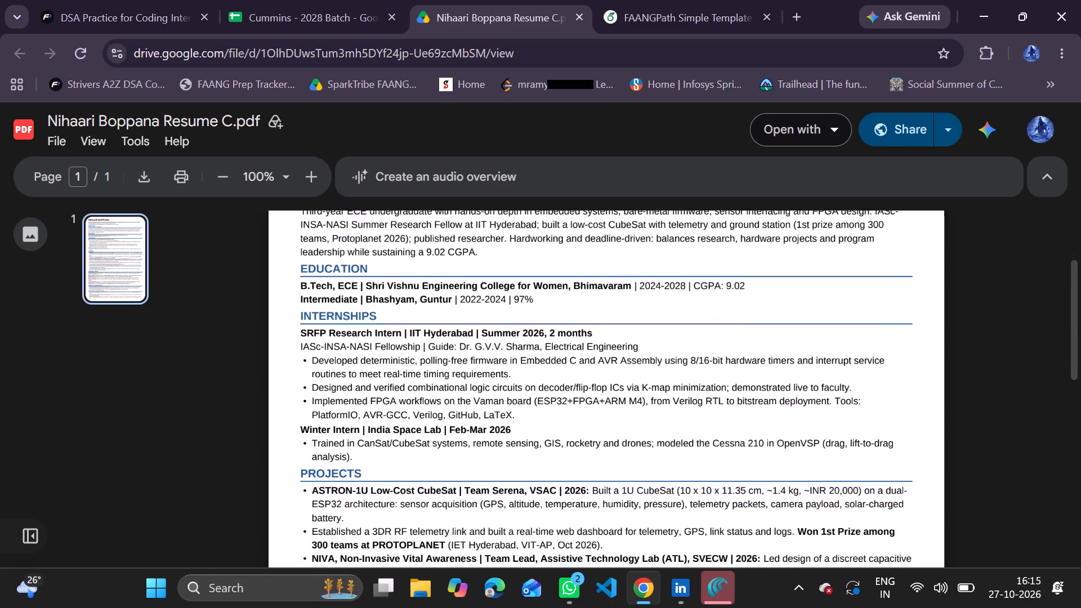
scroll(619, 321, down, 1)
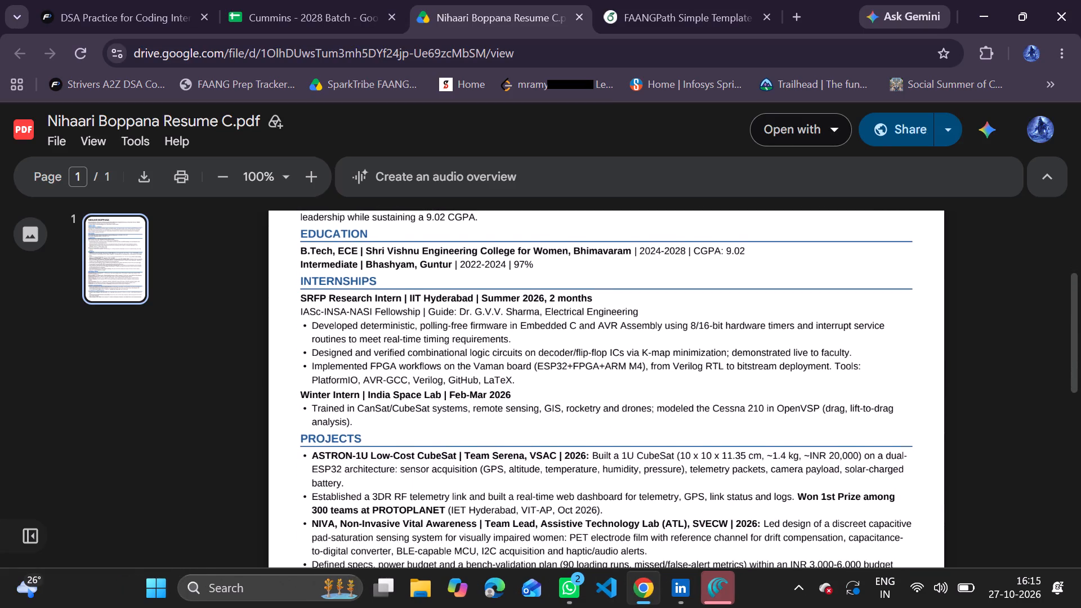
scroll(619, 321, down, 1)
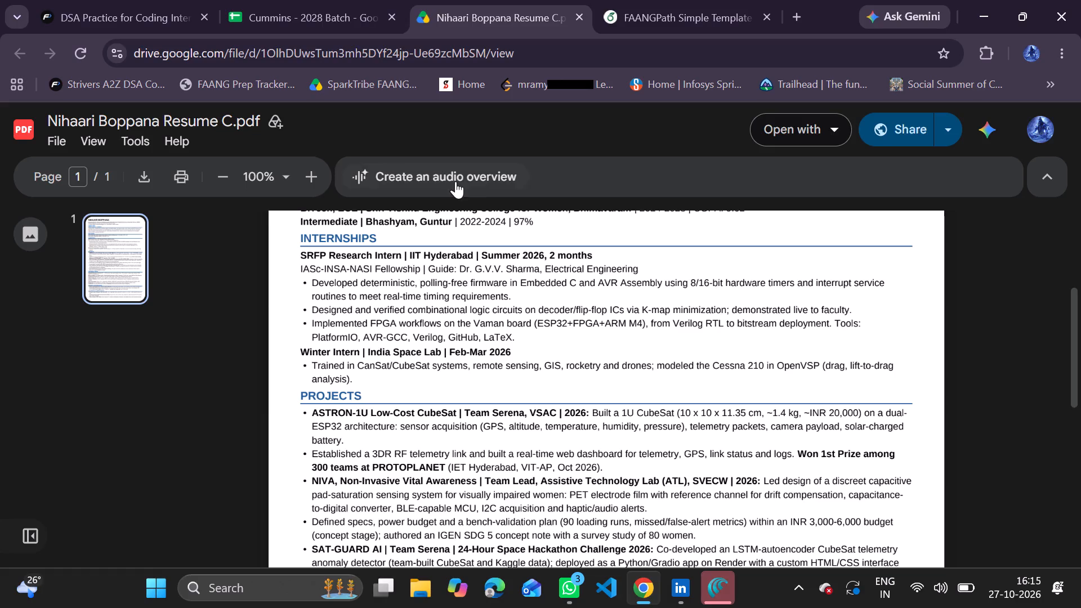
Read the D6 resume PDF from its internships and projects down to the leadership roles, and close its tab.
scroll(455, 174, down, 1)
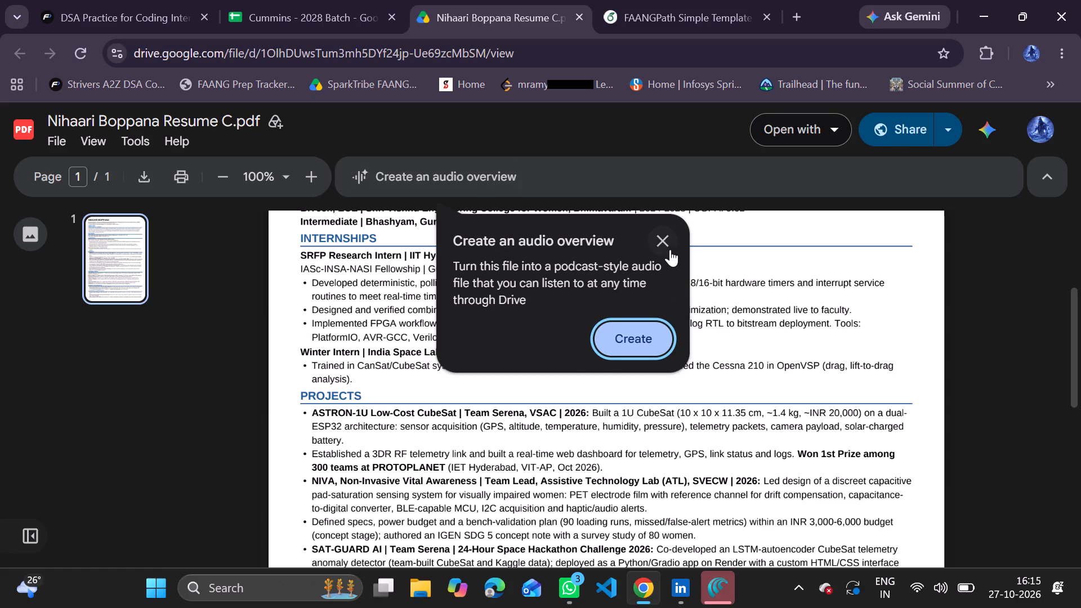
click(670, 246)
scroll(544, 436, down, 1)
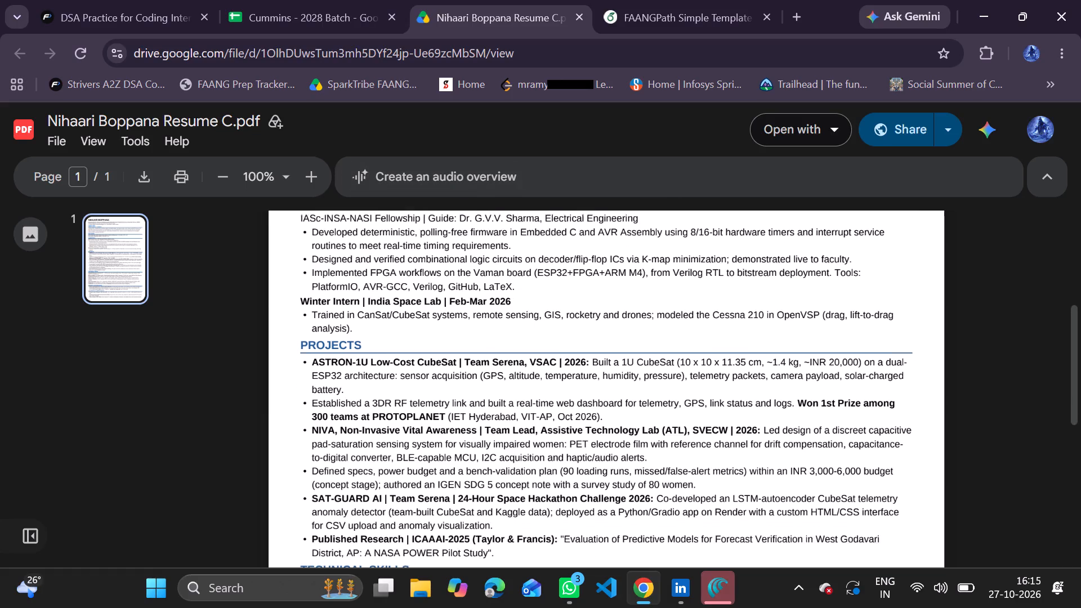
scroll(544, 436, down, 1)
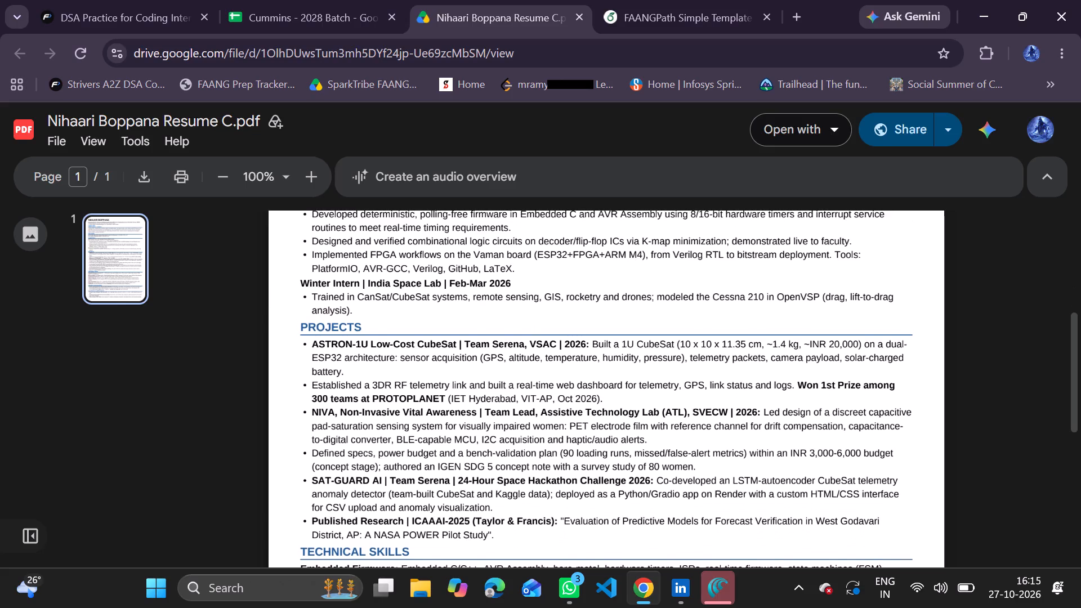
scroll(544, 436, down, 2)
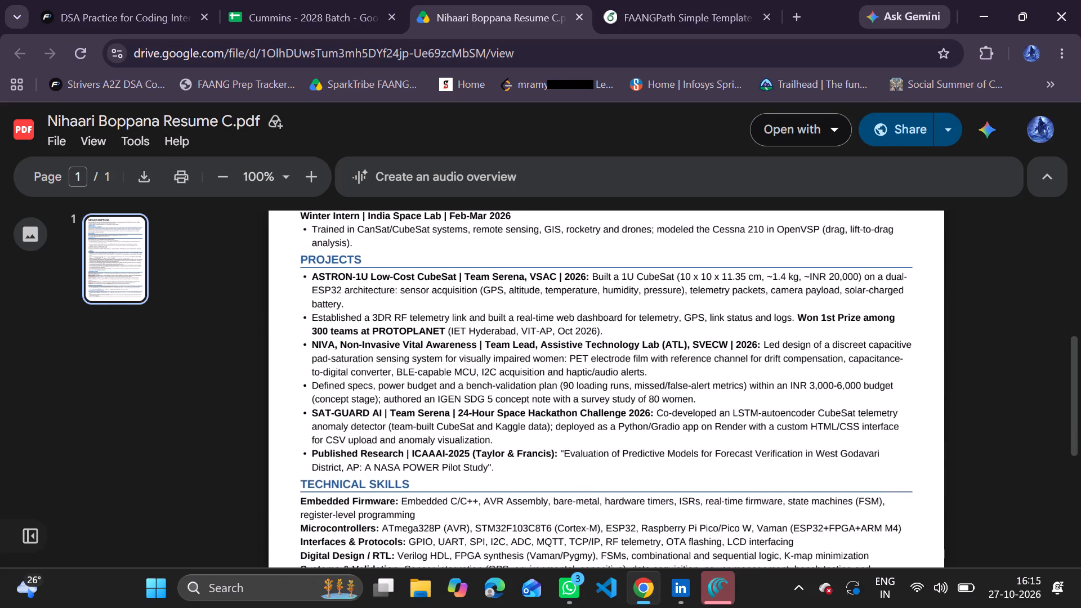
scroll(544, 436, down, 1)
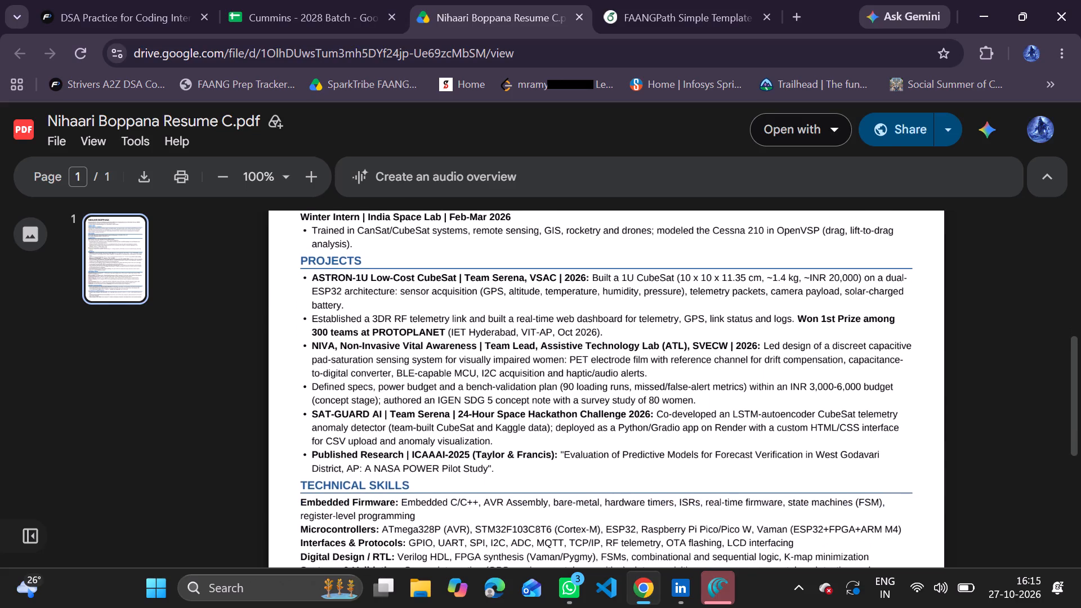
scroll(544, 436, down, 3)
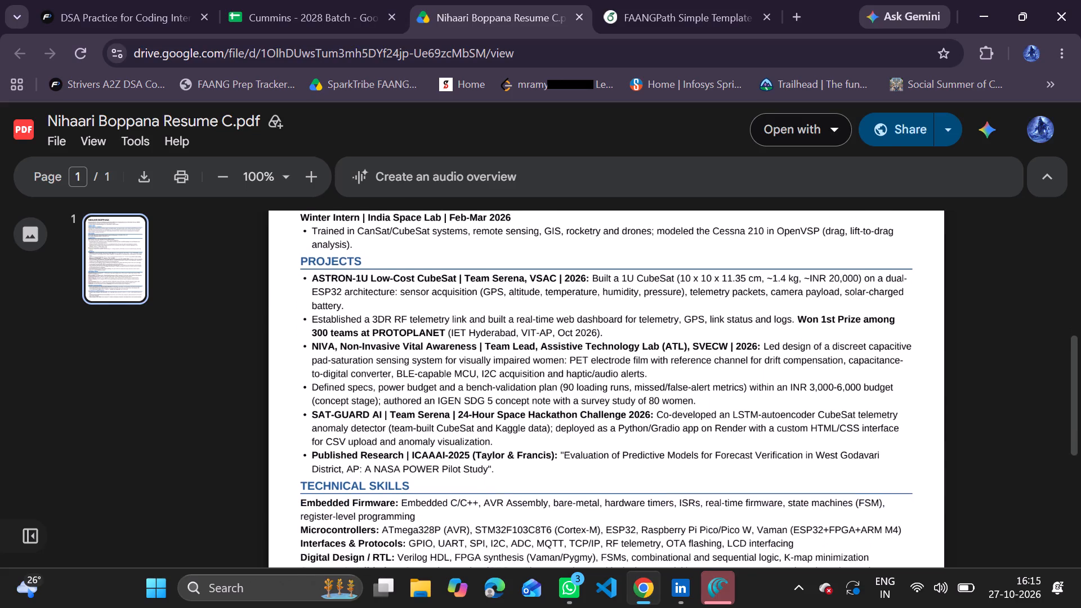
scroll(544, 436, down, 1)
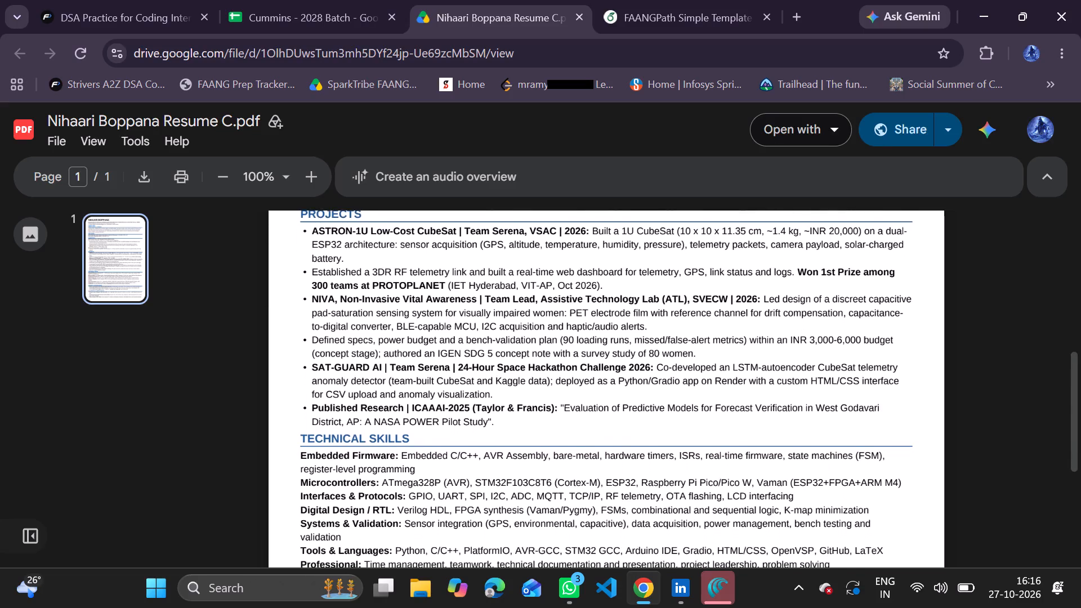
scroll(544, 436, down, 3)
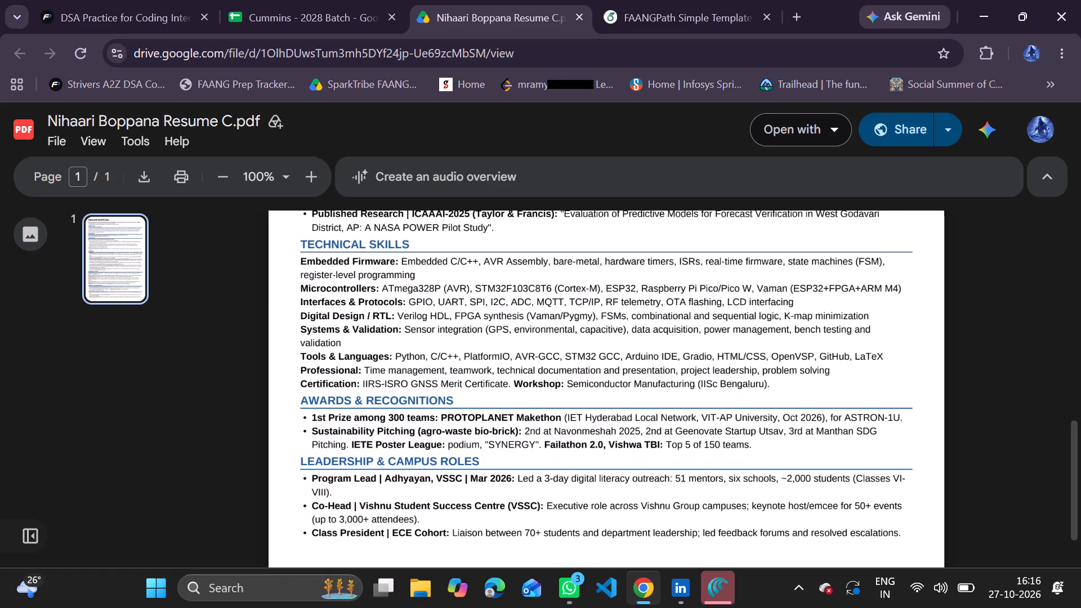
scroll(544, 436, down, 1)
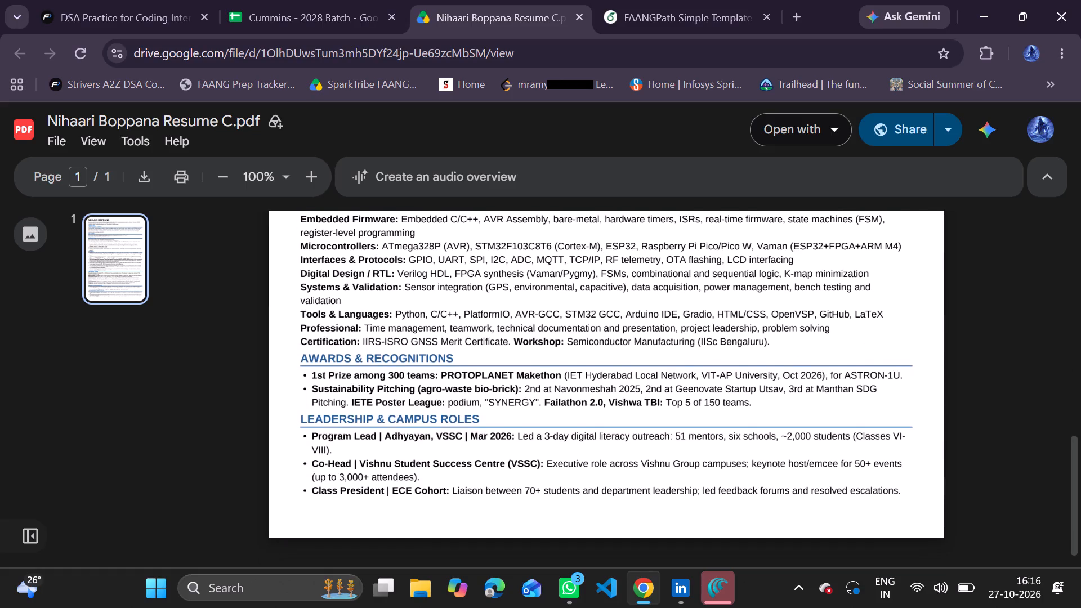
scroll(544, 436, down, 3)
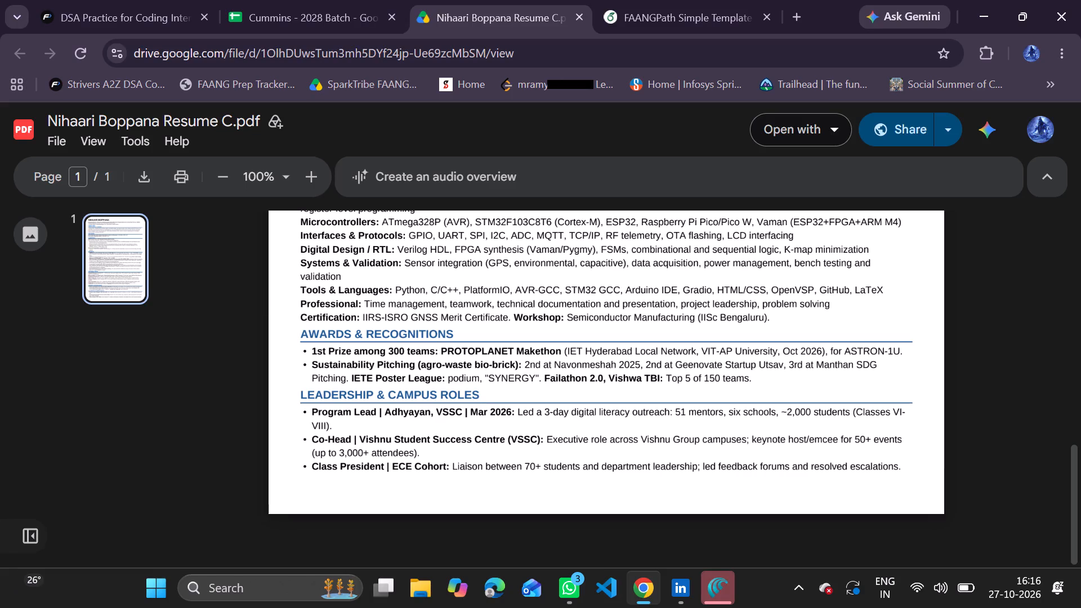
click(574, 16)
Browse the resume links in column D of the Cummins spreadsheet and open the resume linked in cell D79.
click(243, 0)
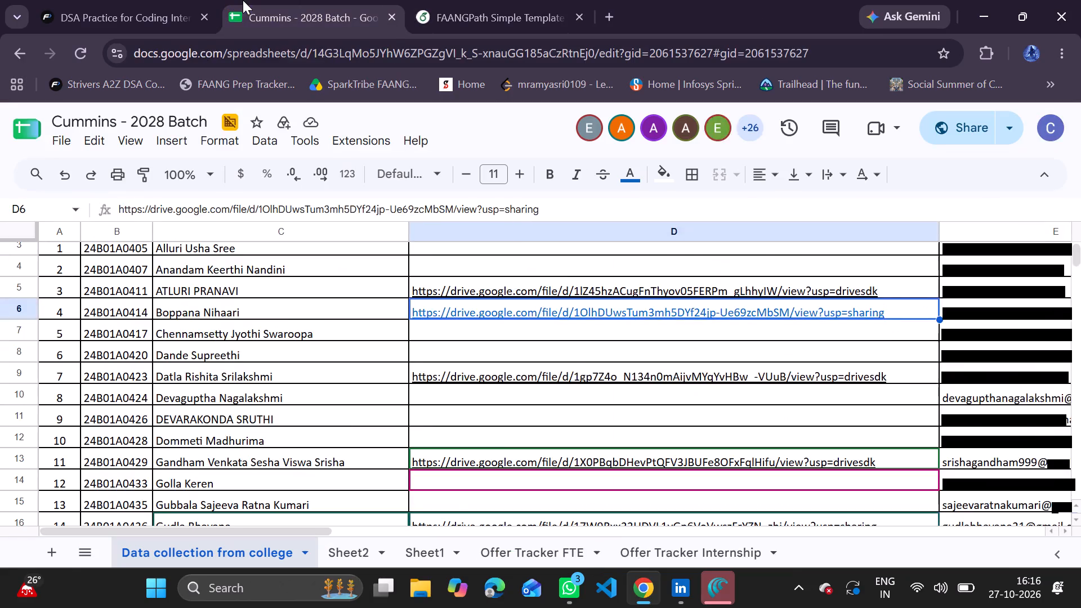
scroll(497, 432, down, 3)
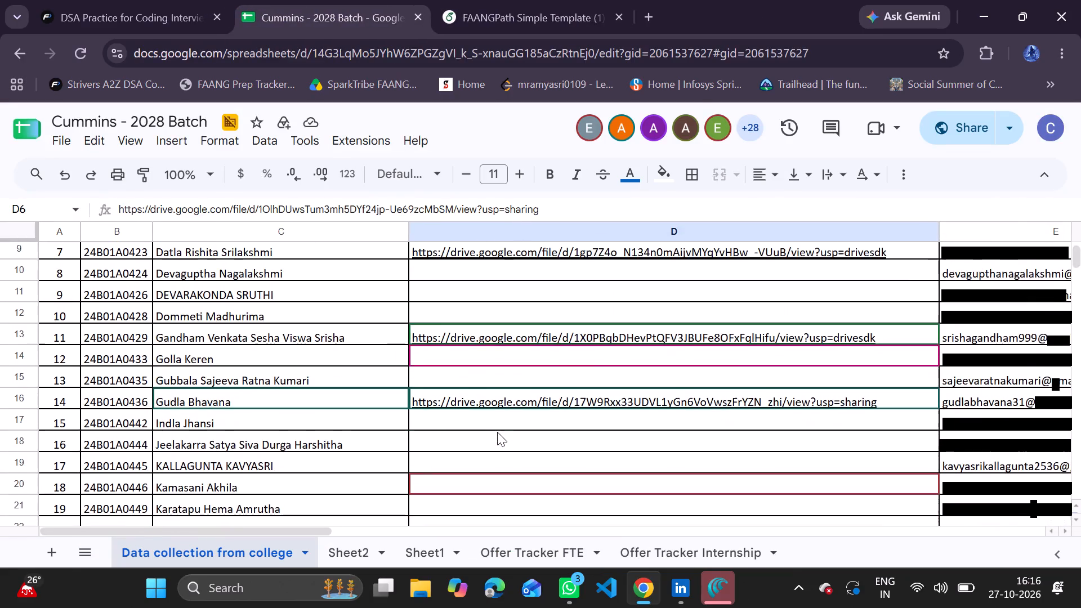
scroll(497, 432, down, 4)
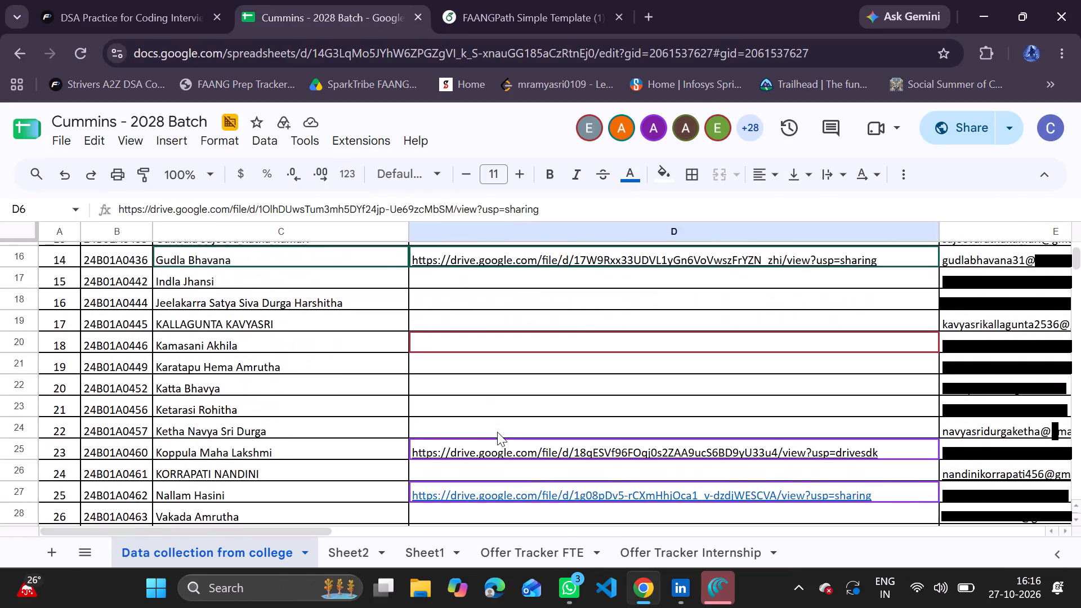
scroll(497, 432, down, 5)
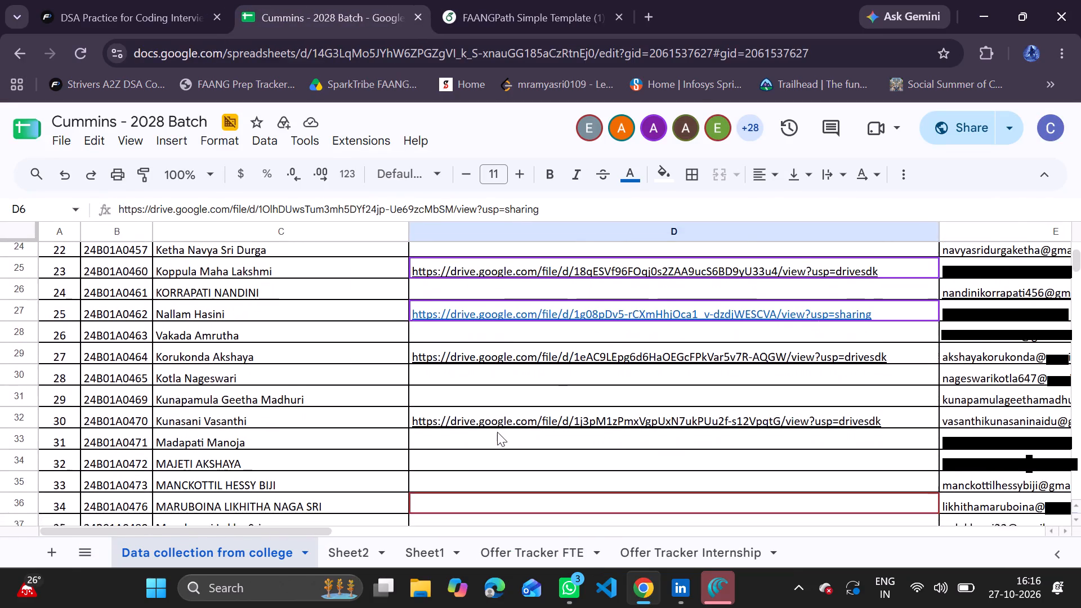
scroll(497, 432, down, 4)
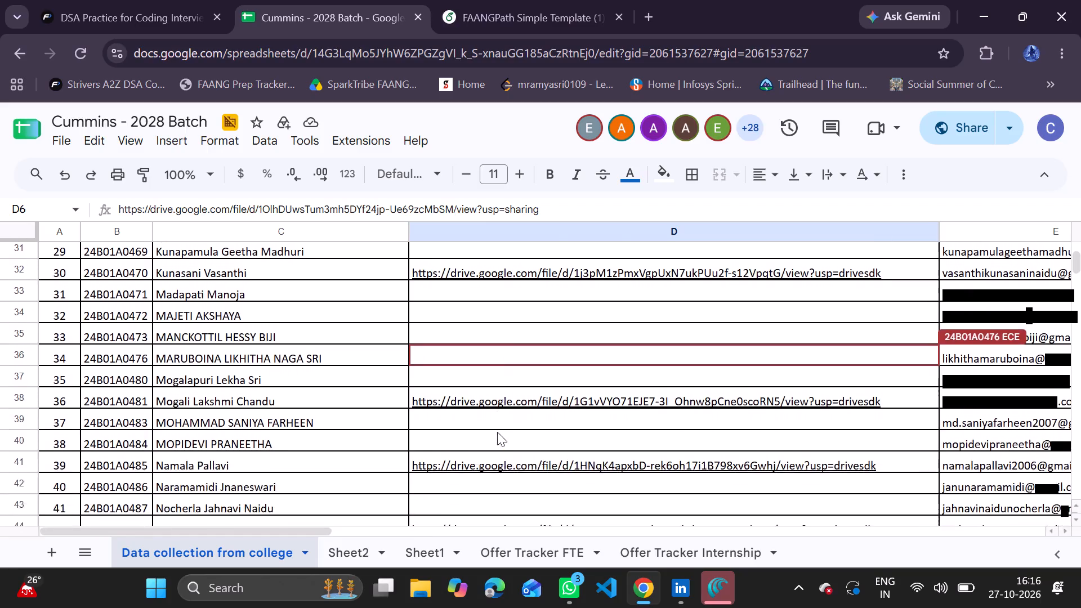
scroll(497, 432, down, 3)
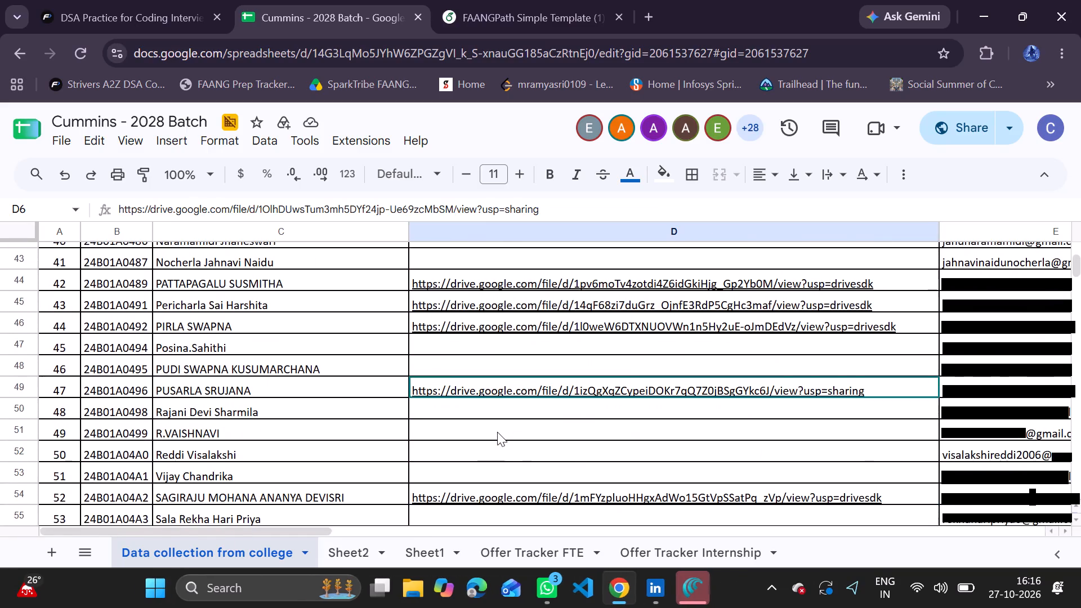
scroll(497, 432, down, 3)
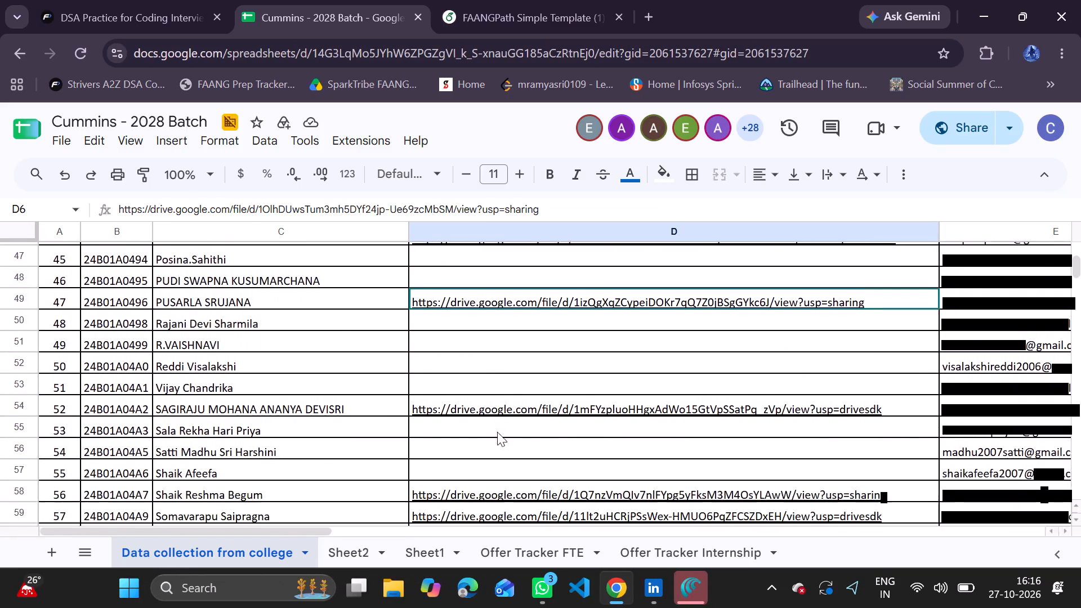
scroll(497, 432, down, 5)
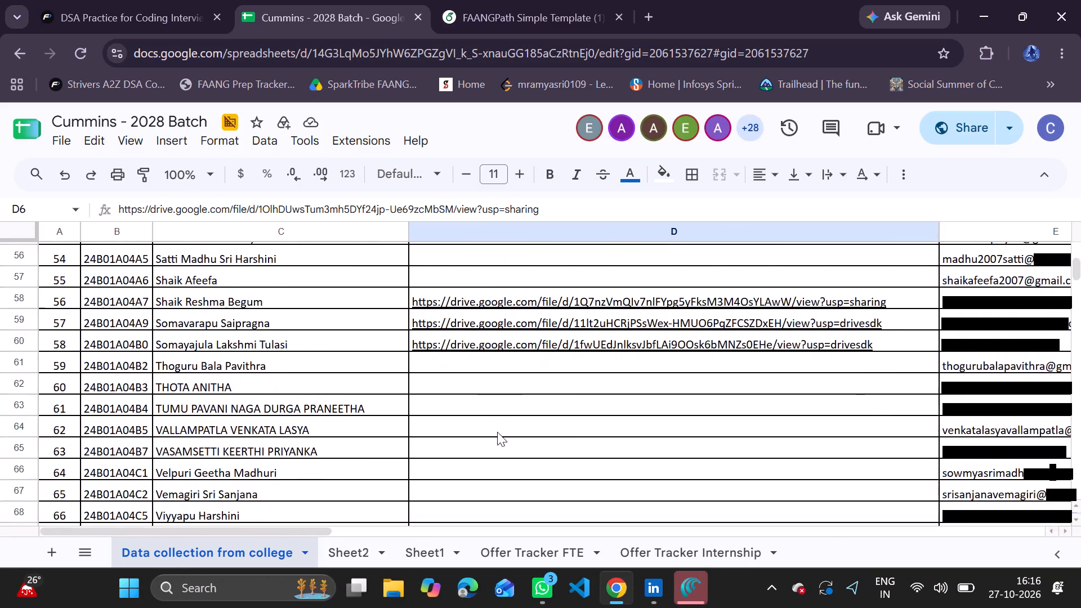
scroll(497, 432, down, 6)
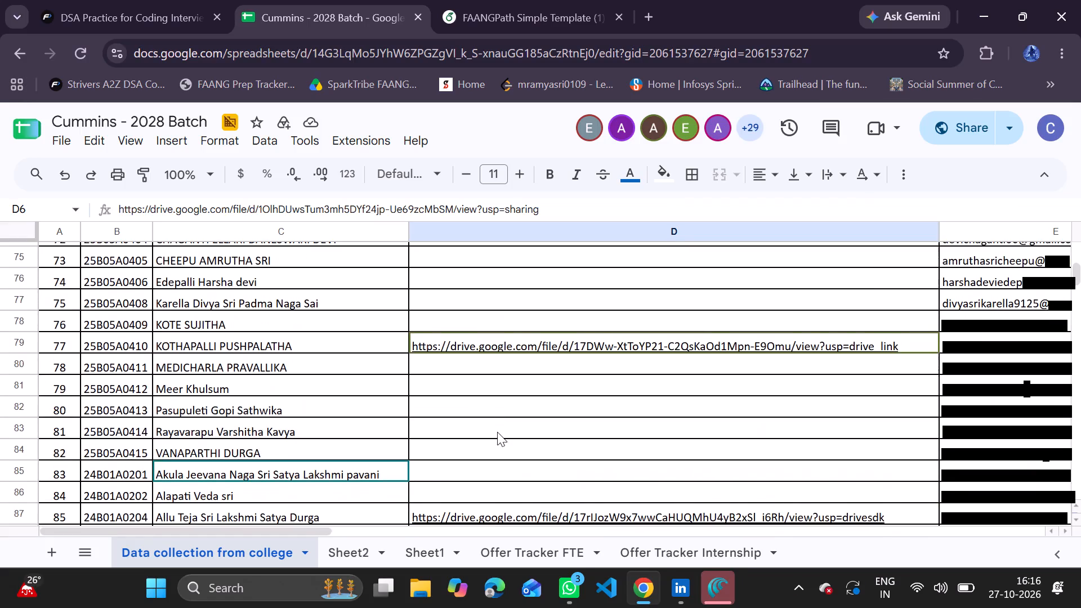
scroll(497, 432, left, 1)
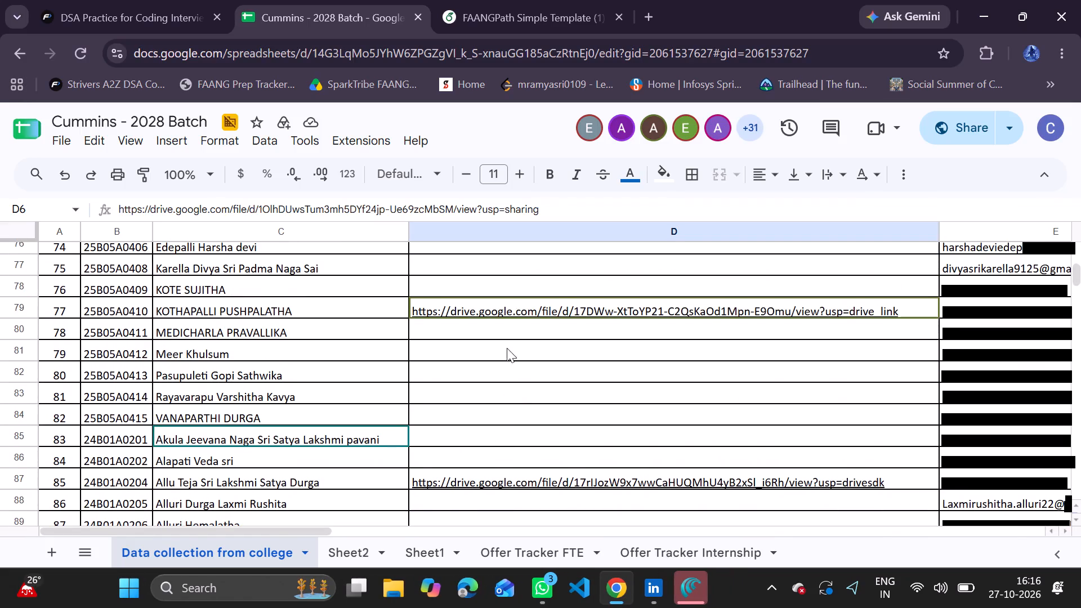
click(502, 319)
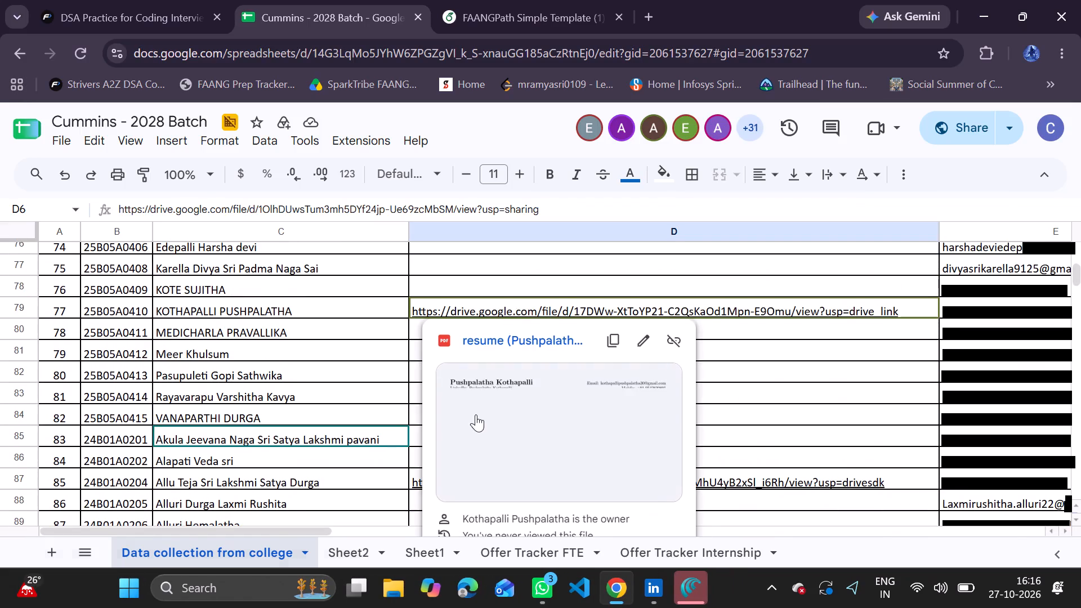
click(476, 414)
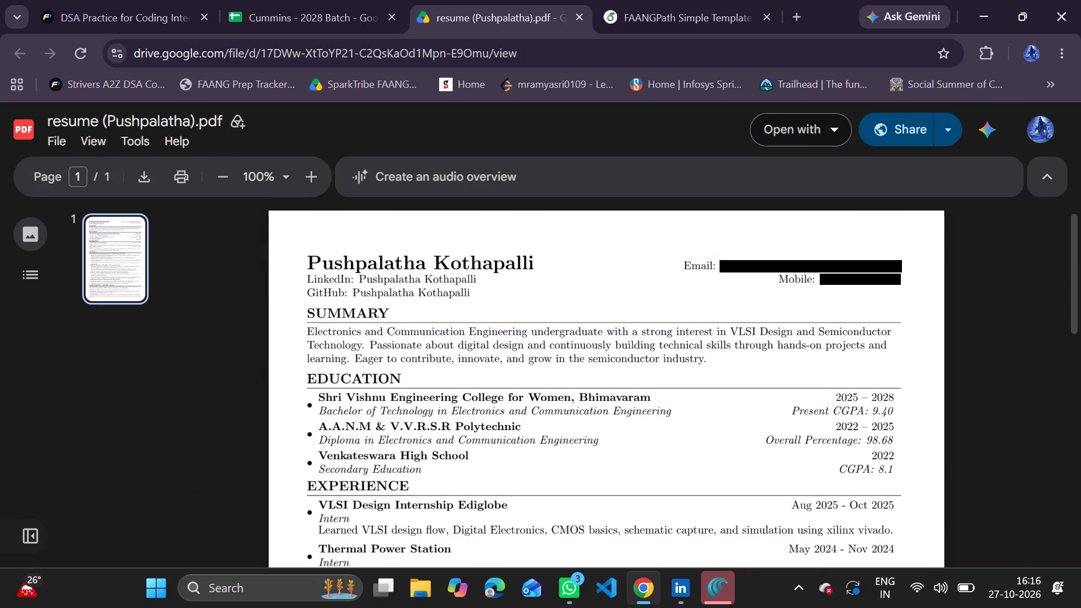
Read the D79 resume PDF from its experience section through the listed projects.
scroll(522, 269, down, 3)
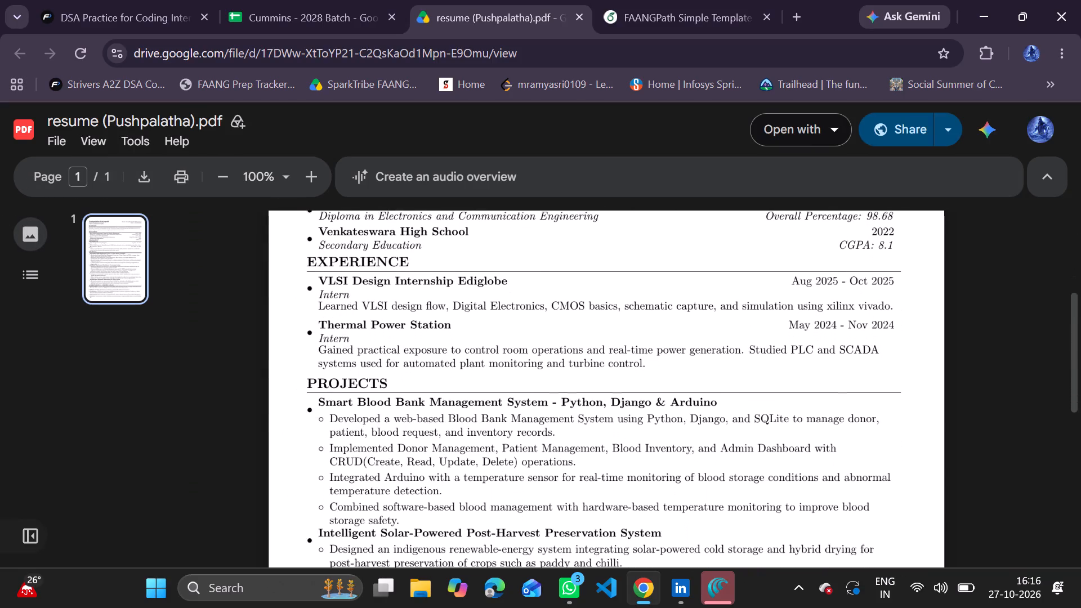
scroll(522, 269, down, 3)
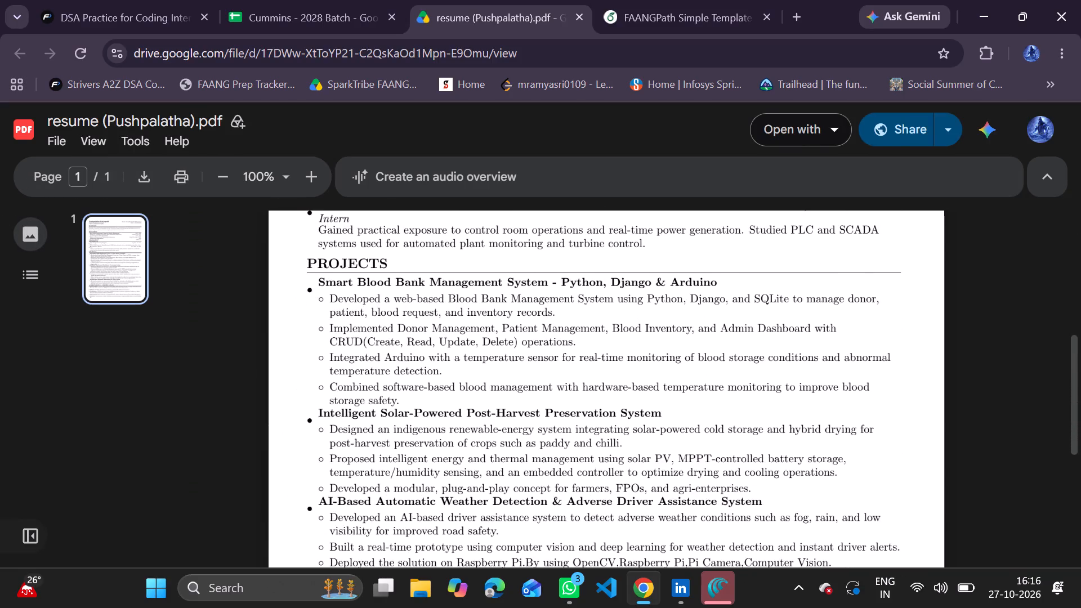
scroll(522, 269, down, 2)
scroll(522, 269, left, 1)
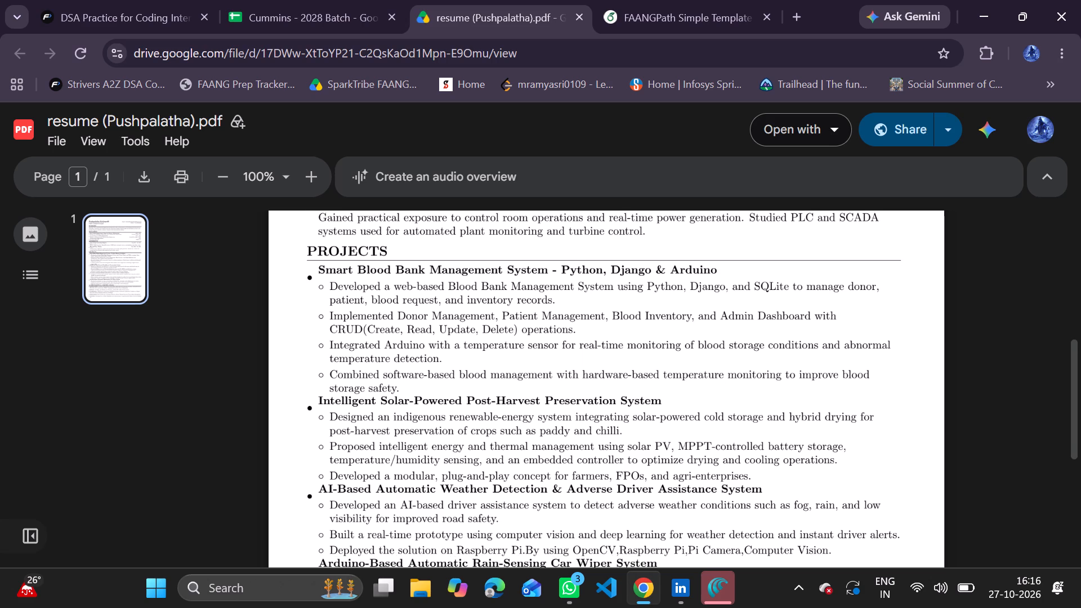
scroll(522, 269, left, 3)
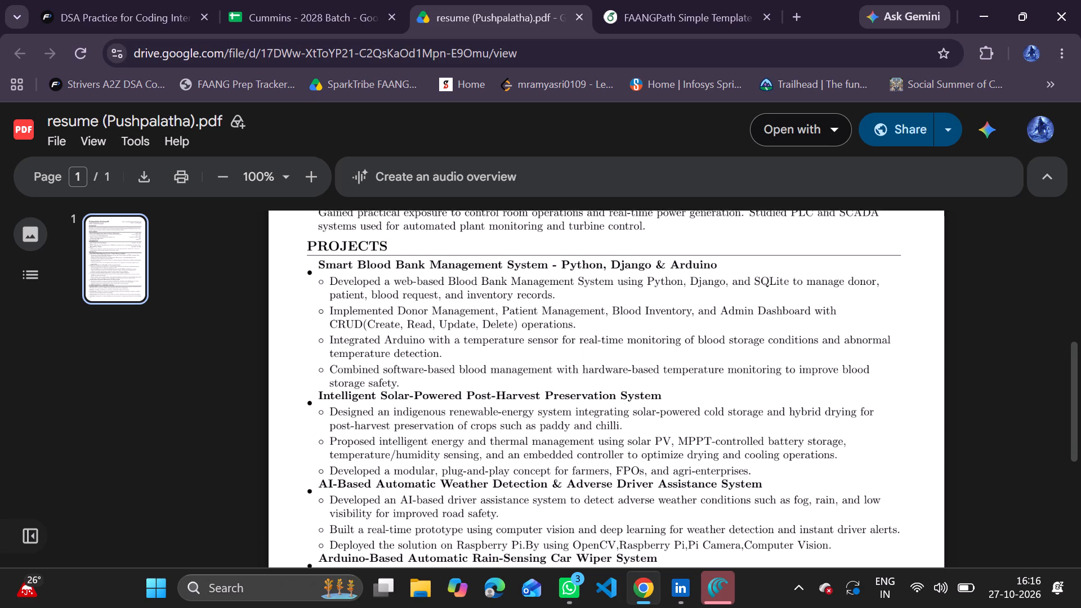
scroll(522, 269, left, 2)
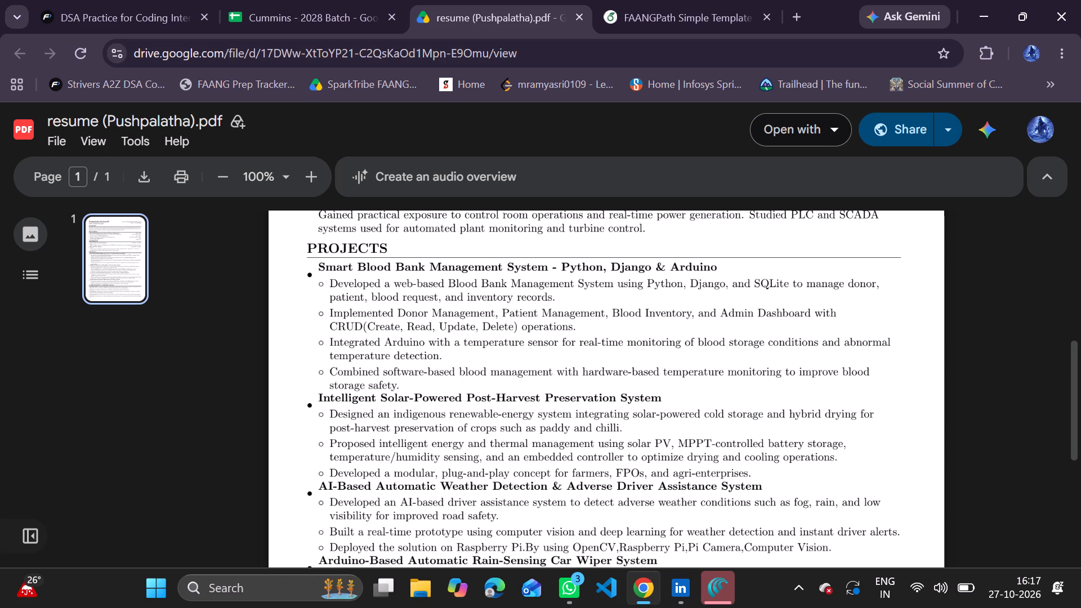
scroll(522, 269, left, 2)
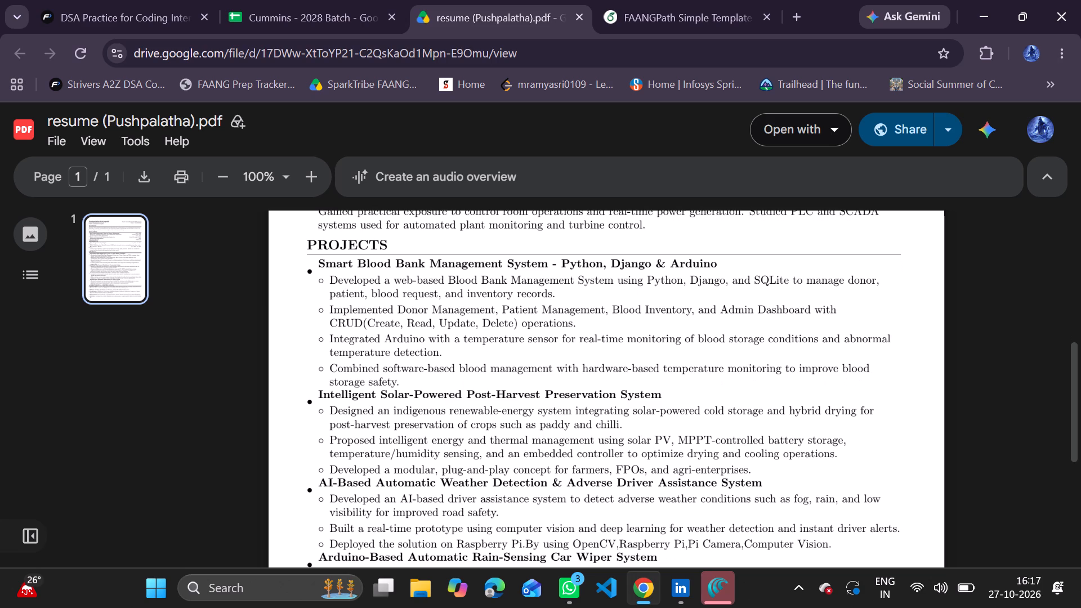
Read the rest of the D79 resume, from the remaining projects through Achievements & Certifications.
scroll(467, 186, down, 1)
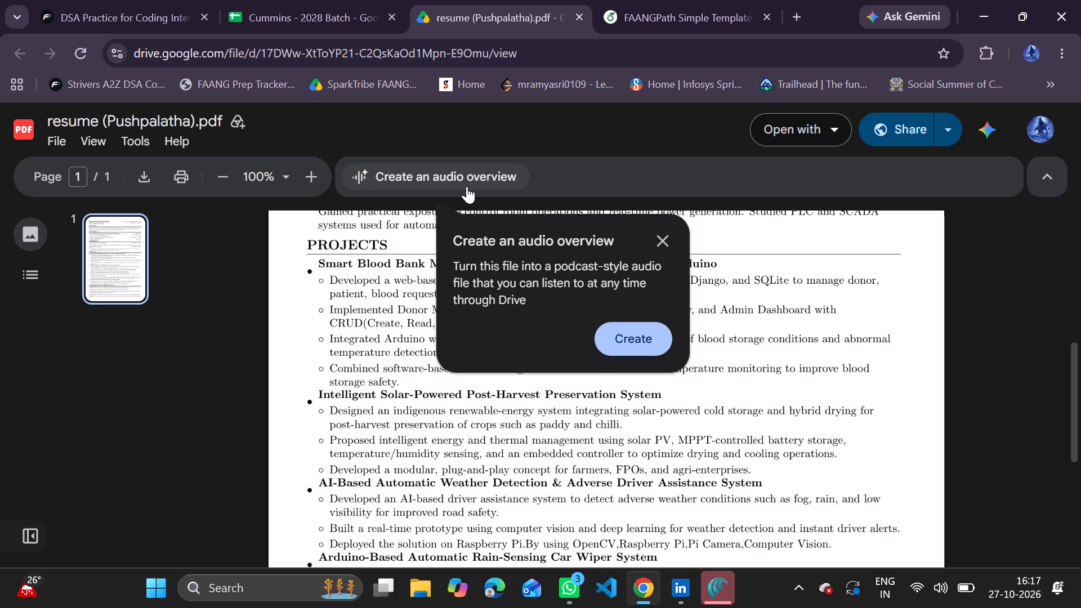
scroll(467, 186, down, 2)
scroll(621, 360, down, 1)
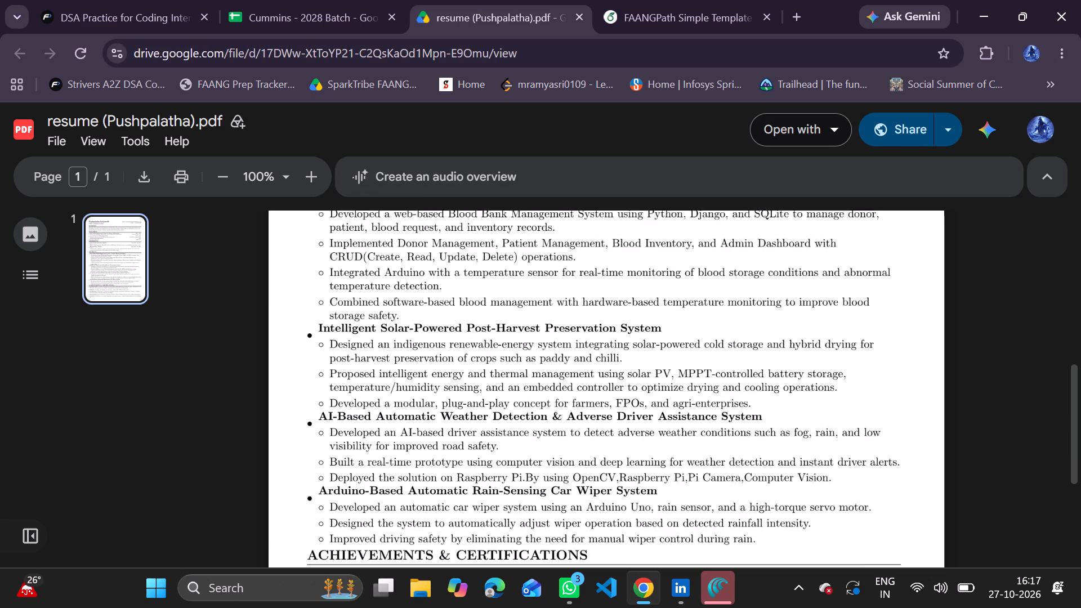
scroll(621, 360, down, 3)
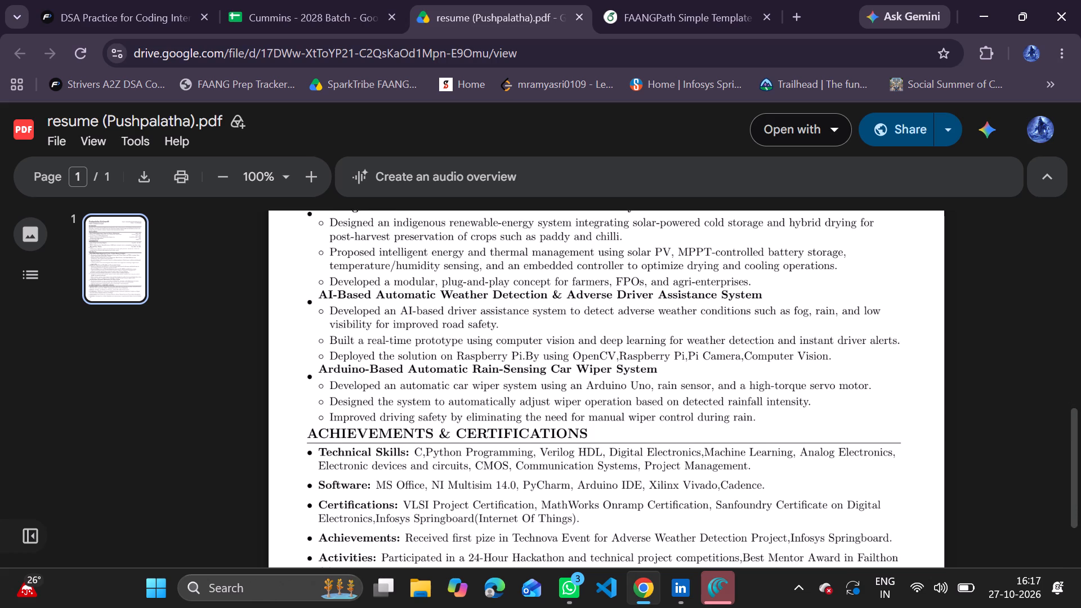
scroll(621, 360, down, 2)
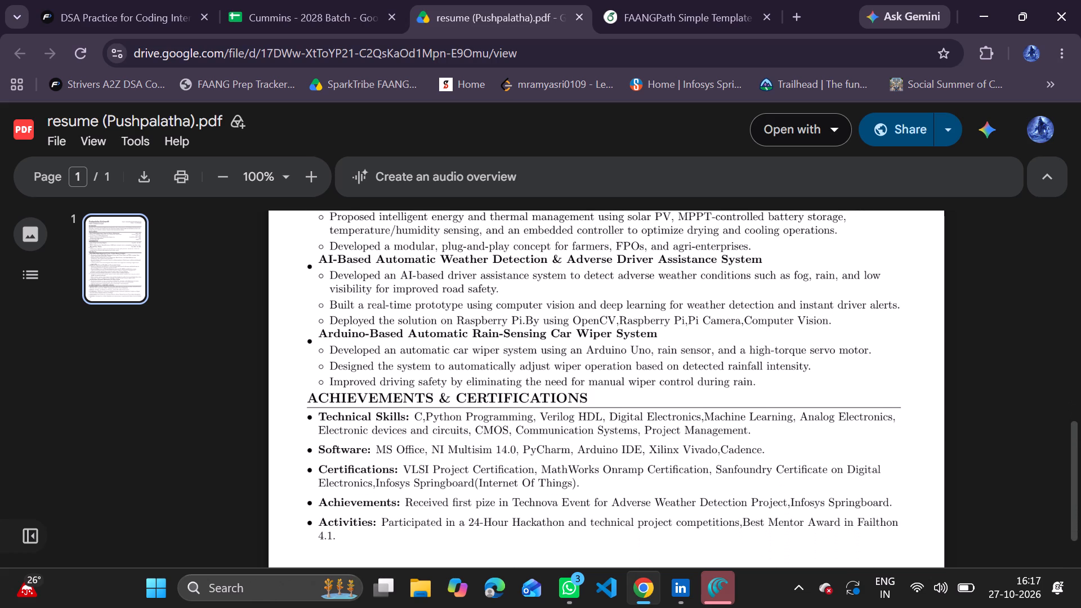
scroll(621, 360, down, 2)
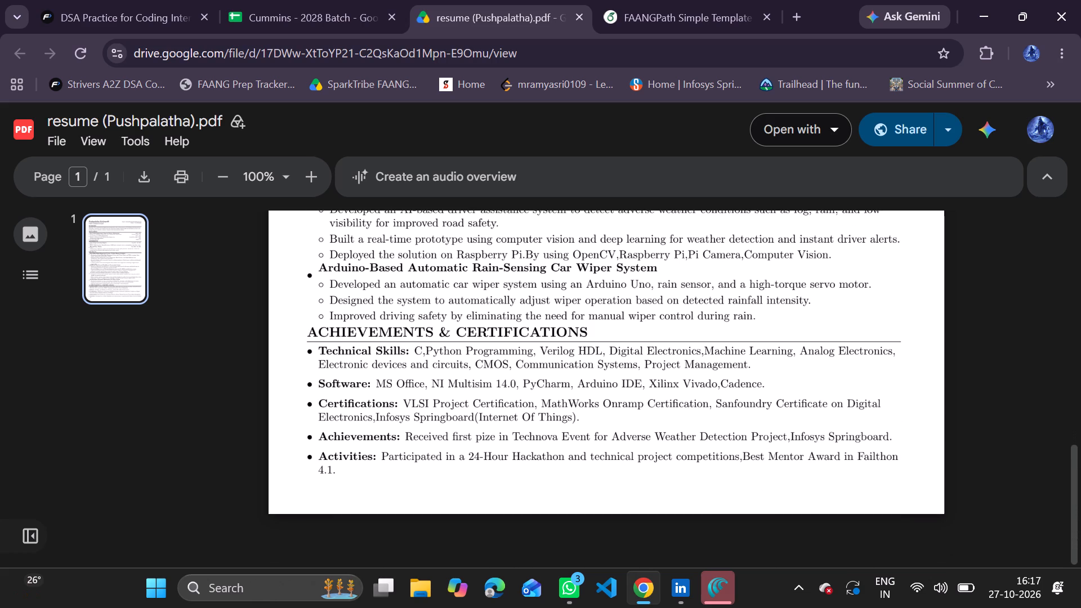
scroll(621, 360, down, 3)
Skim the D79 resume again, highlight its Achievements line, and close its tab to return to the Cummins spreadsheet.
scroll(617, 280, up, 8)
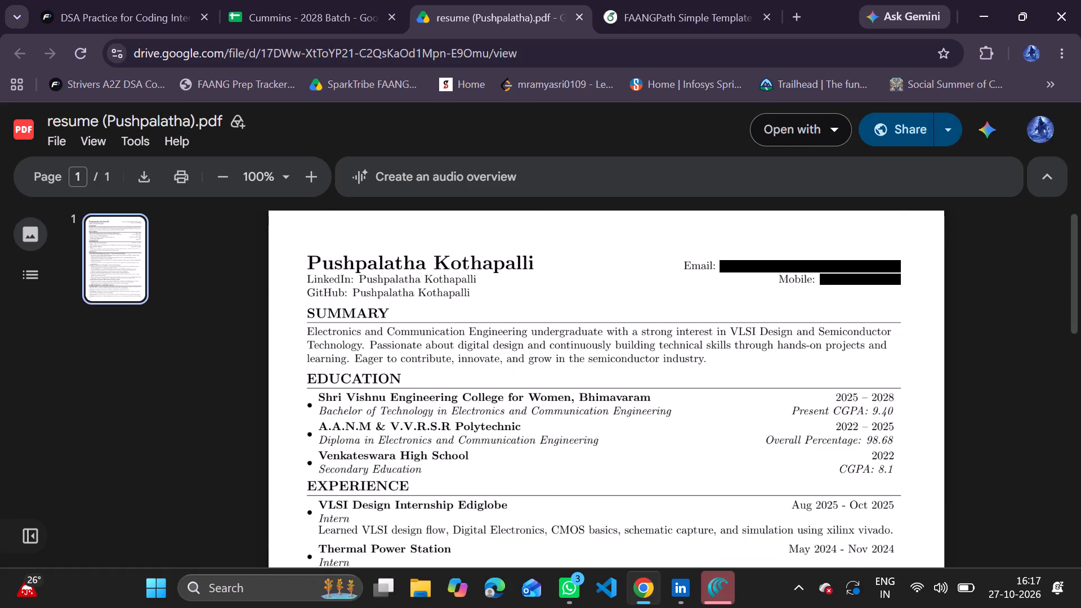
scroll(617, 280, down, 1)
scroll(486, 466, down, 4)
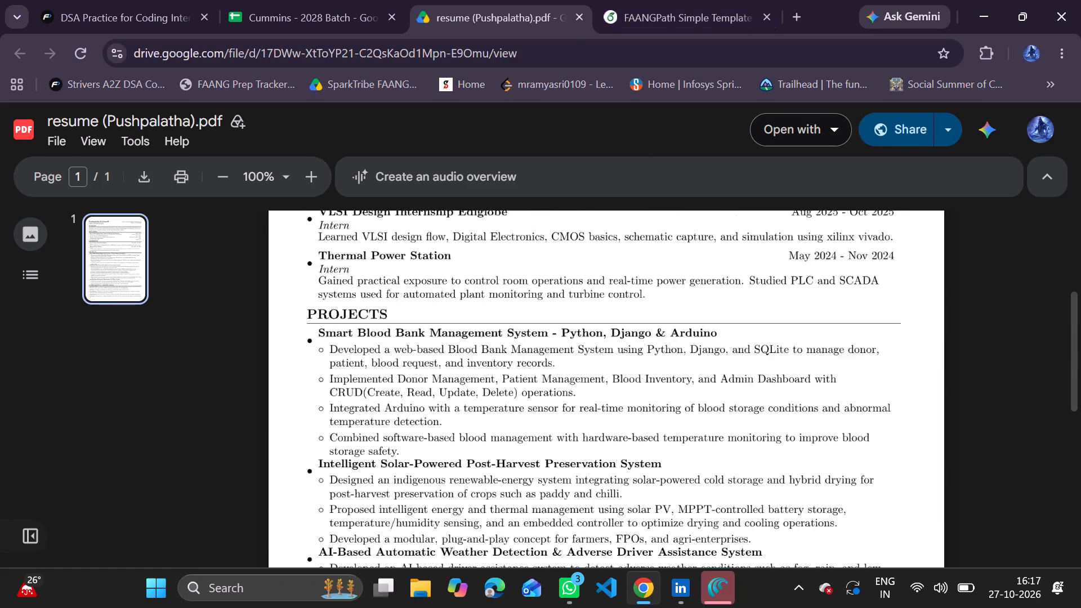
scroll(486, 466, down, 1)
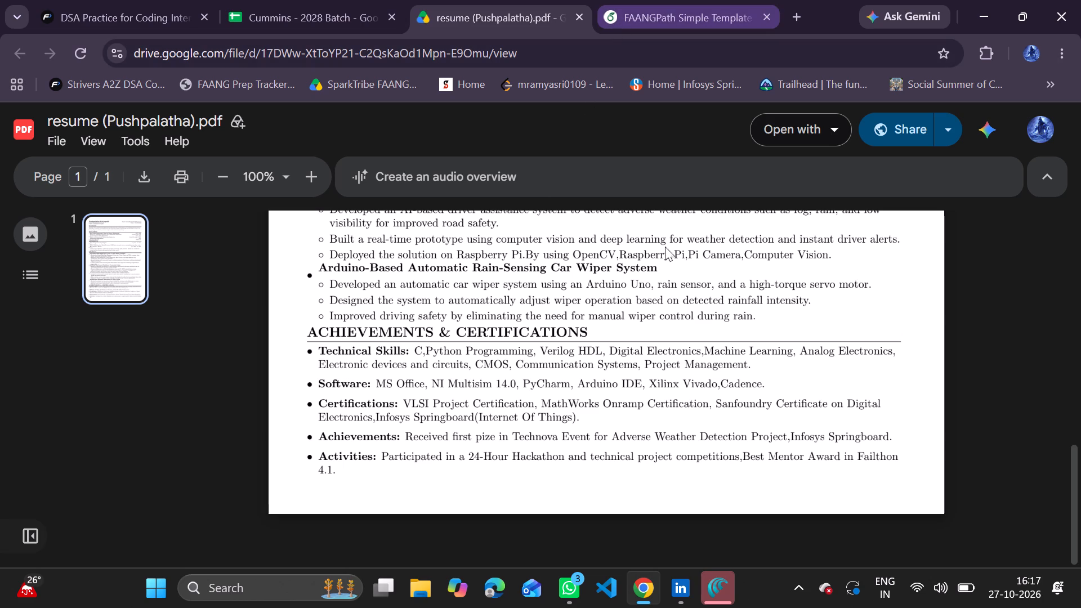
drag(897, 437, 692, 480)
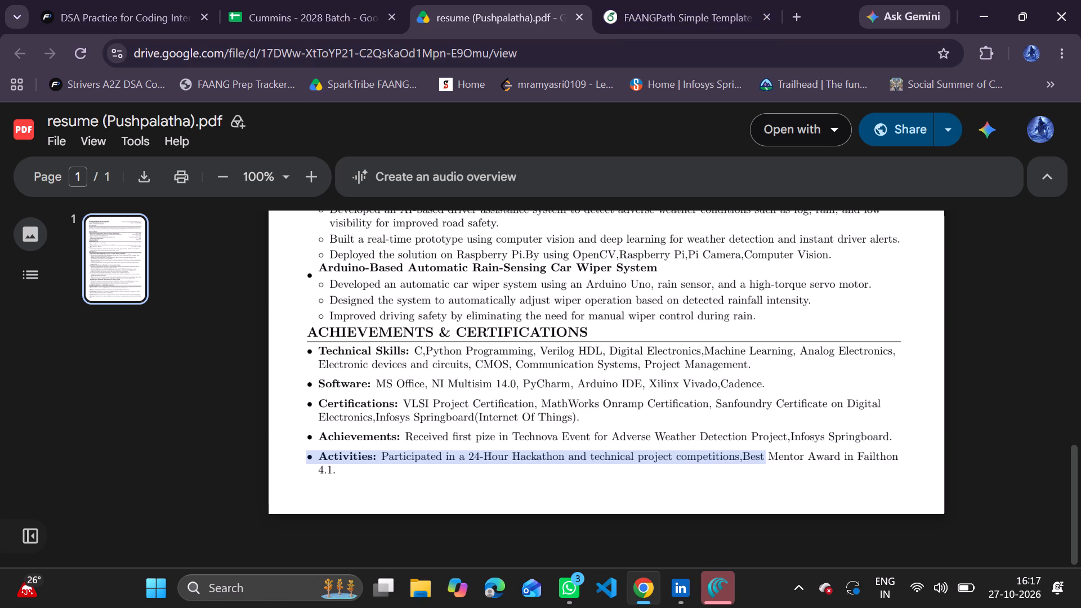
drag(692, 480, 432, 436)
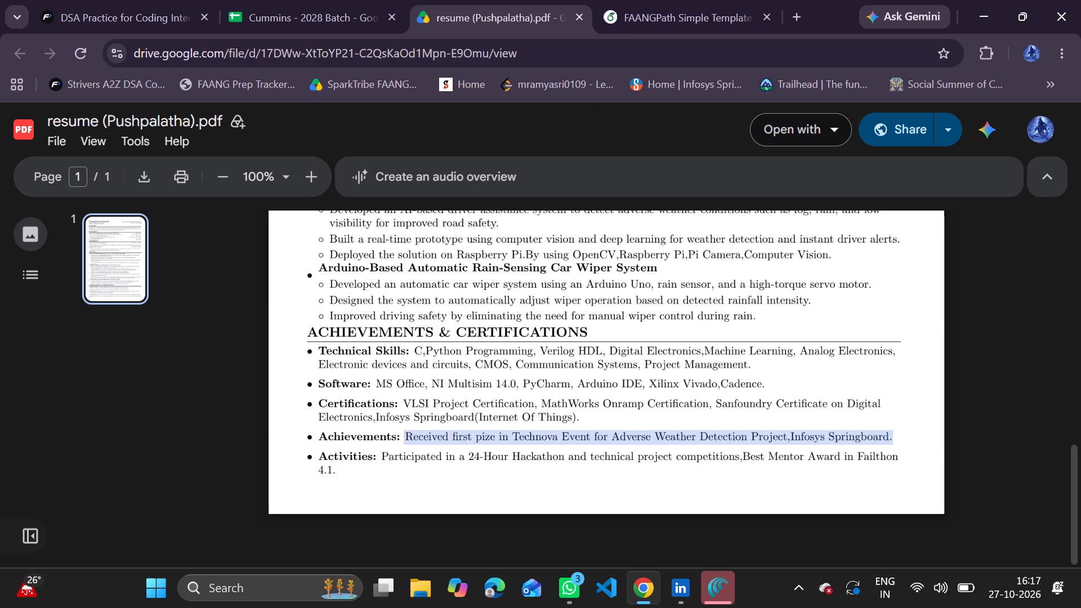
drag(432, 436, 433, 436)
click(583, 17)
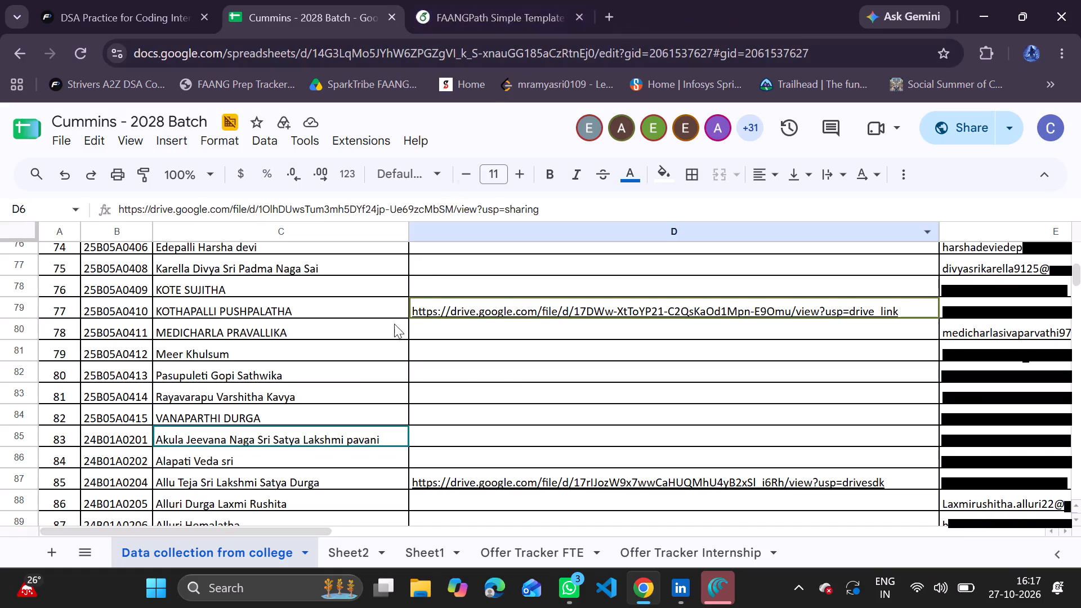
scroll(359, 347, down, 4)
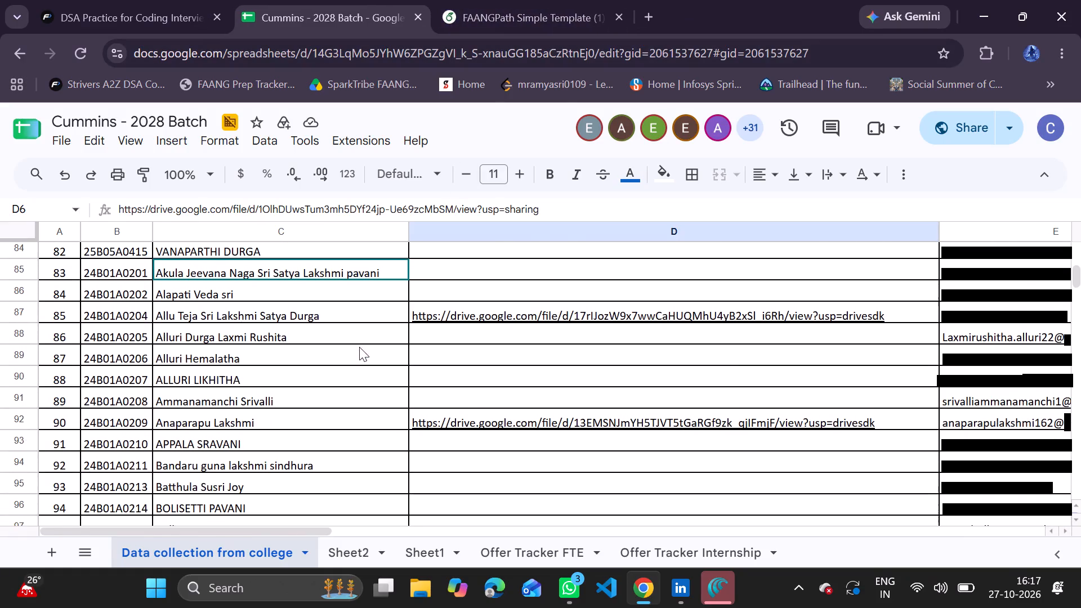
Switch to the Overleaf resume and add a new \item below the IIT Bombay C++ course entry in the CERTIFICATIONS list.
click(502, 0)
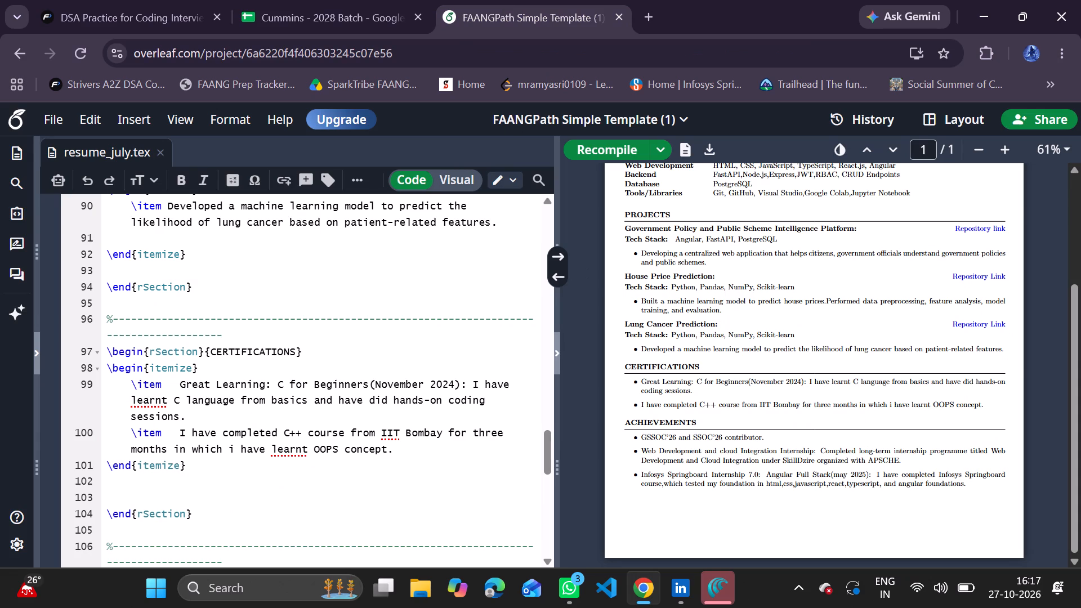
scroll(302, 388, down, 1)
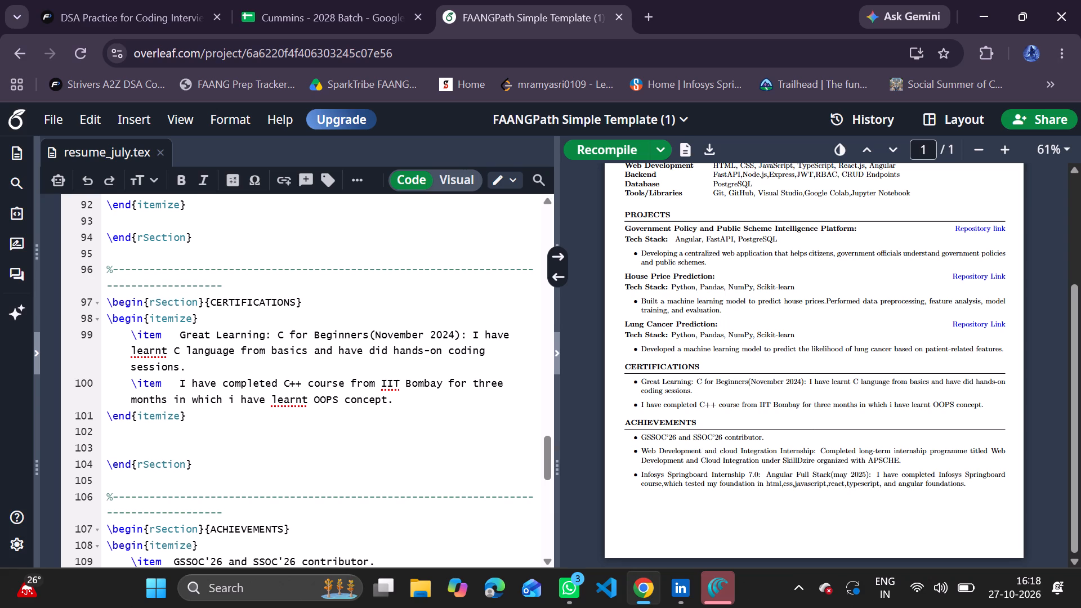
click(404, 401)
key(Return)
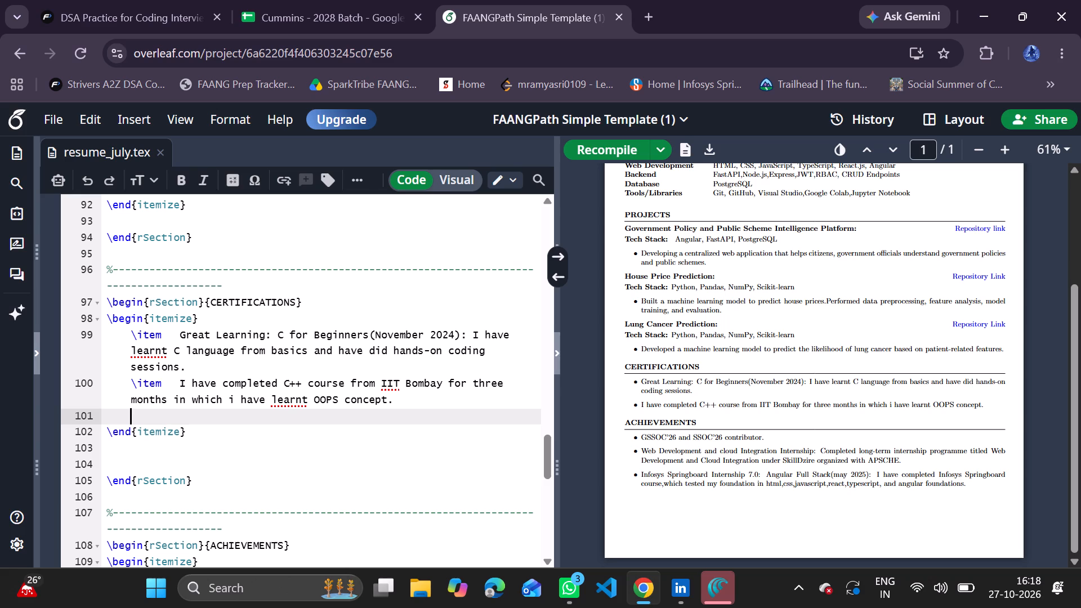
key(backslash)
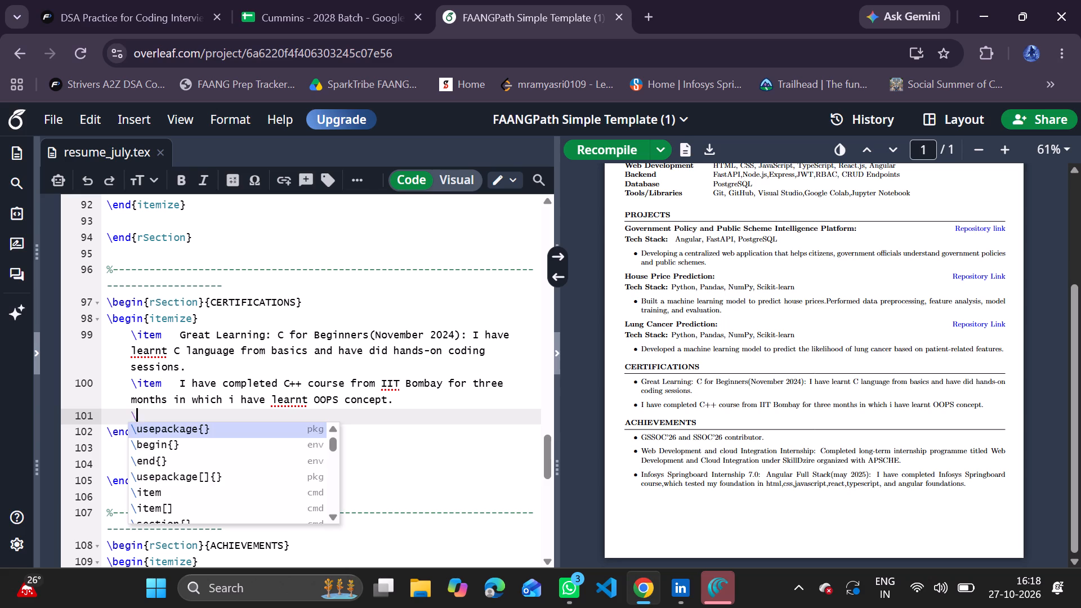
text(item)
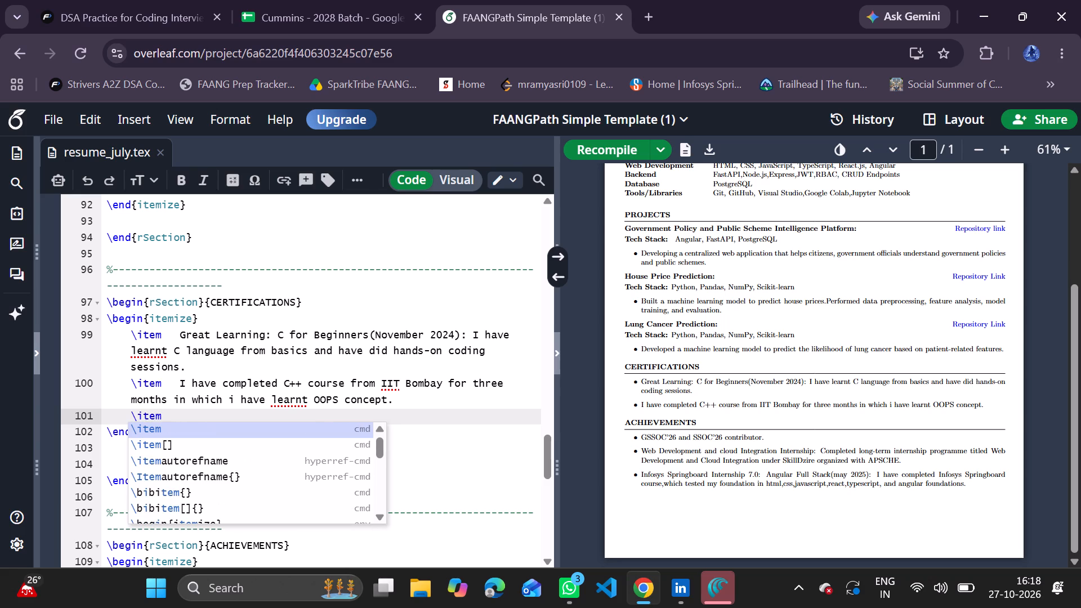
key(space)
key(space)
key(space)
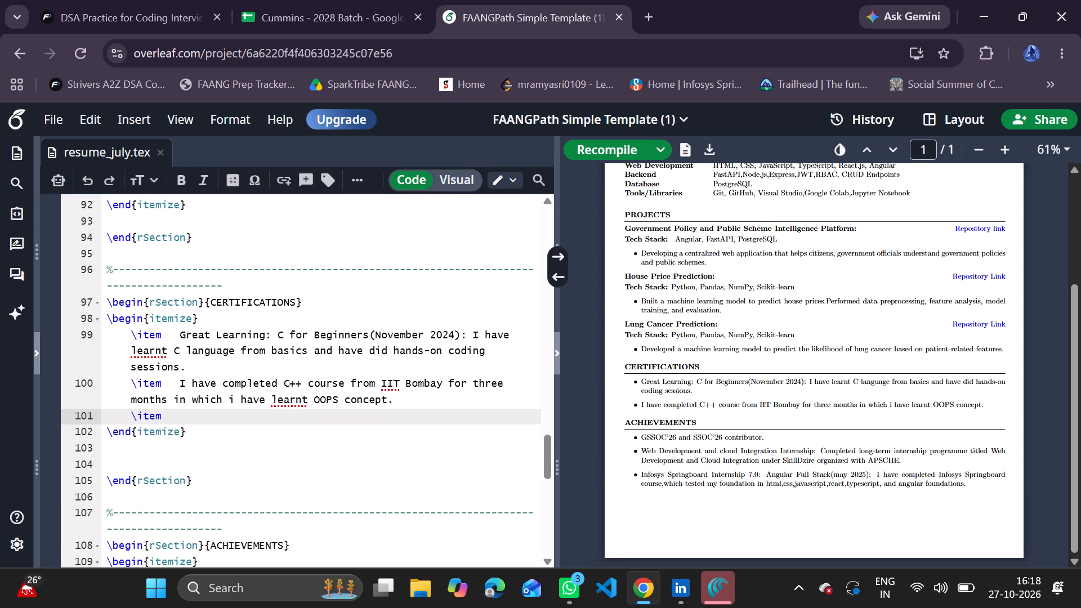
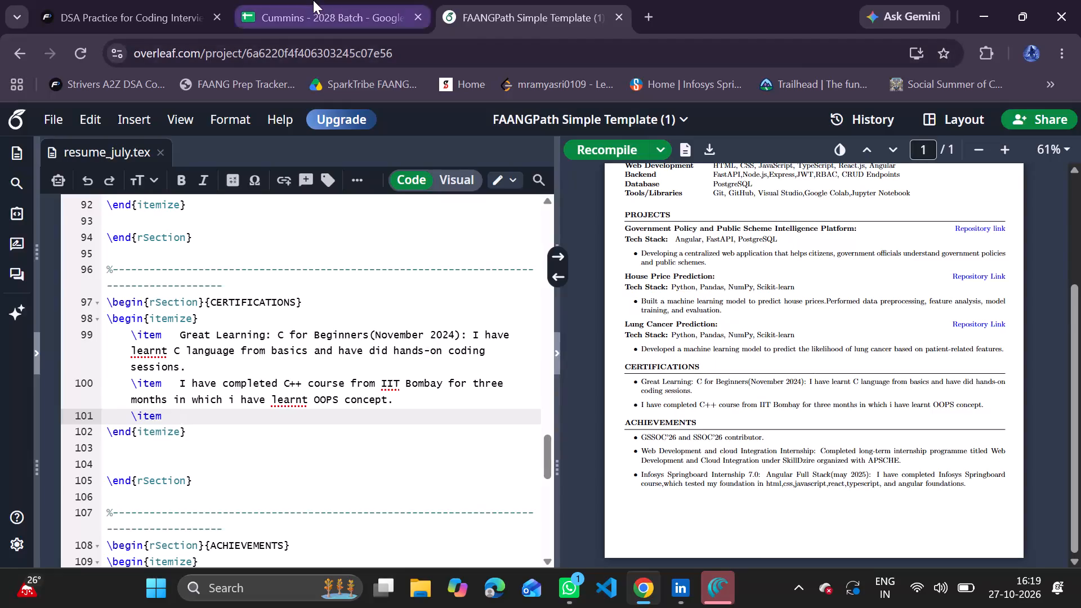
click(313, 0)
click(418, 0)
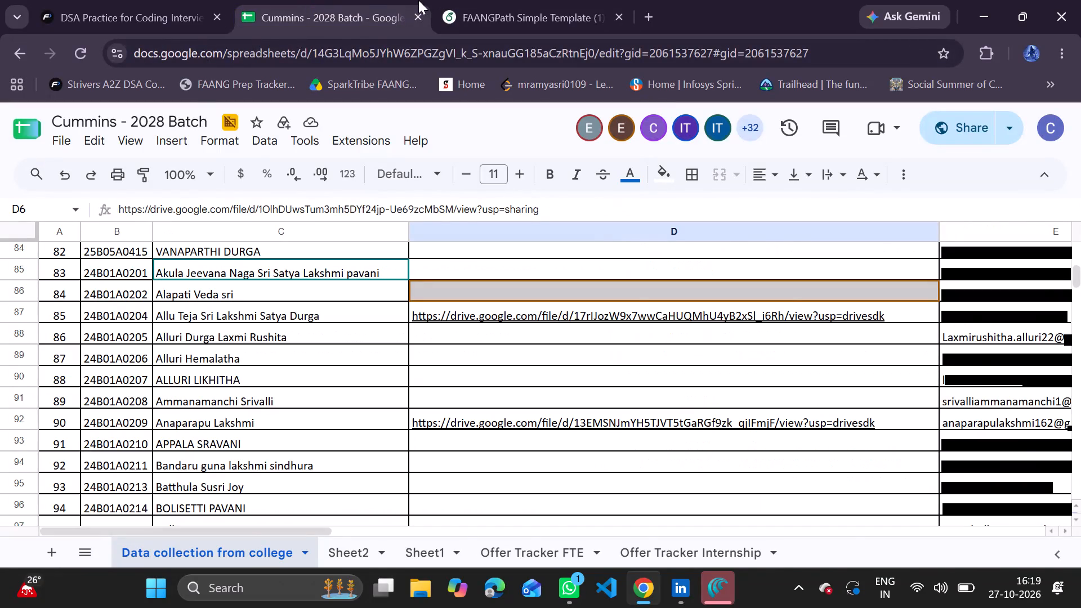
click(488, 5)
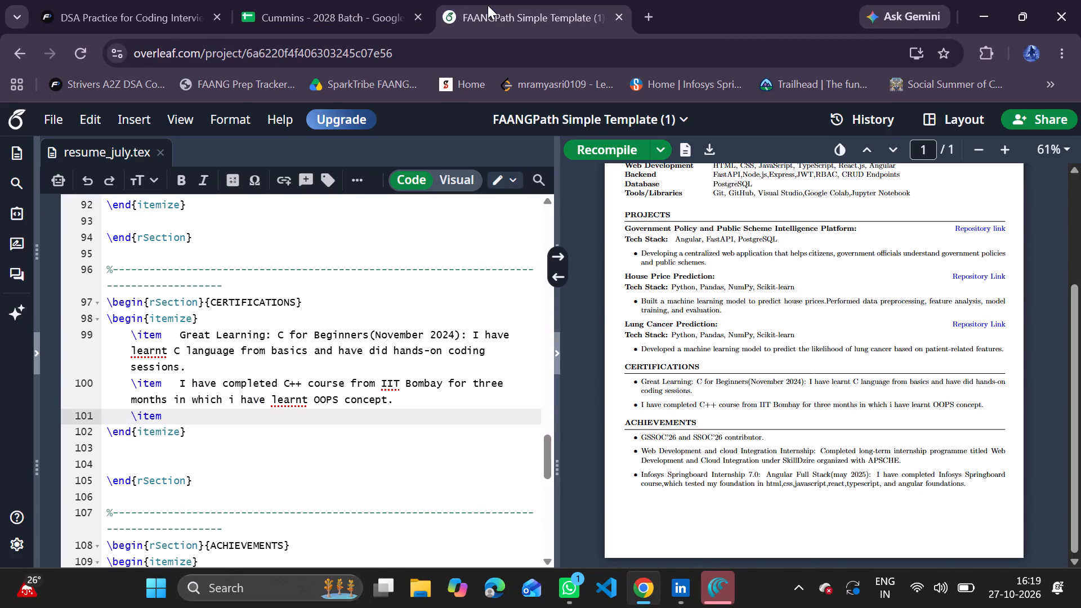
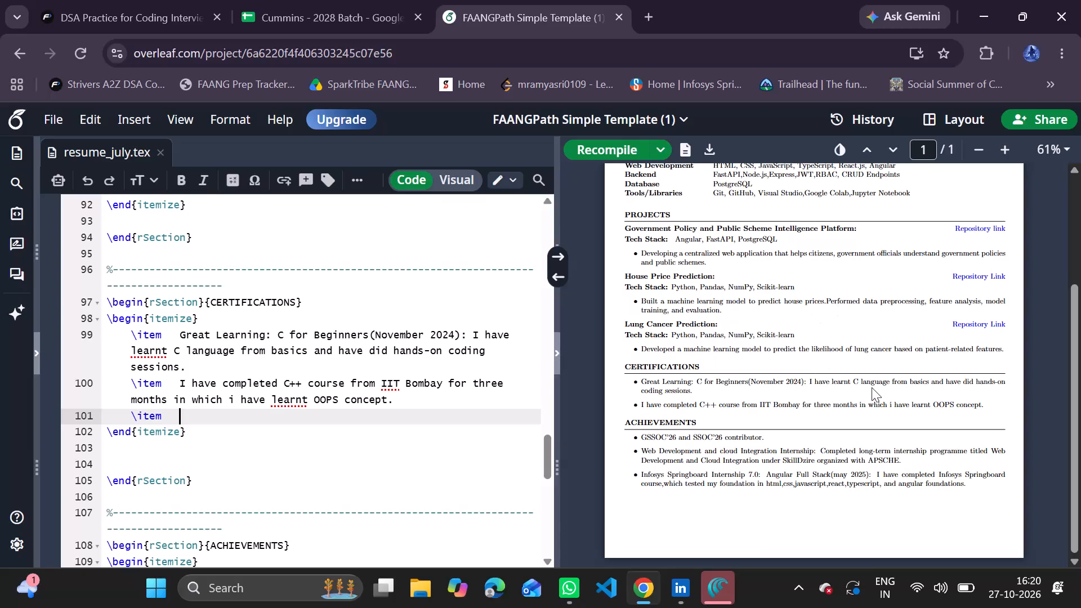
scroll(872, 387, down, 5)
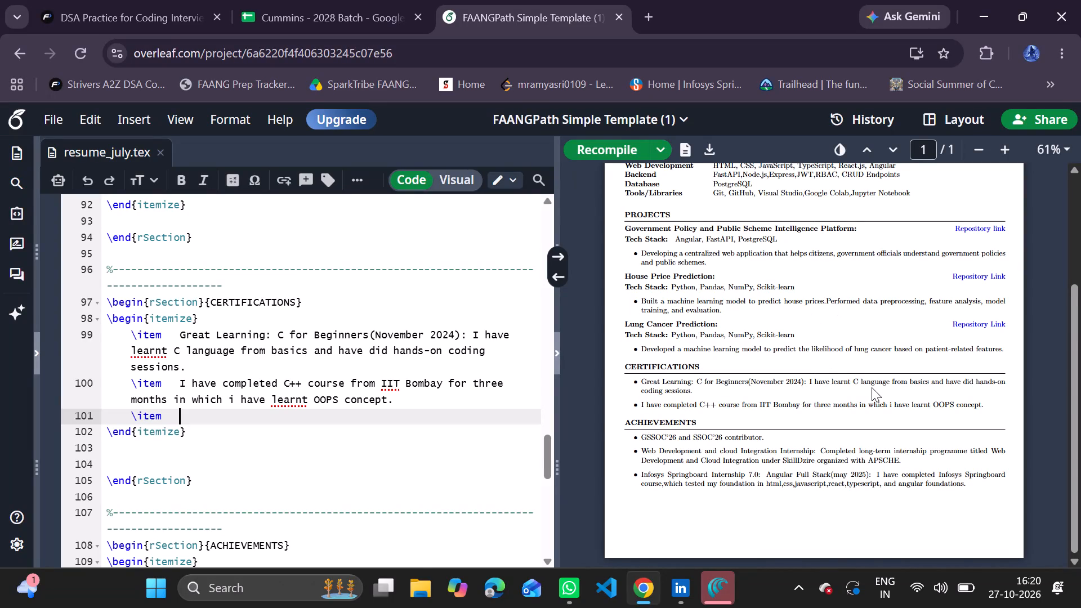
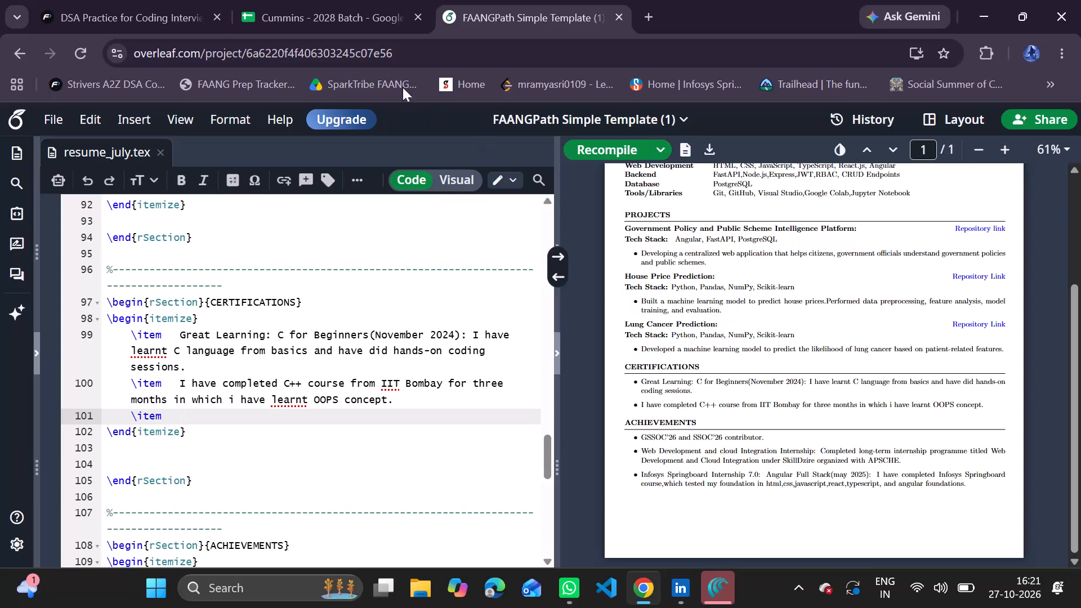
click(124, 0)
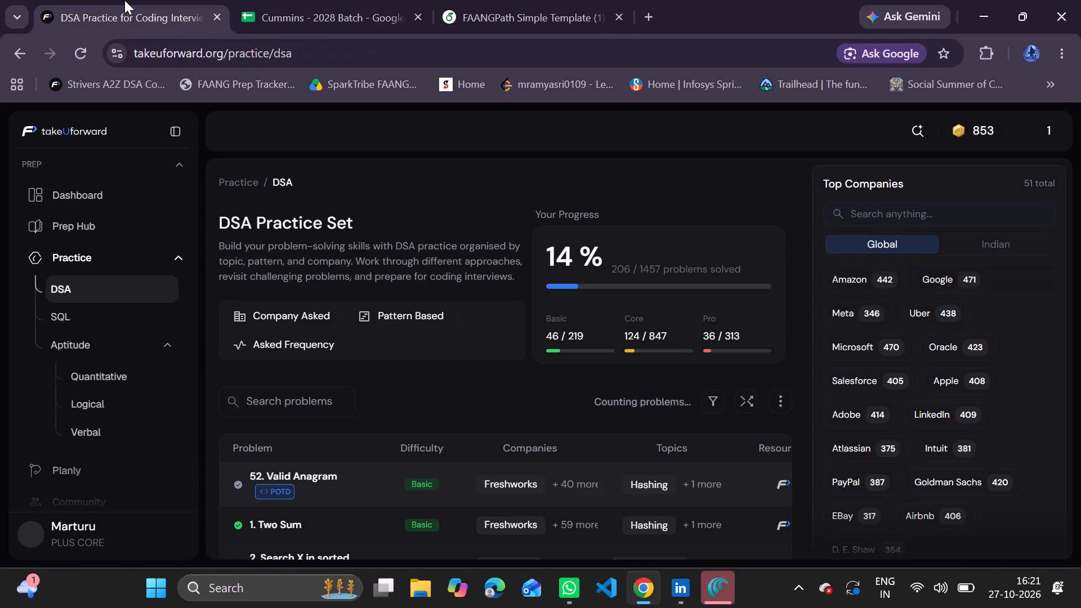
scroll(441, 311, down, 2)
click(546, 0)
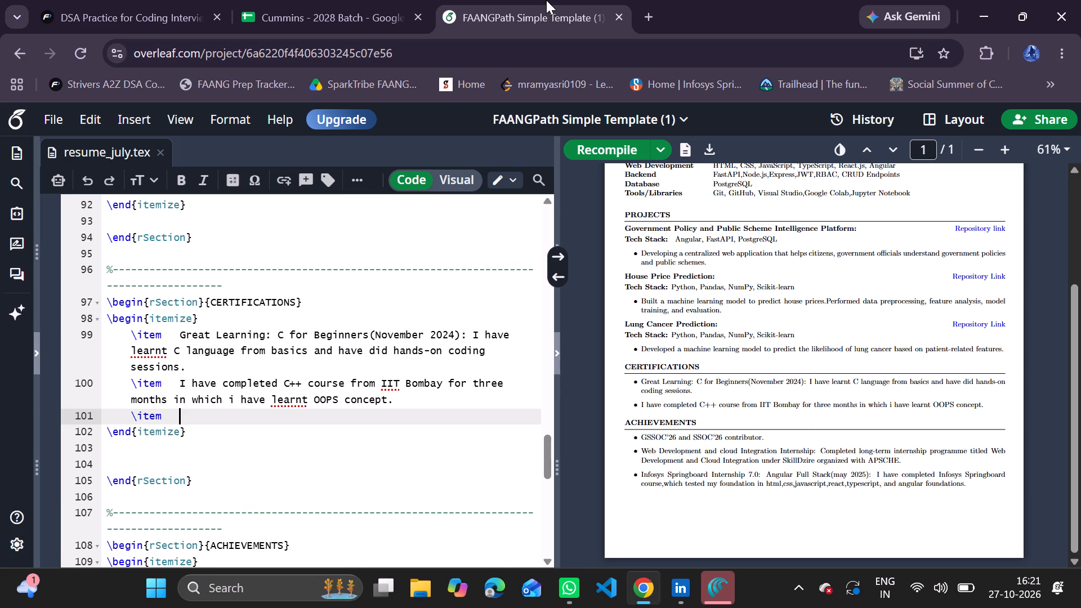
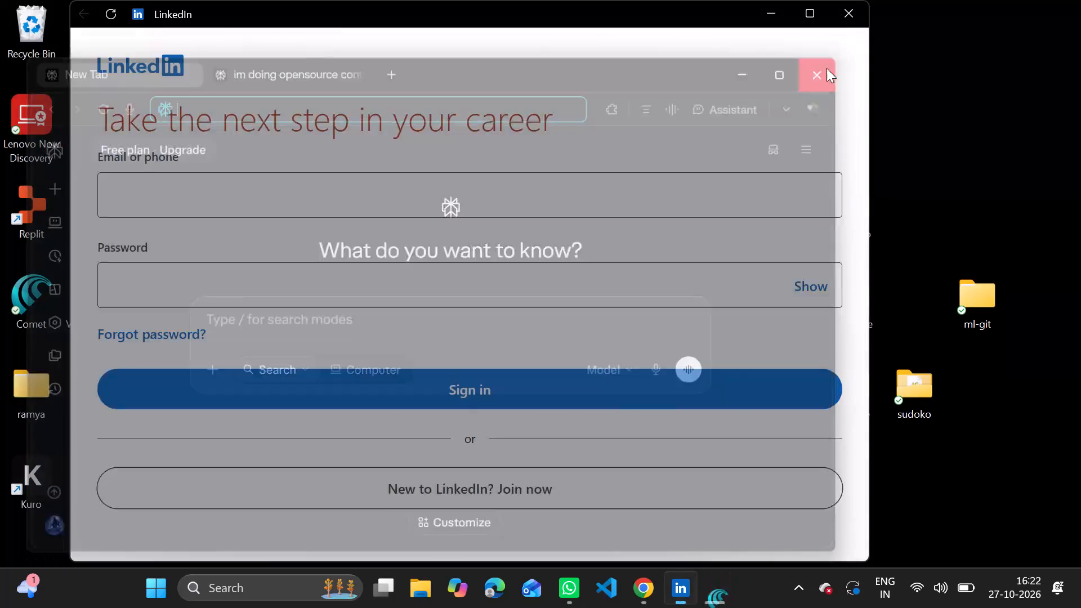
Close the LinkedIn sign-in window and launch Kuro from the desktop.
click(854, 12)
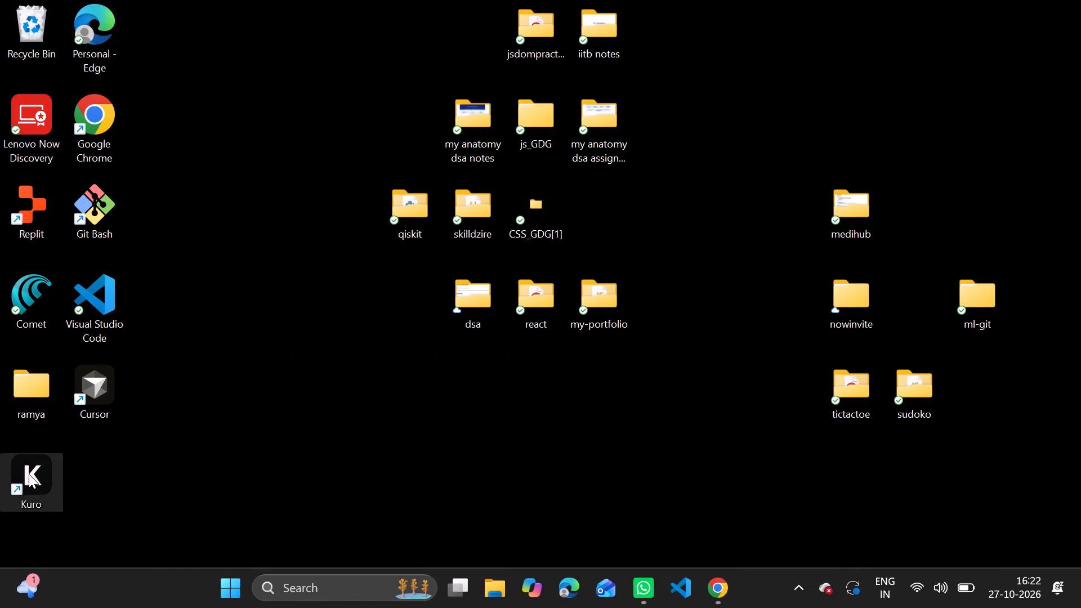
double_click(19, 477)
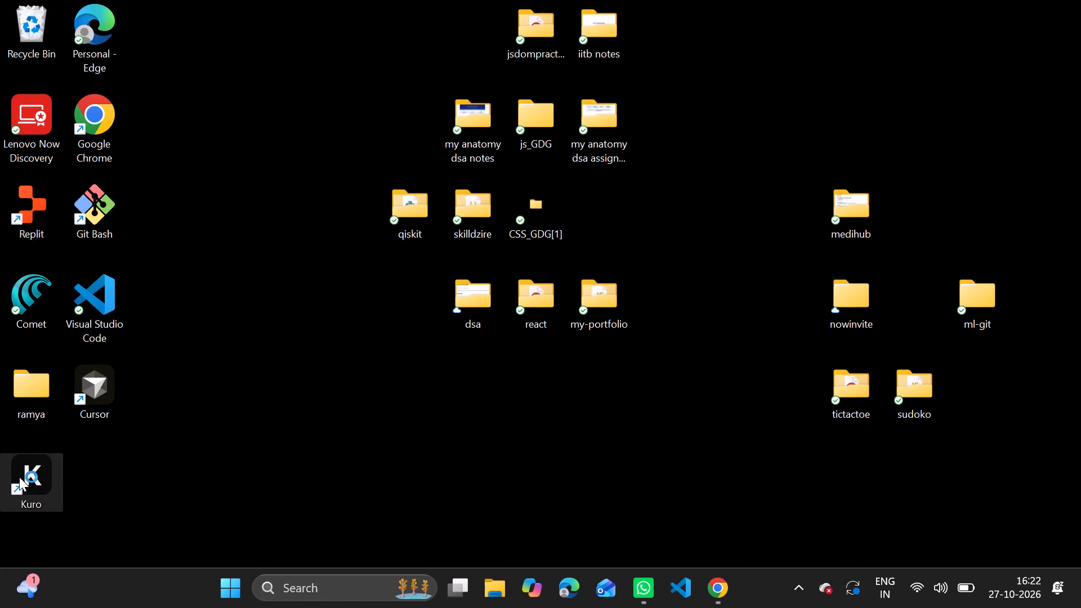
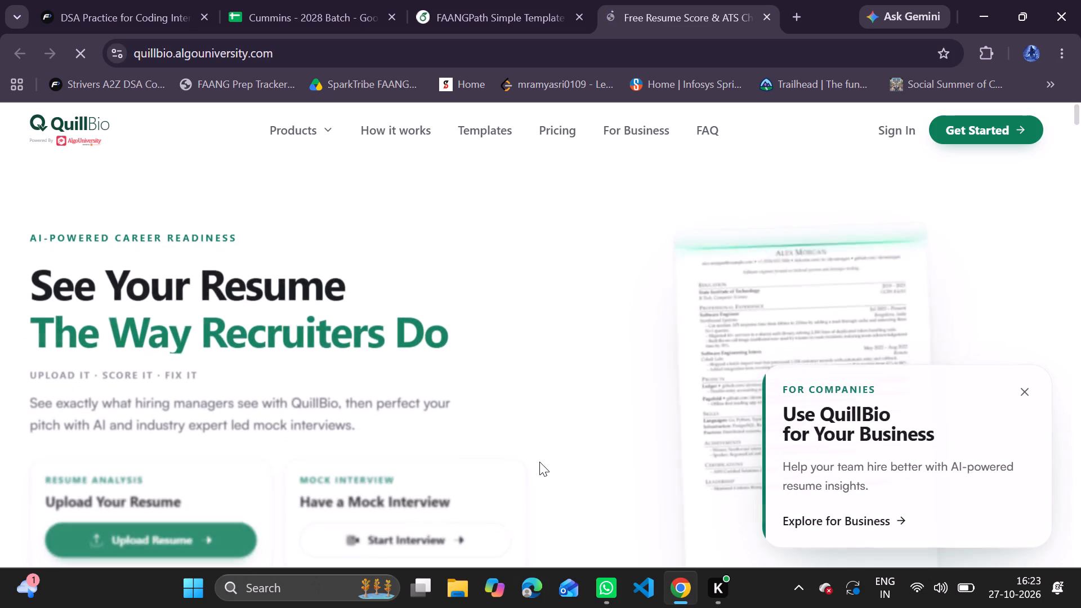
Dismiss the Use QuillBio for Your Business promotion on the QuillBio home page.
scroll(444, 448, down, 1)
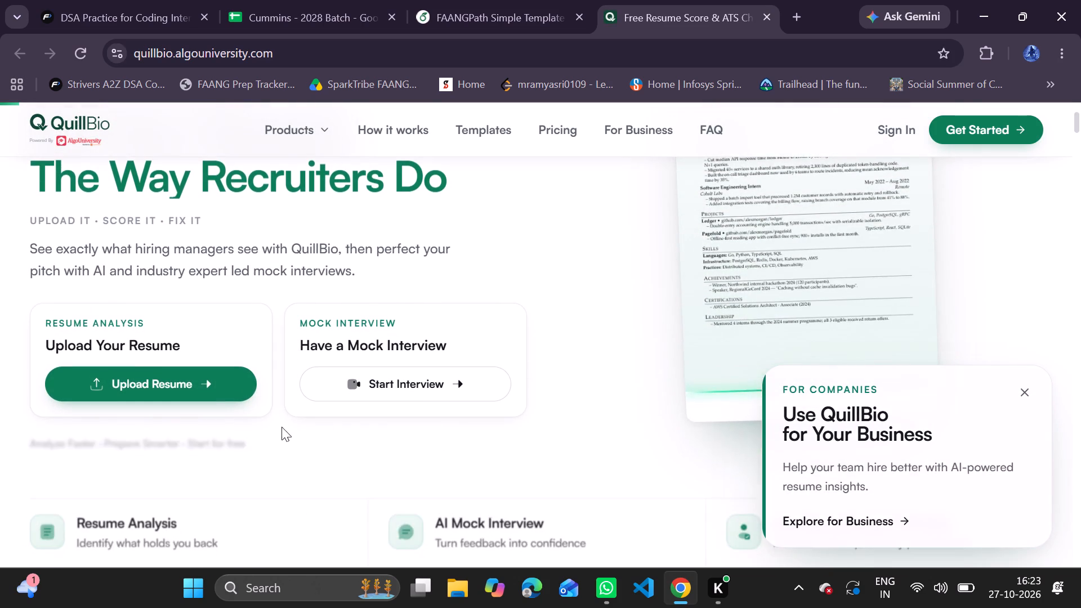
scroll(318, 466, up, 2)
scroll(632, 376, down, 1)
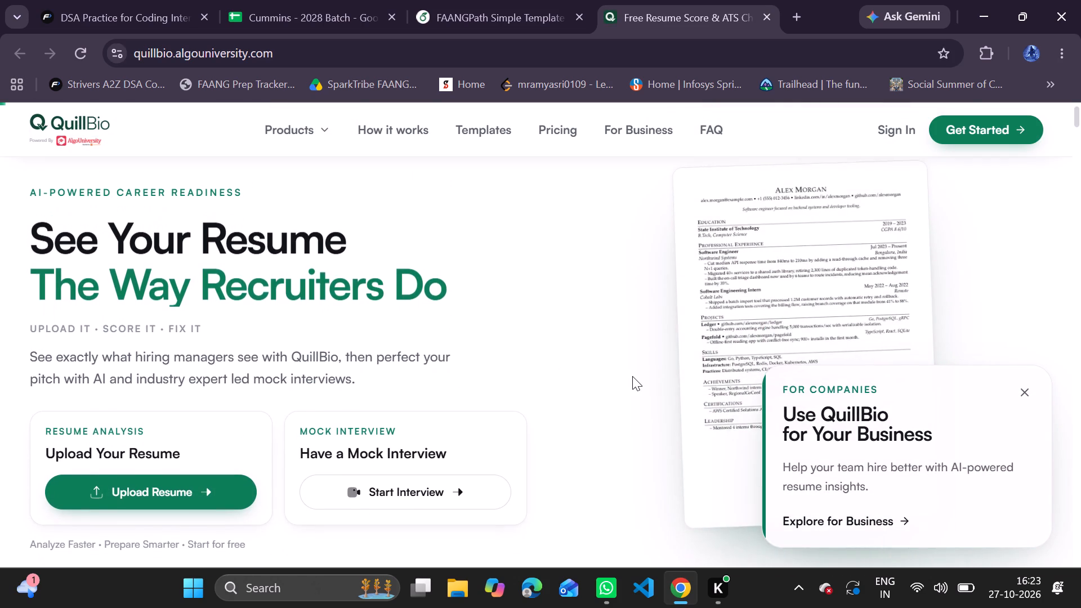
click(1025, 398)
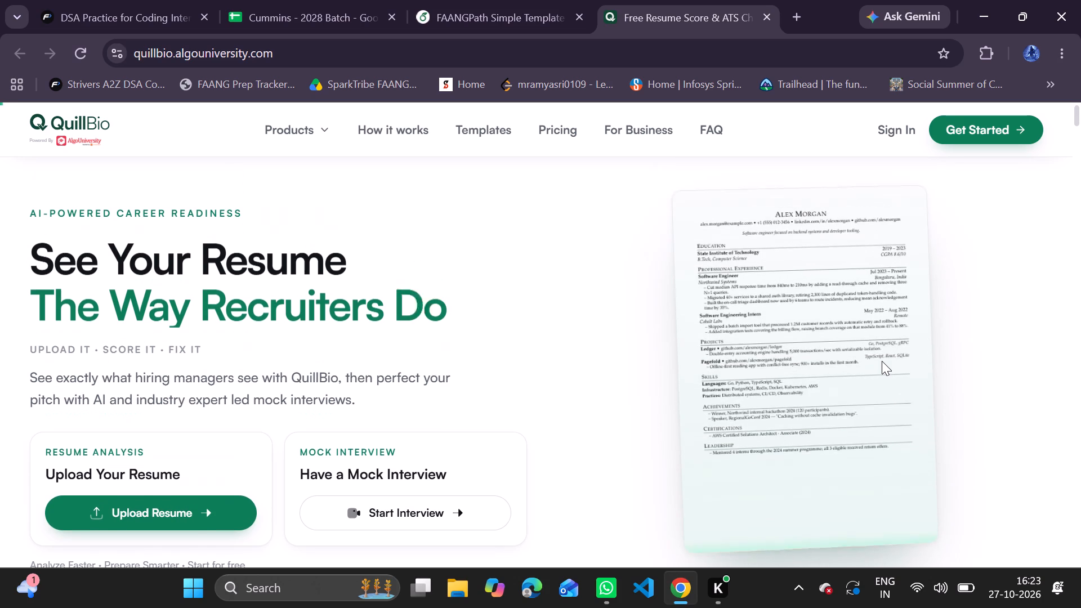
Examine the QuillBio home page's introduction, service overview, The Problem section and three-step explanation.
scroll(736, 320, up, 2)
scroll(736, 320, down, 1)
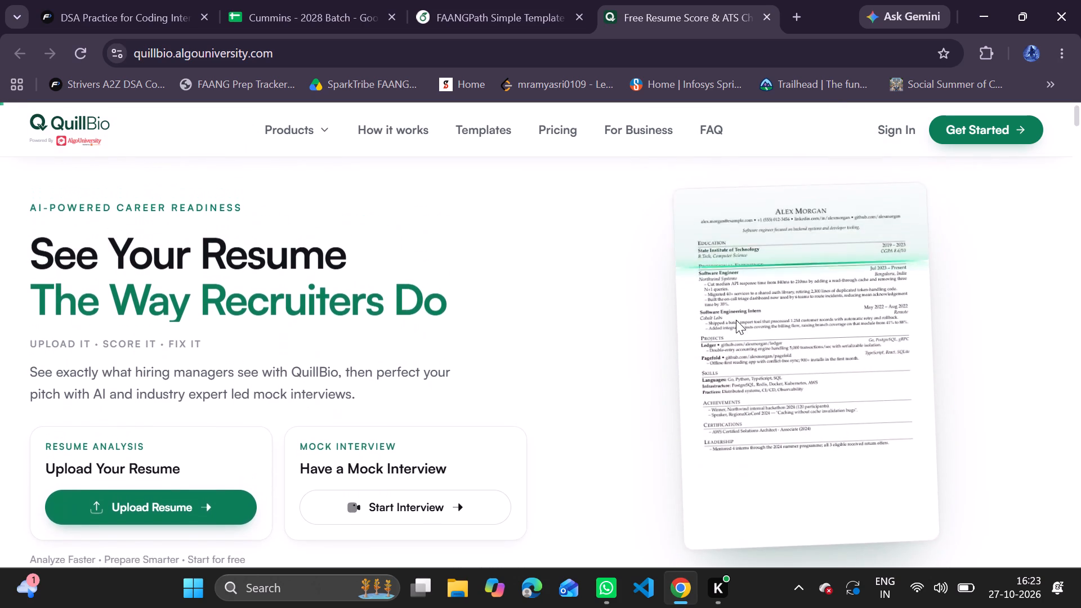
scroll(736, 320, up, 2)
scroll(736, 320, down, 3)
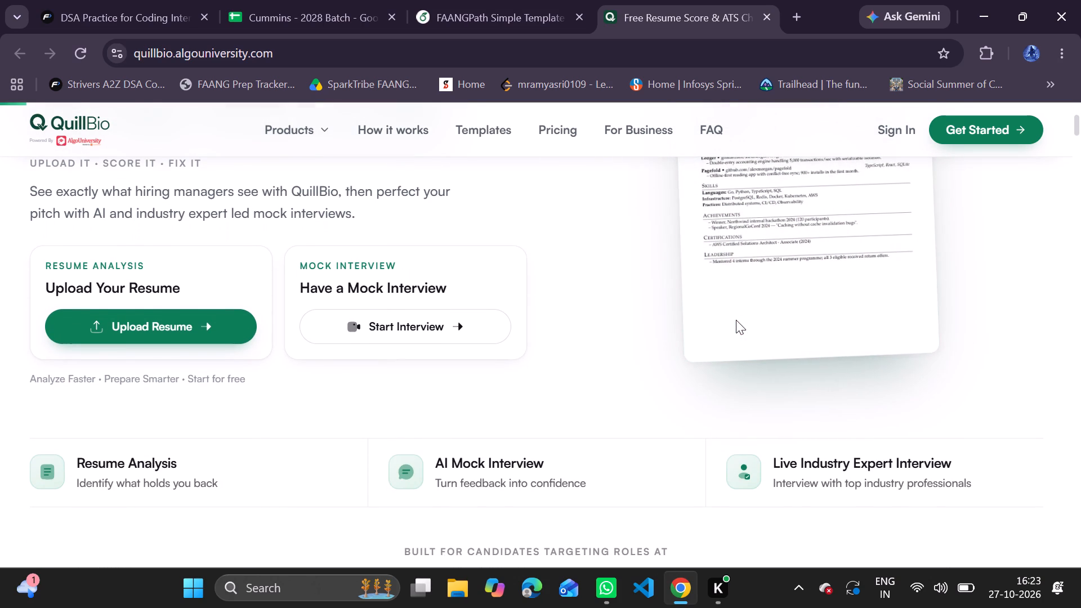
scroll(586, 336, down, 3)
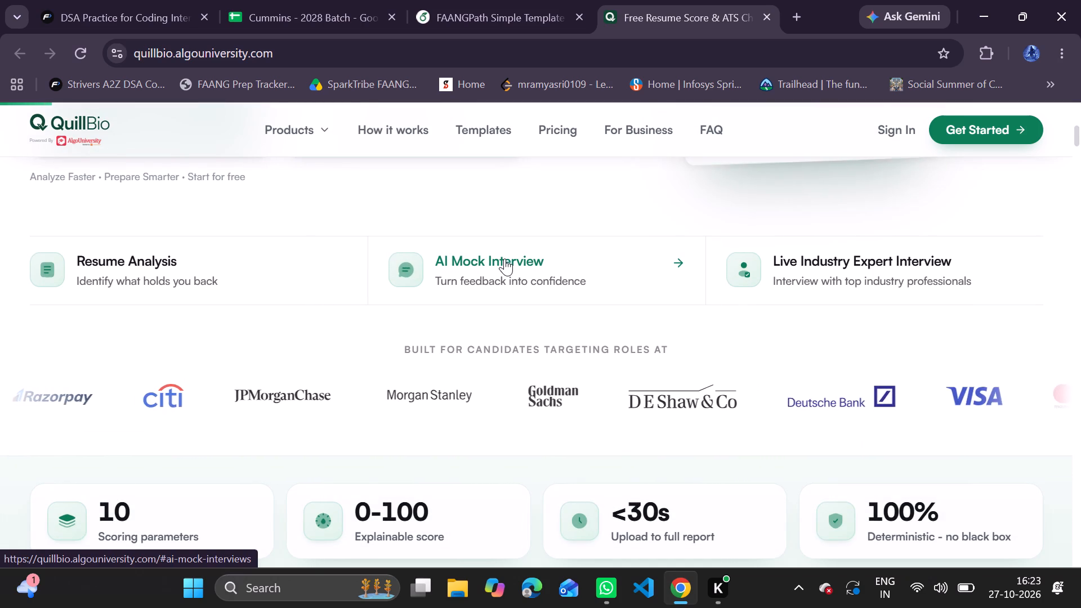
scroll(560, 329, down, 3)
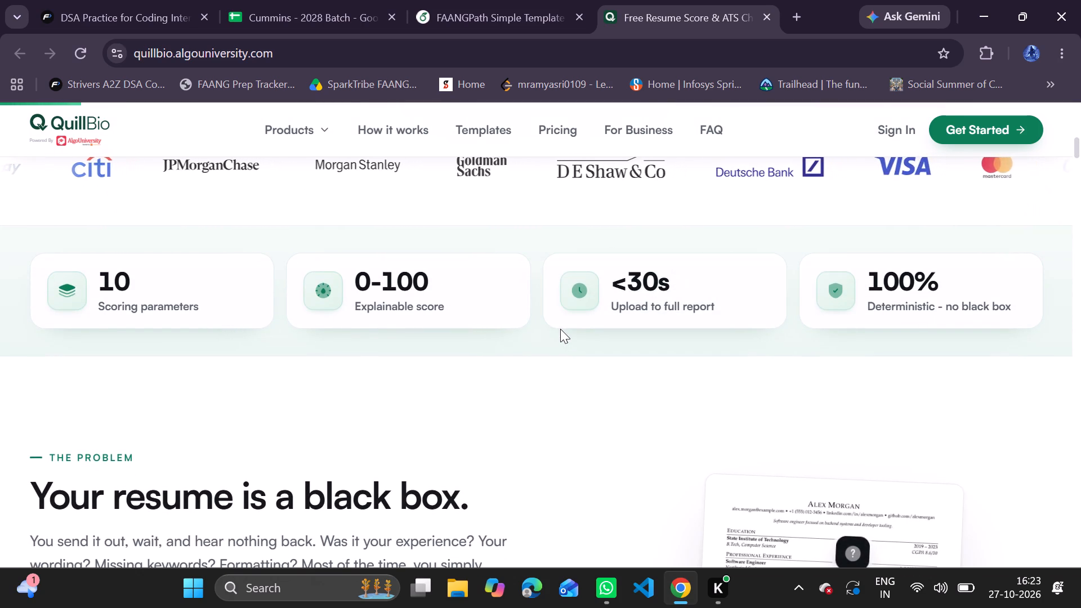
scroll(560, 329, down, 7)
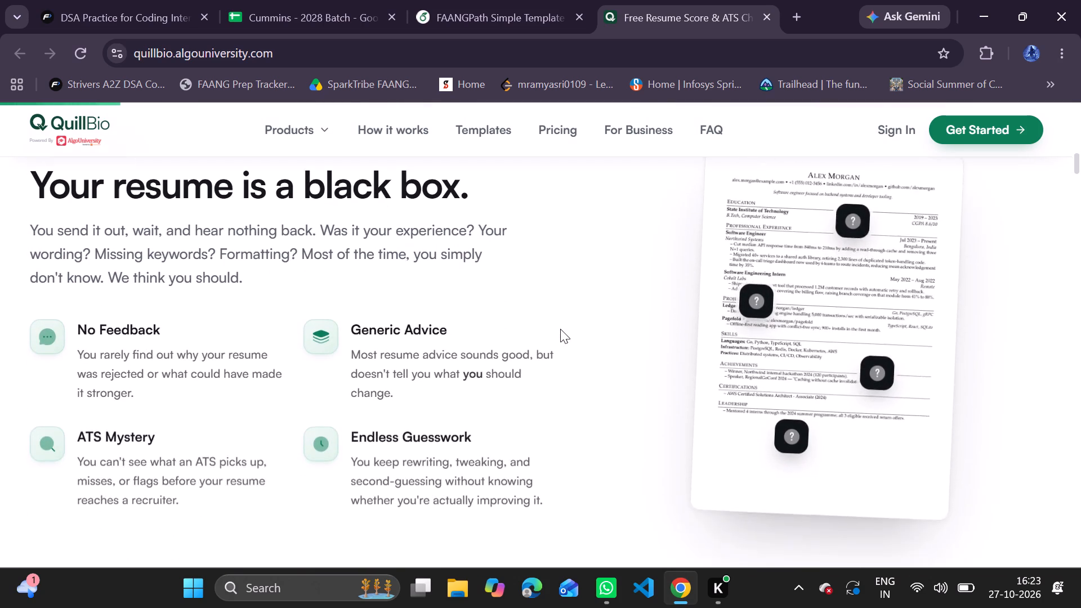
scroll(560, 329, down, 11)
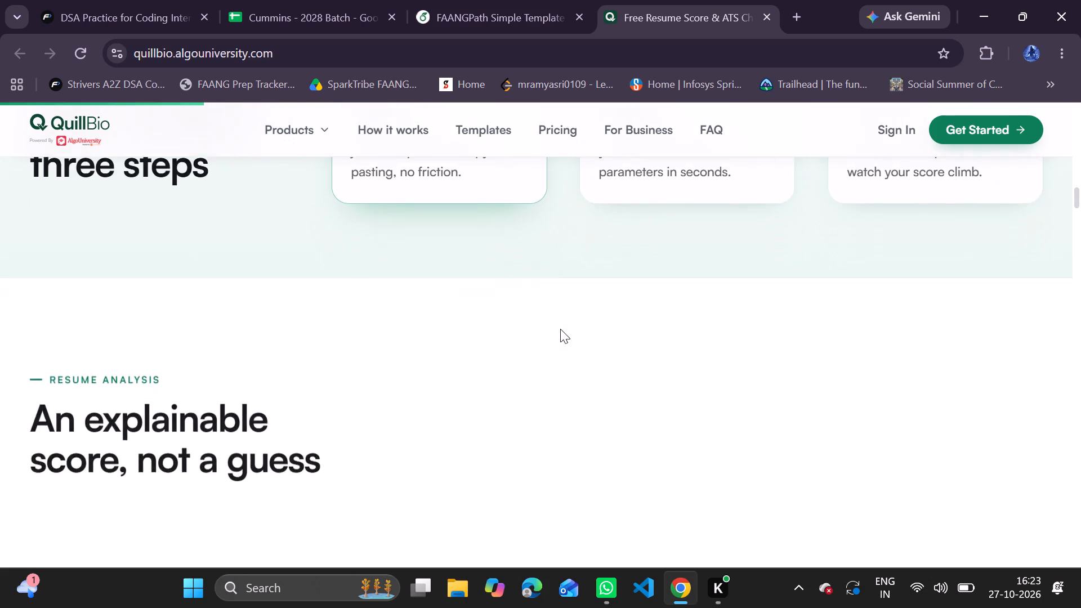
Examine the Resume Analysis section, including the sample score, the grading parameters and the feature list below them.
scroll(560, 329, down, 3)
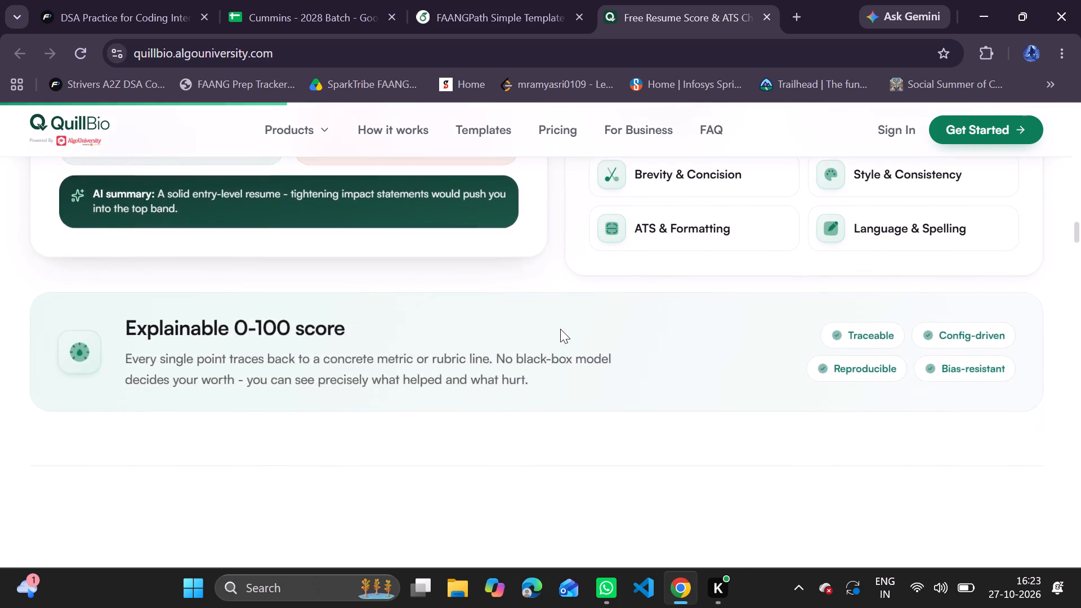
scroll(560, 329, down, 1)
click(663, 249)
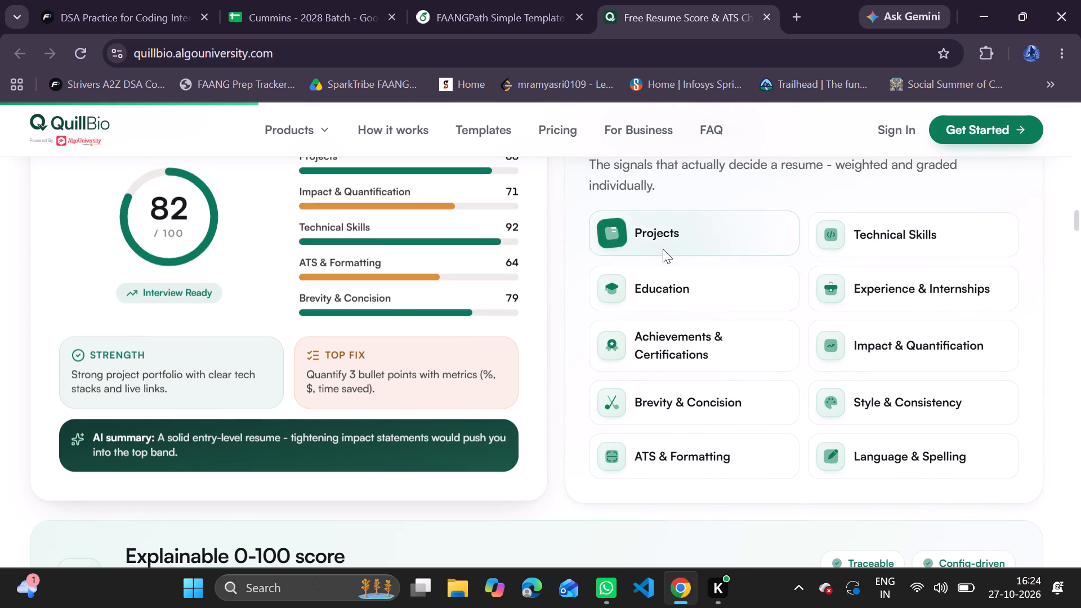
click(663, 249)
scroll(658, 216, down, 1)
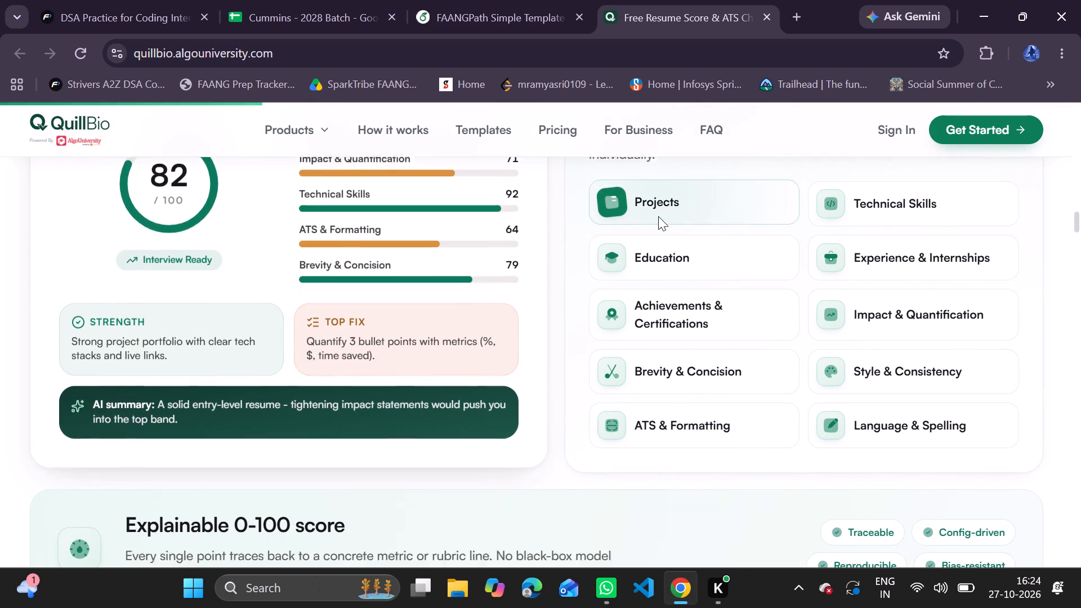
scroll(658, 216, down, 1)
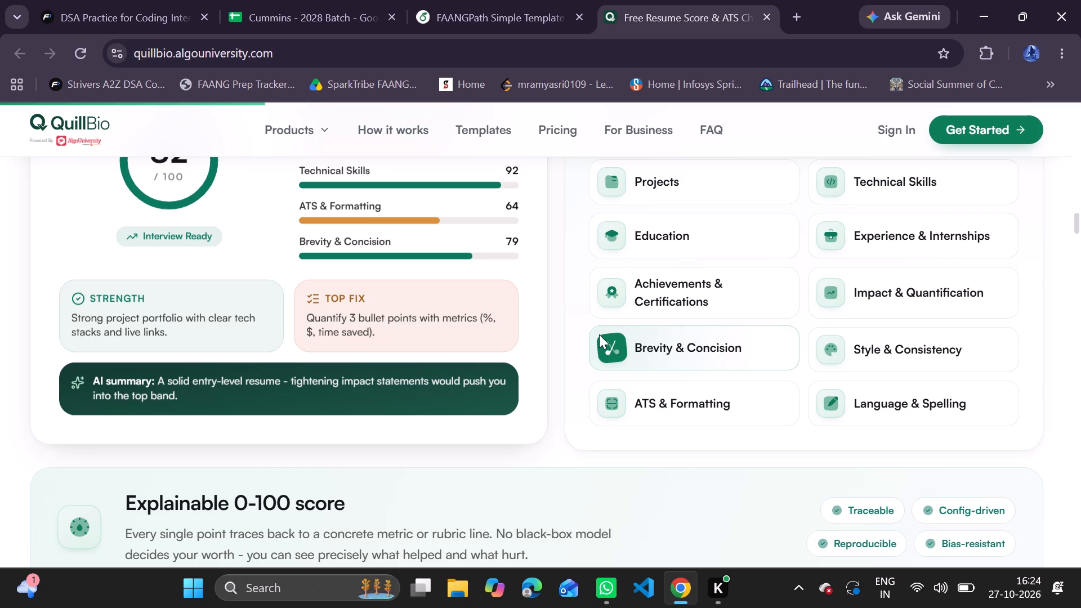
scroll(599, 334, down, 6)
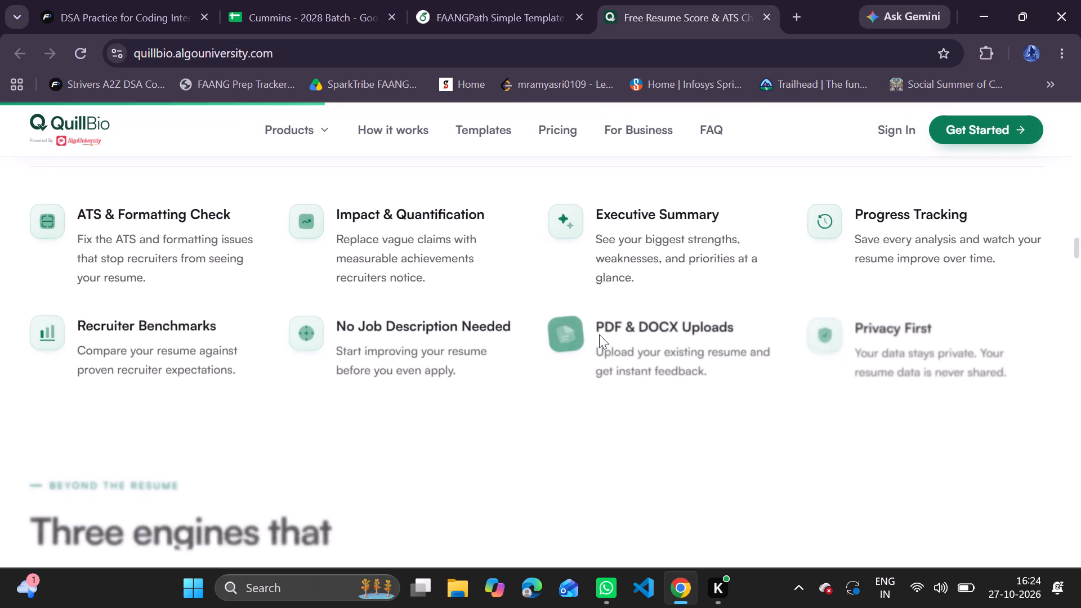
Examine the Coding Profile, GitHub Profile and Deck Analysis engines and the live expert interview steps and domains.
scroll(599, 334, down, 6)
scroll(599, 334, up, 1)
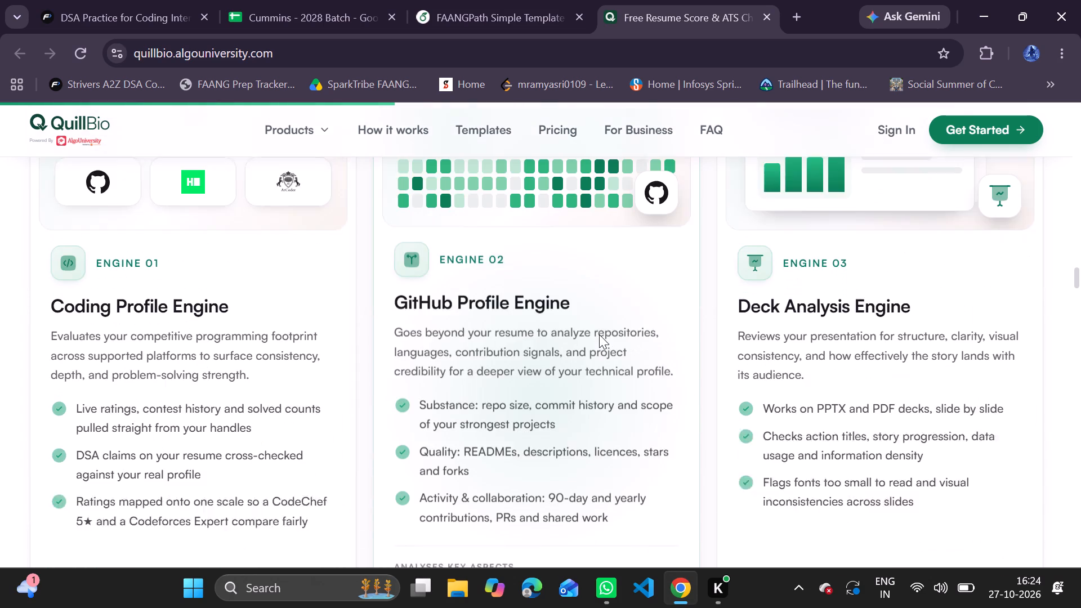
scroll(599, 334, up, 1)
click(185, 357)
scroll(185, 357, down, 4)
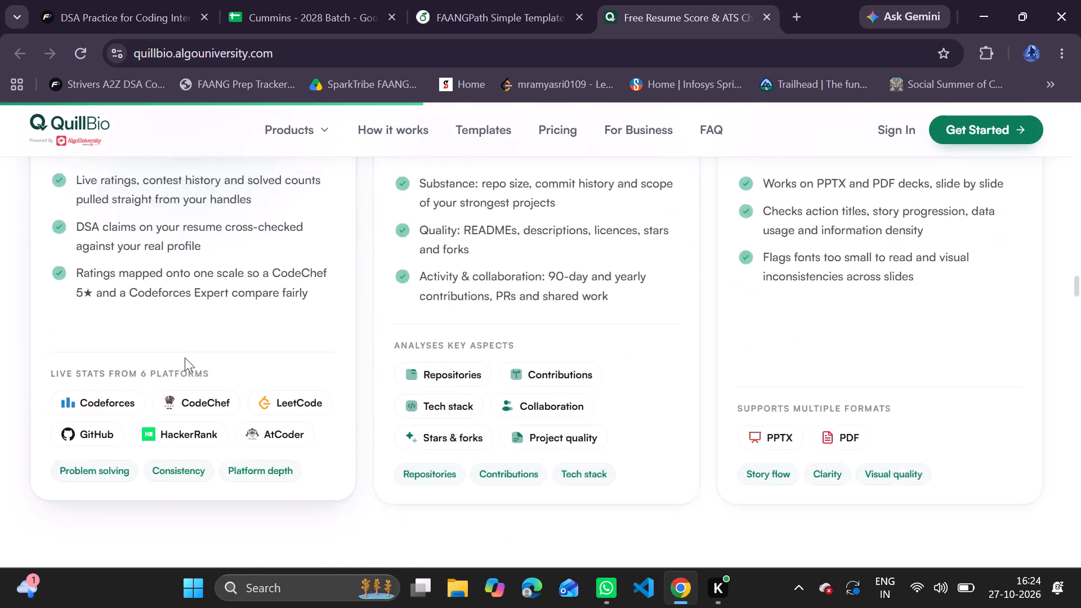
scroll(185, 357, down, 9)
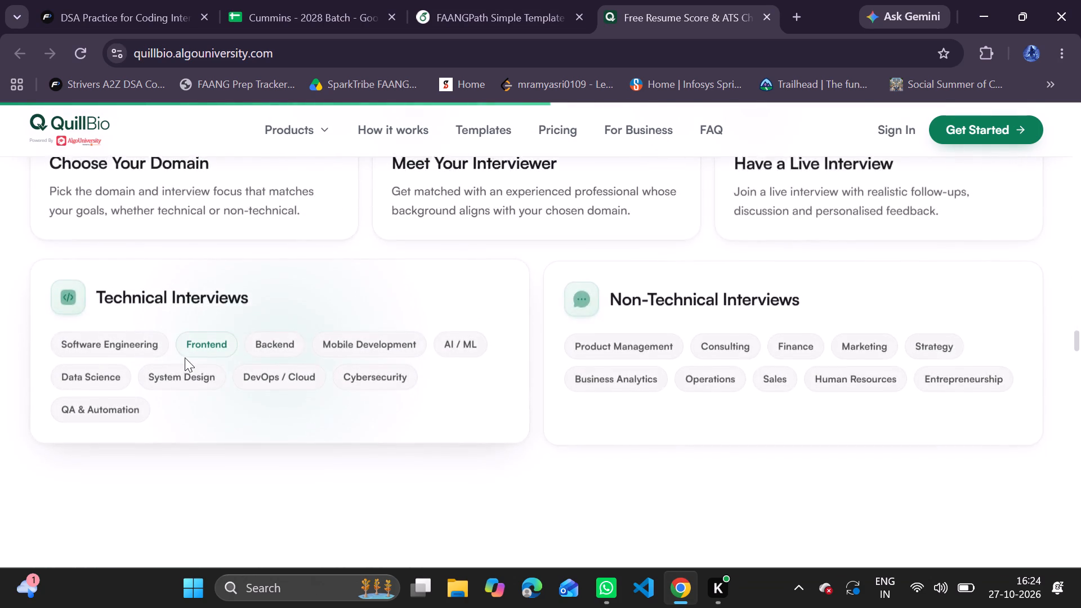
scroll(185, 357, up, 1)
click(169, 310)
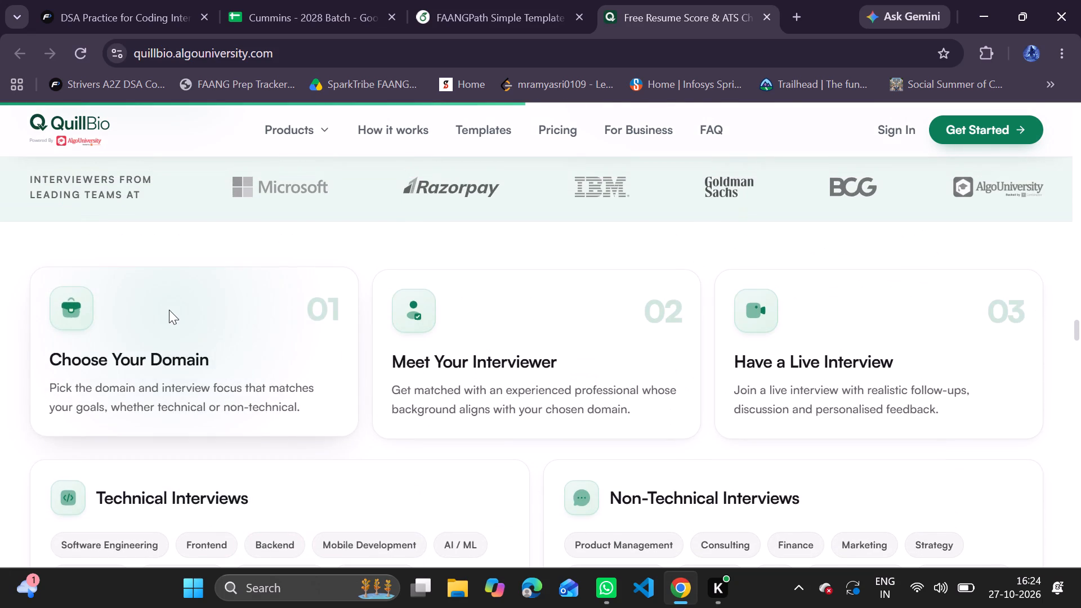
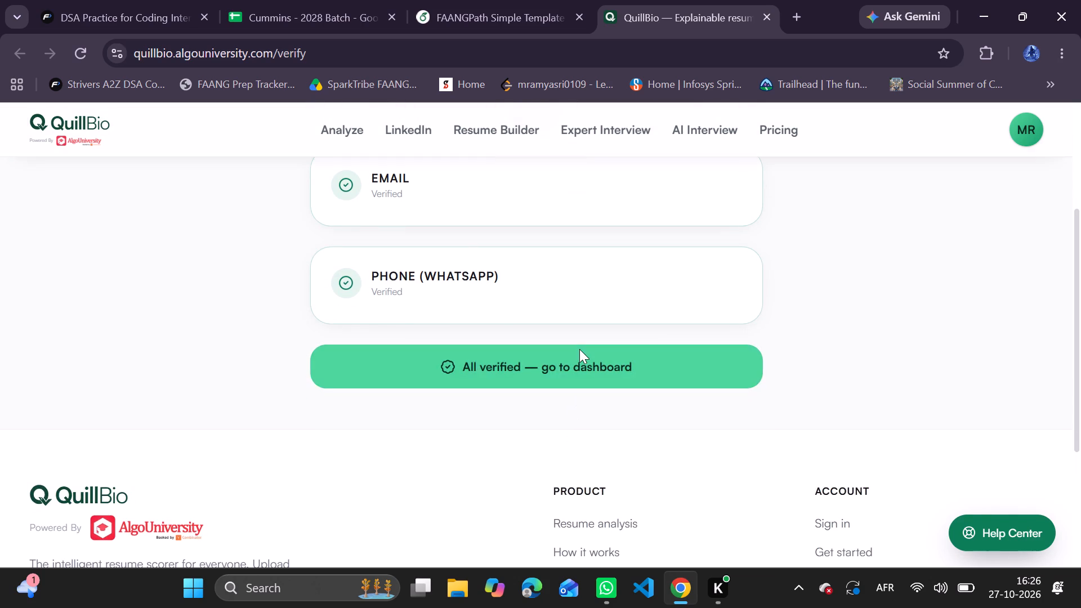
Continue from the completed verification to the dashboard and choose Entry-level as the experience level.
click(579, 349)
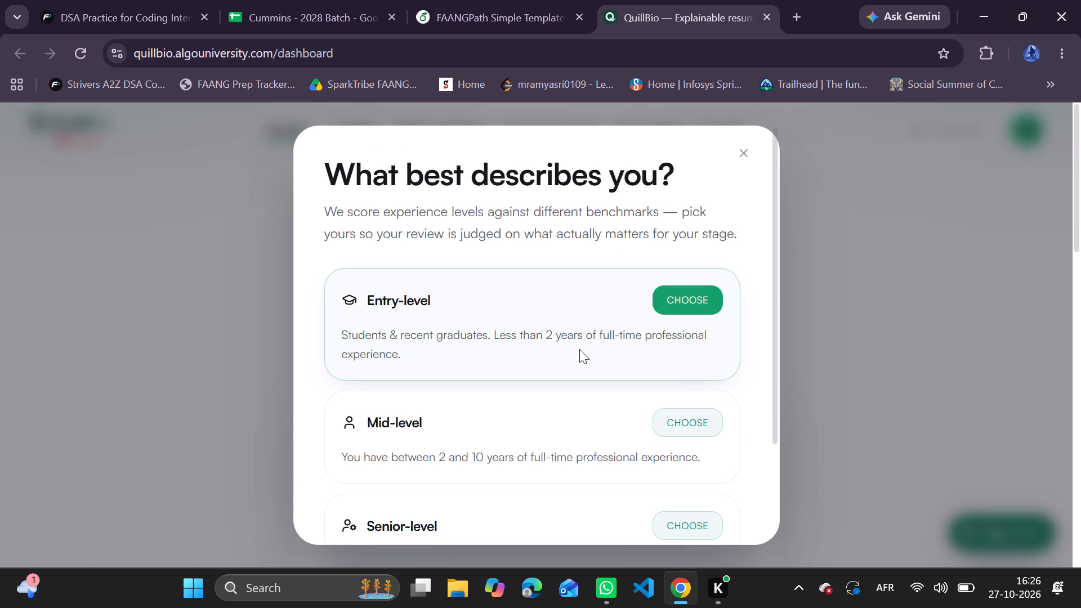
scroll(579, 349, down, 1)
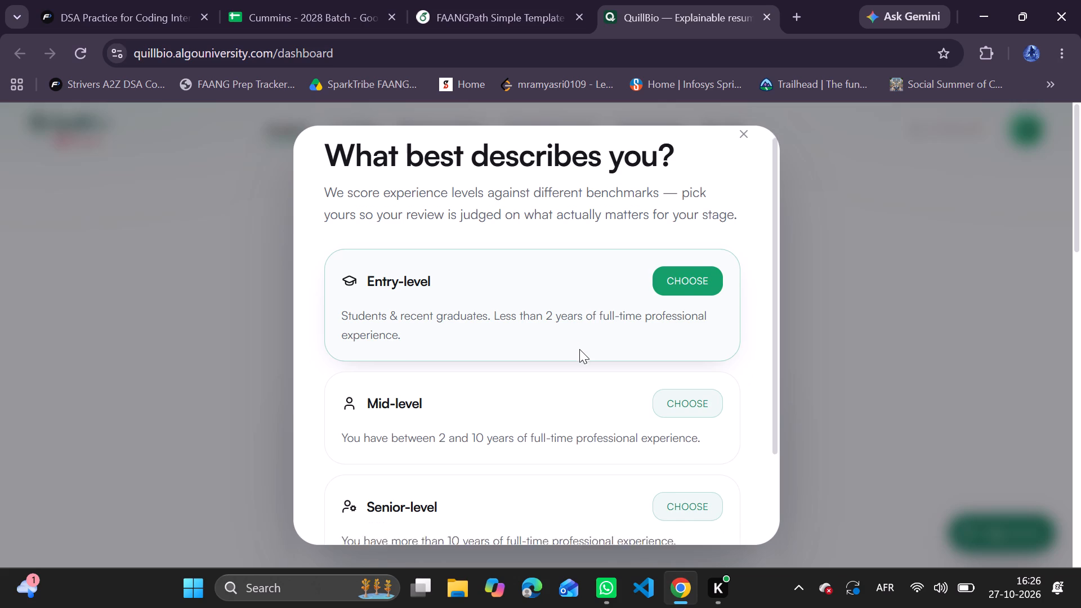
scroll(579, 349, down, 1)
click(468, 218)
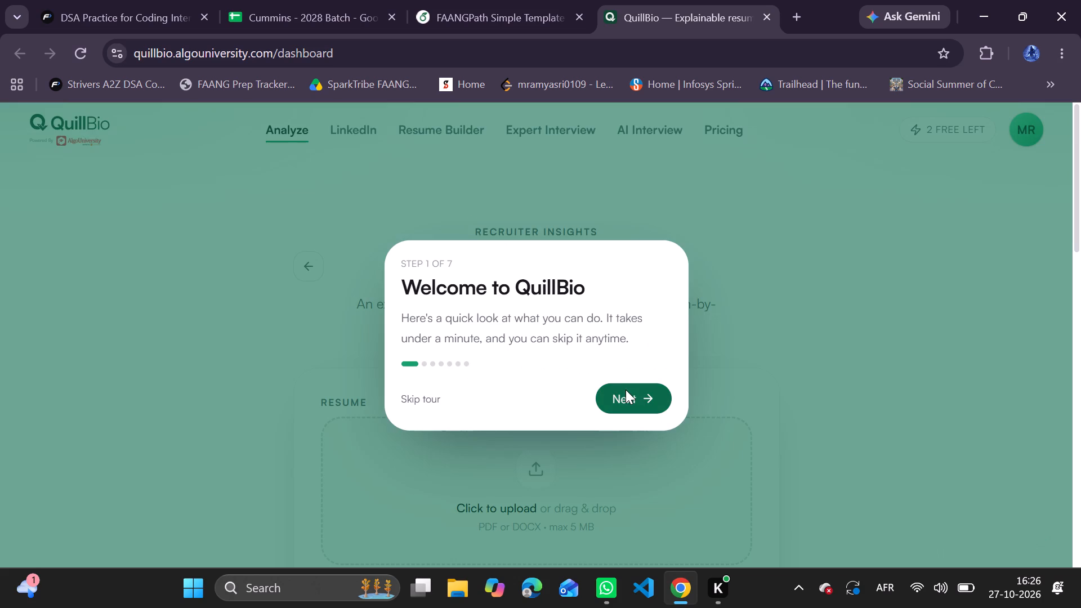
Step through the QuillBio welcome tour as far as the Expert Interview introduction and skip the rest.
click(616, 407)
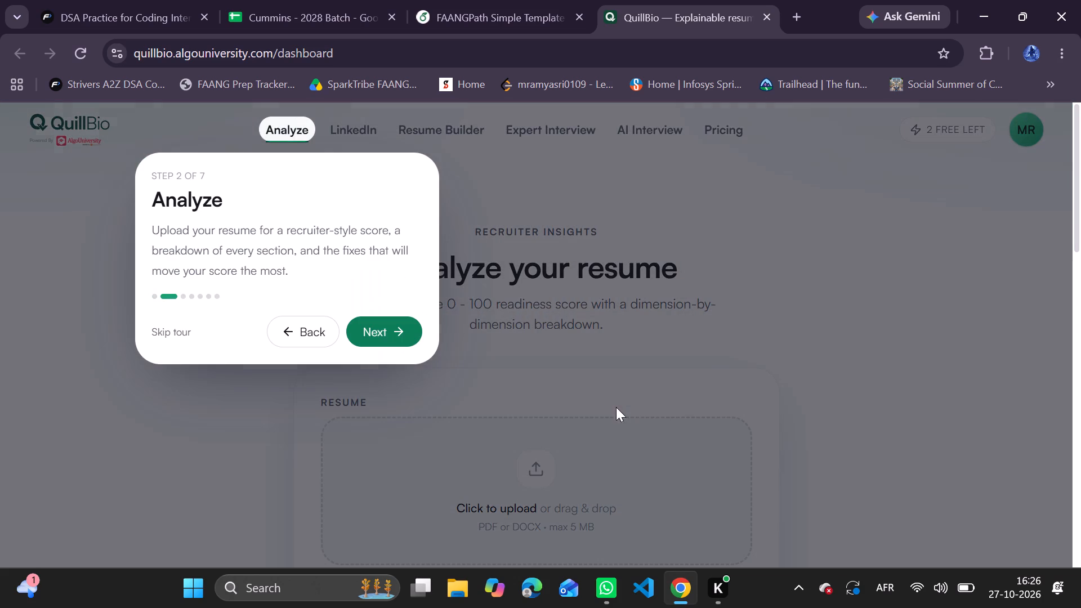
click(372, 333)
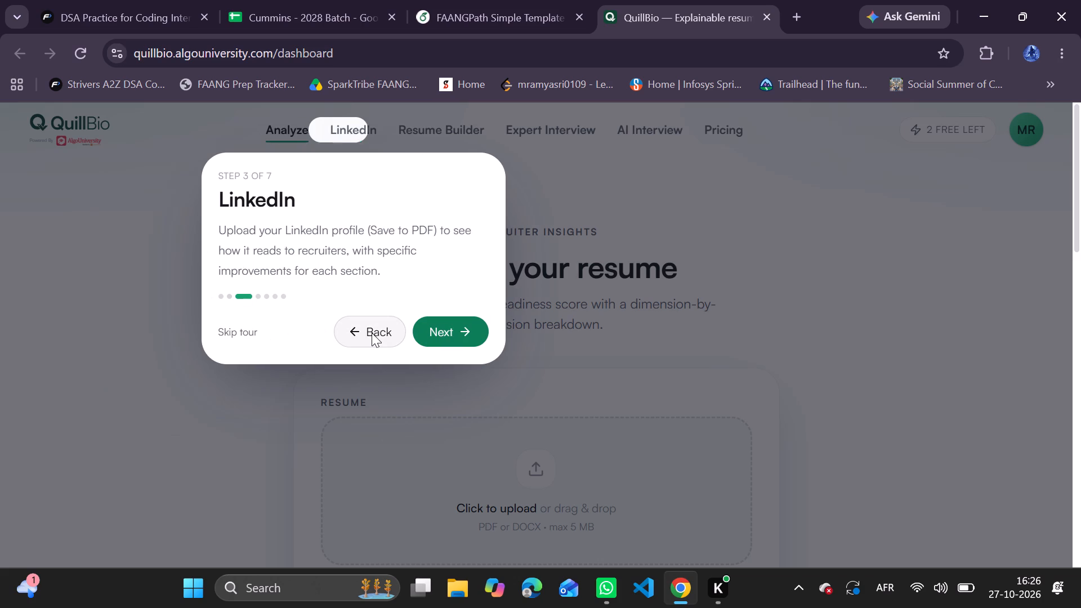
click(420, 335)
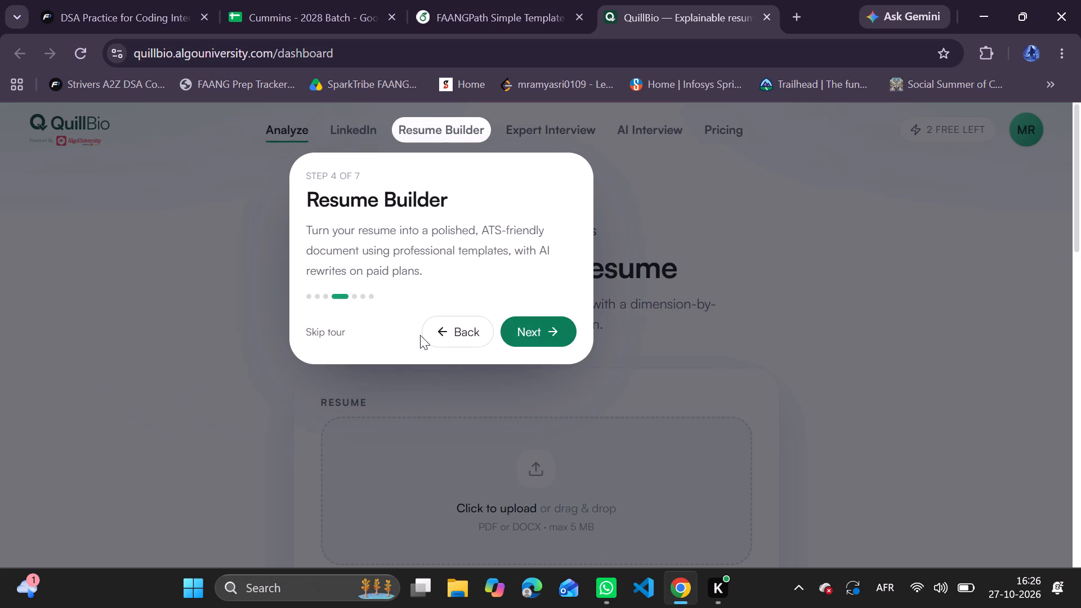
click(515, 333)
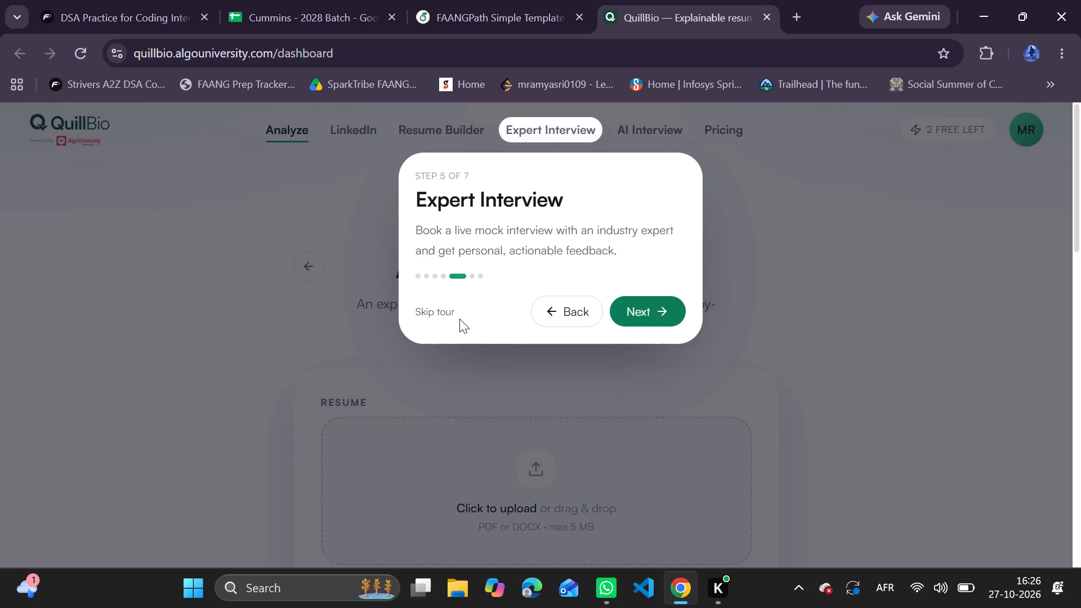
click(449, 314)
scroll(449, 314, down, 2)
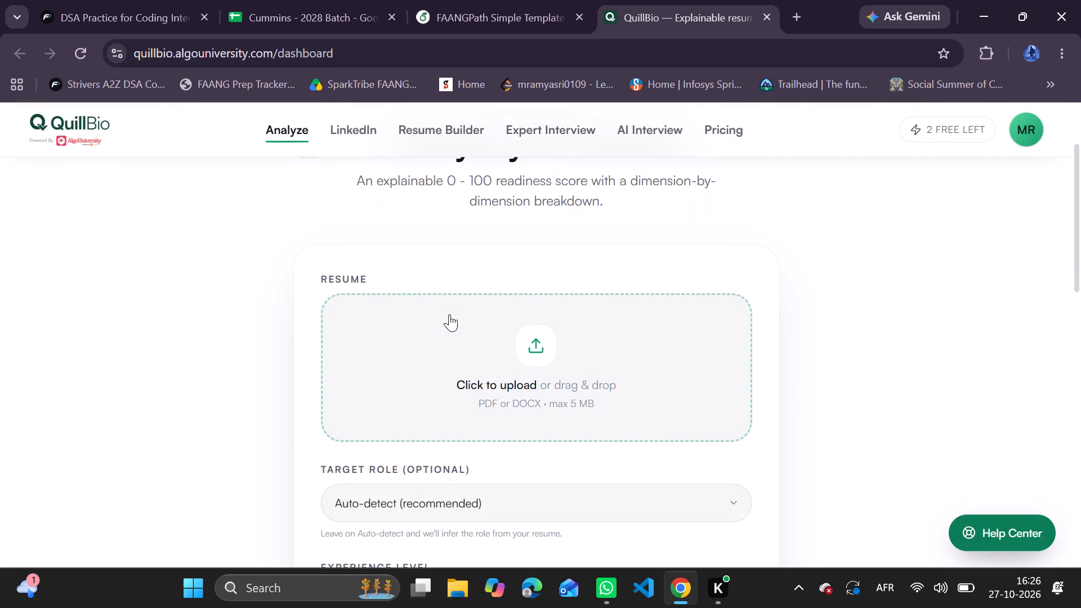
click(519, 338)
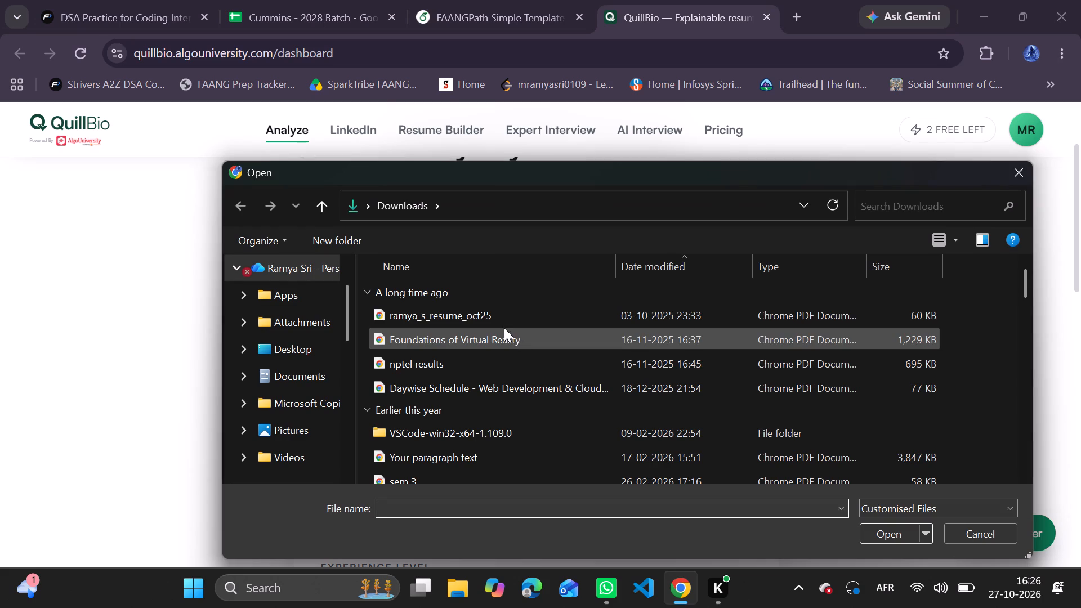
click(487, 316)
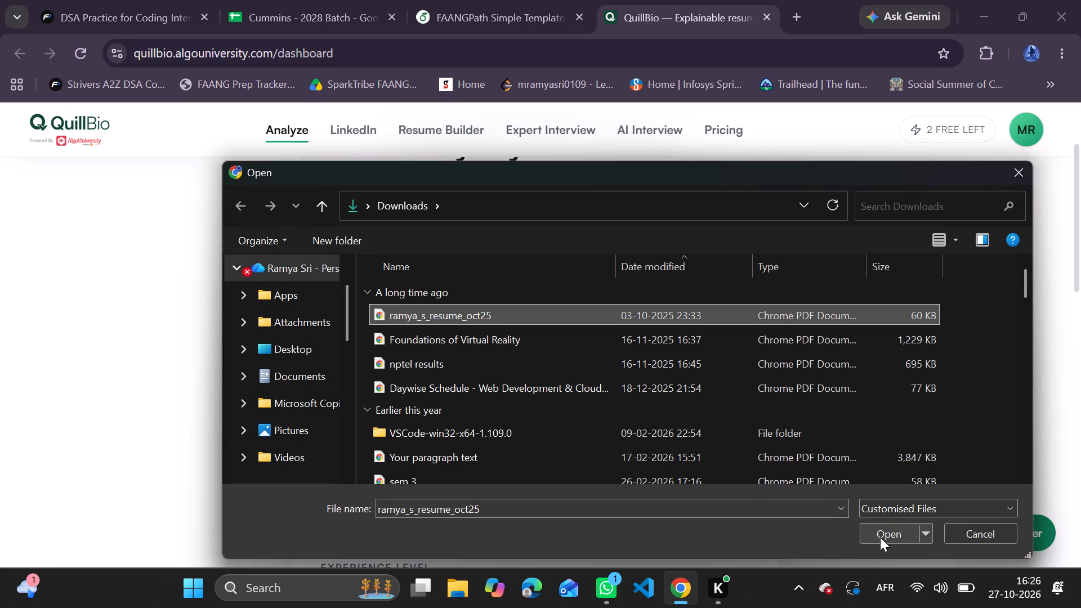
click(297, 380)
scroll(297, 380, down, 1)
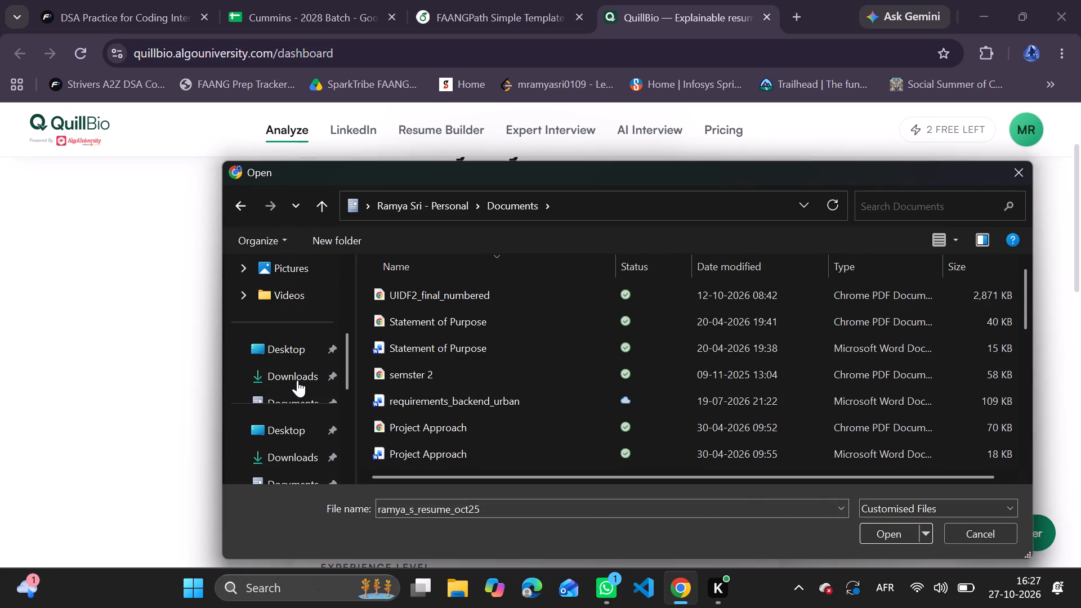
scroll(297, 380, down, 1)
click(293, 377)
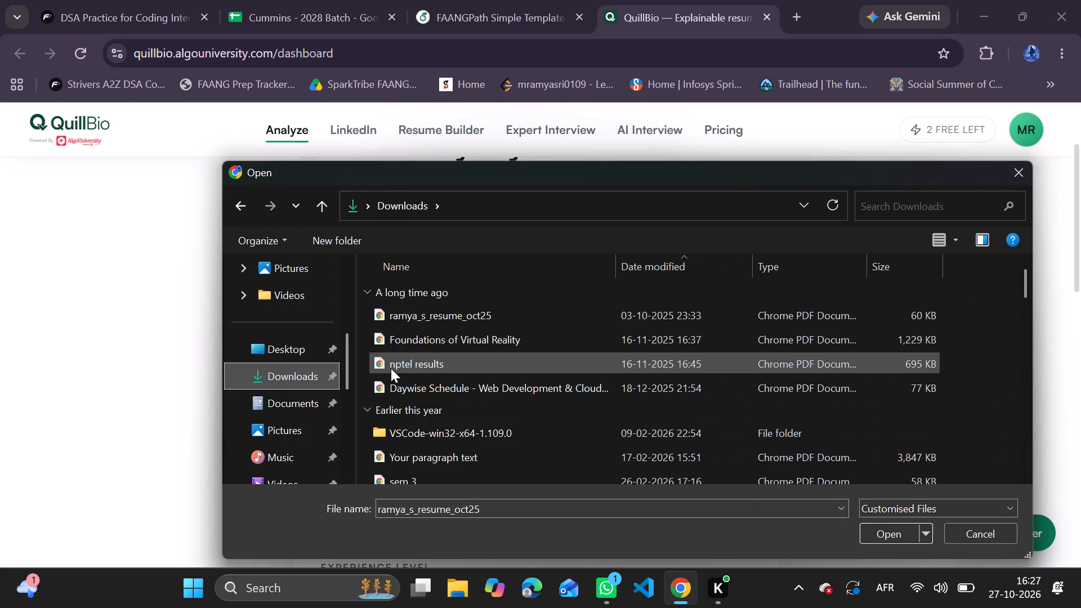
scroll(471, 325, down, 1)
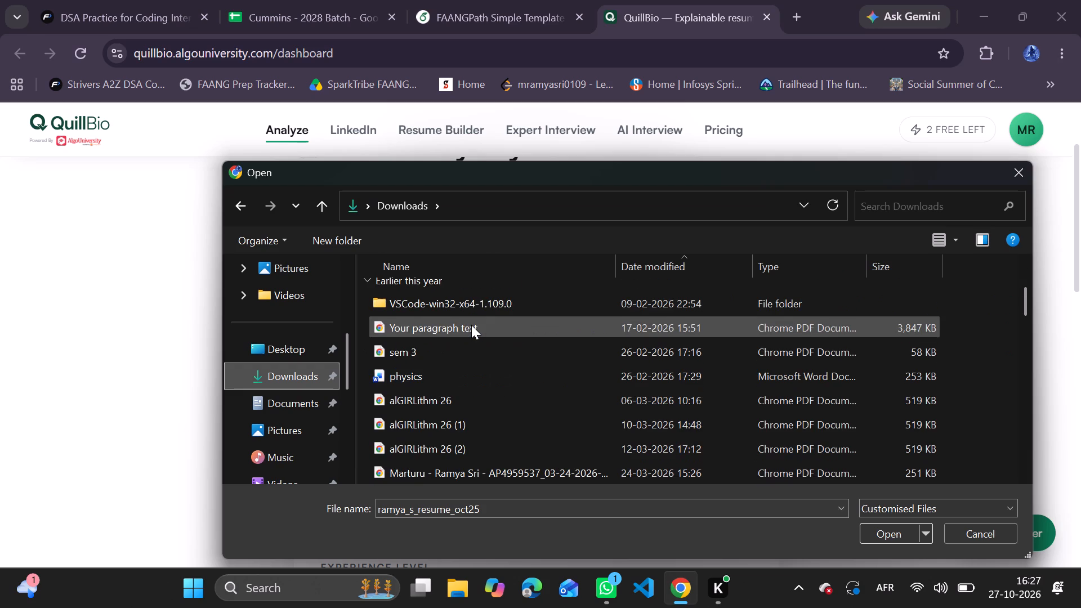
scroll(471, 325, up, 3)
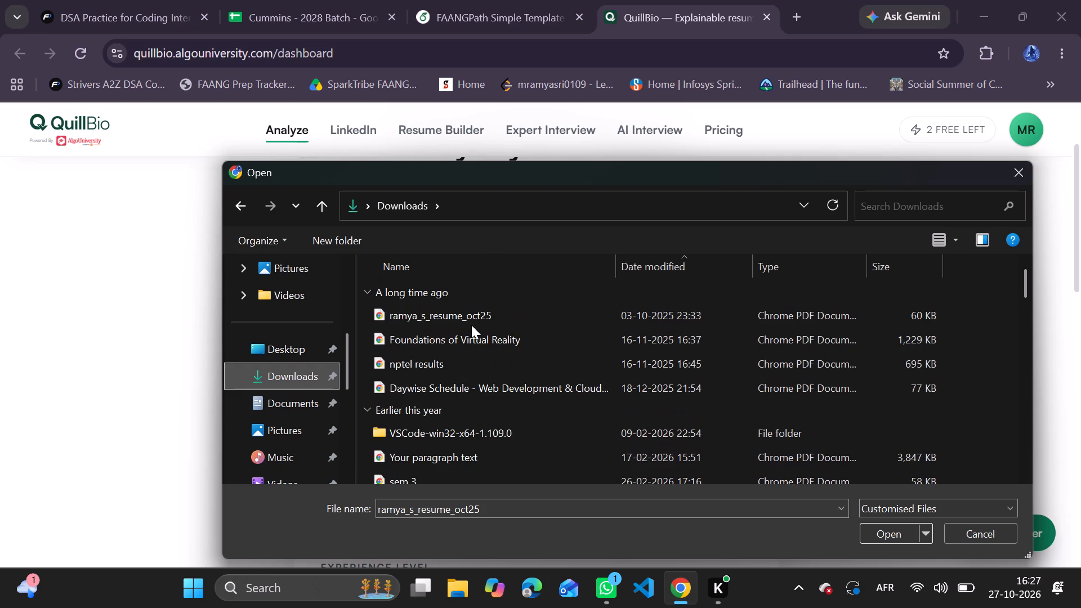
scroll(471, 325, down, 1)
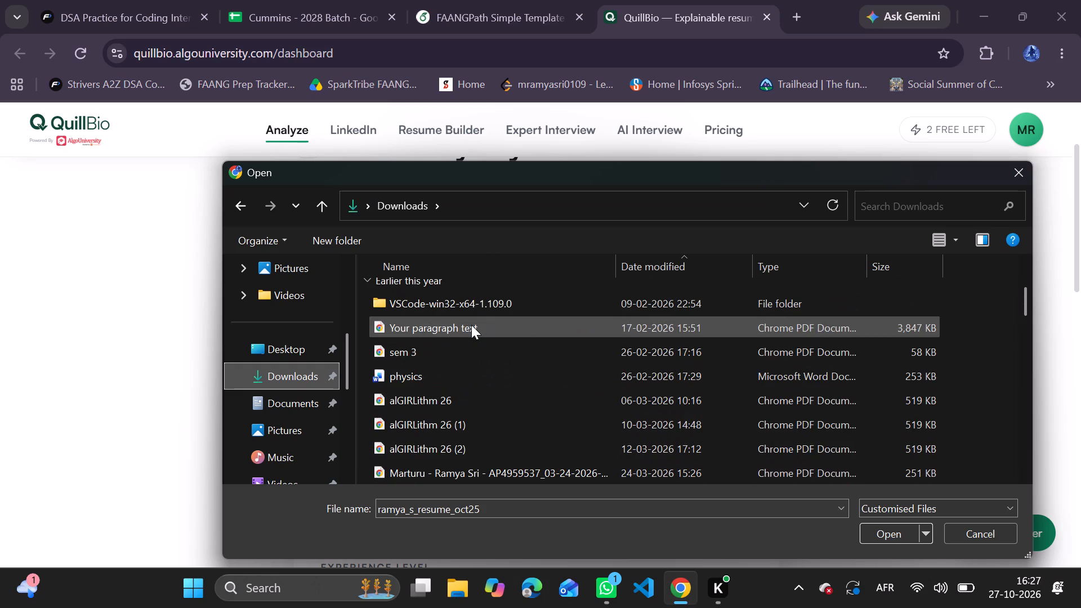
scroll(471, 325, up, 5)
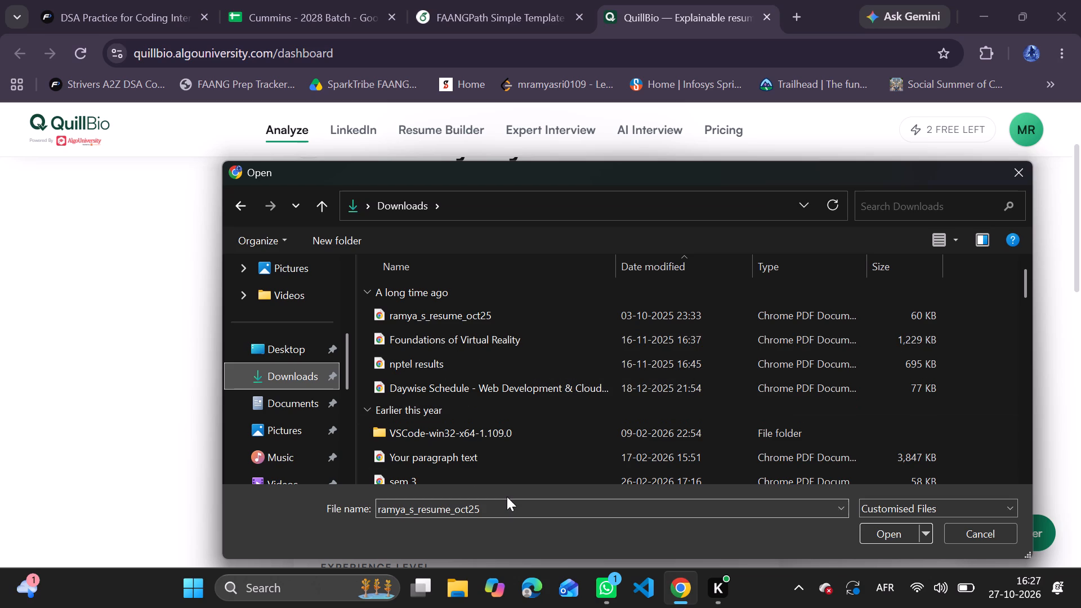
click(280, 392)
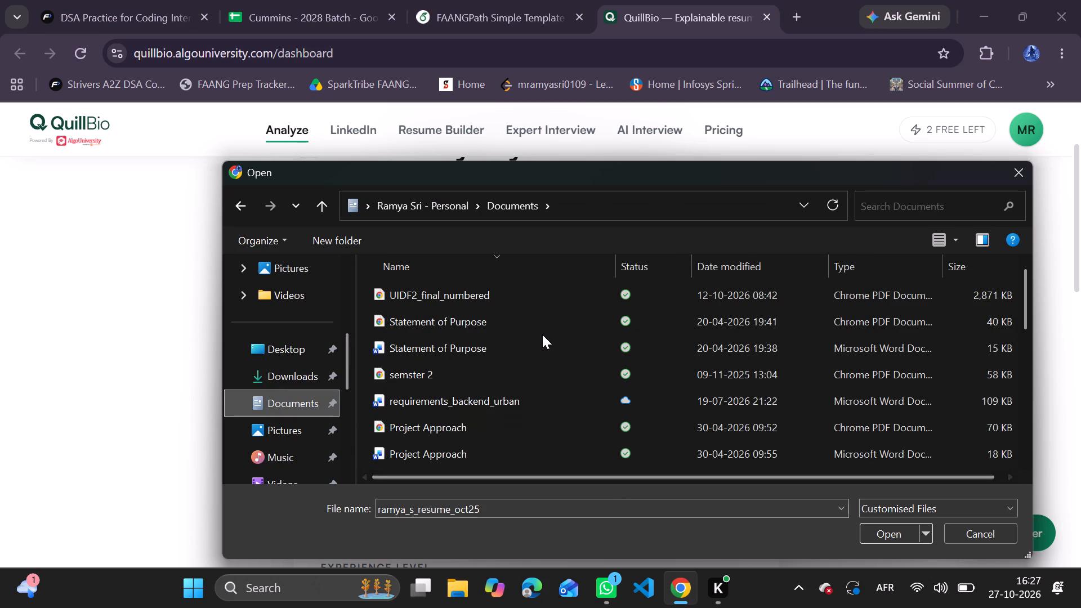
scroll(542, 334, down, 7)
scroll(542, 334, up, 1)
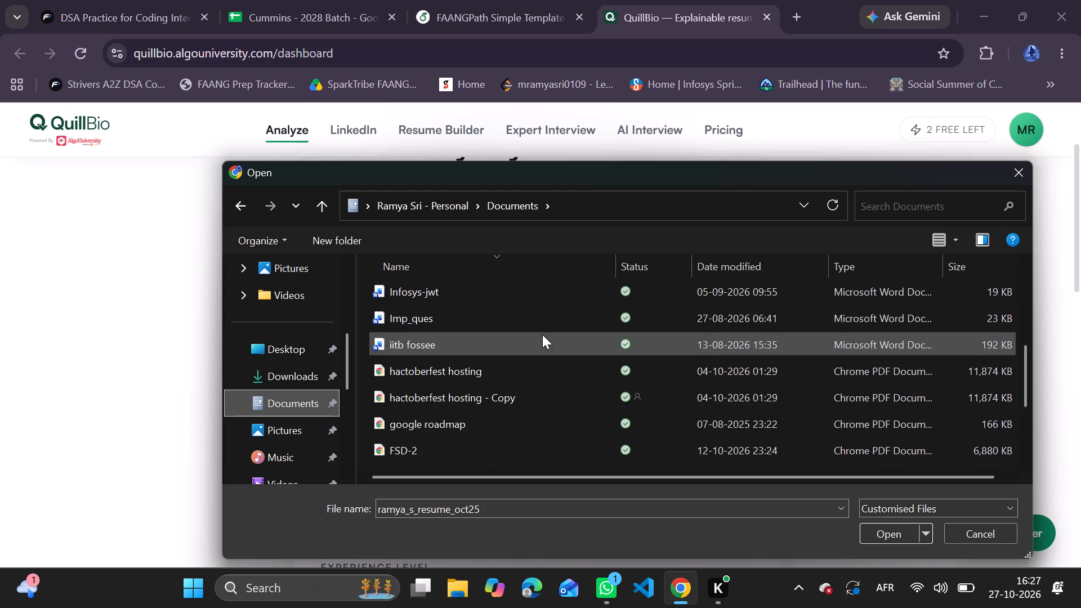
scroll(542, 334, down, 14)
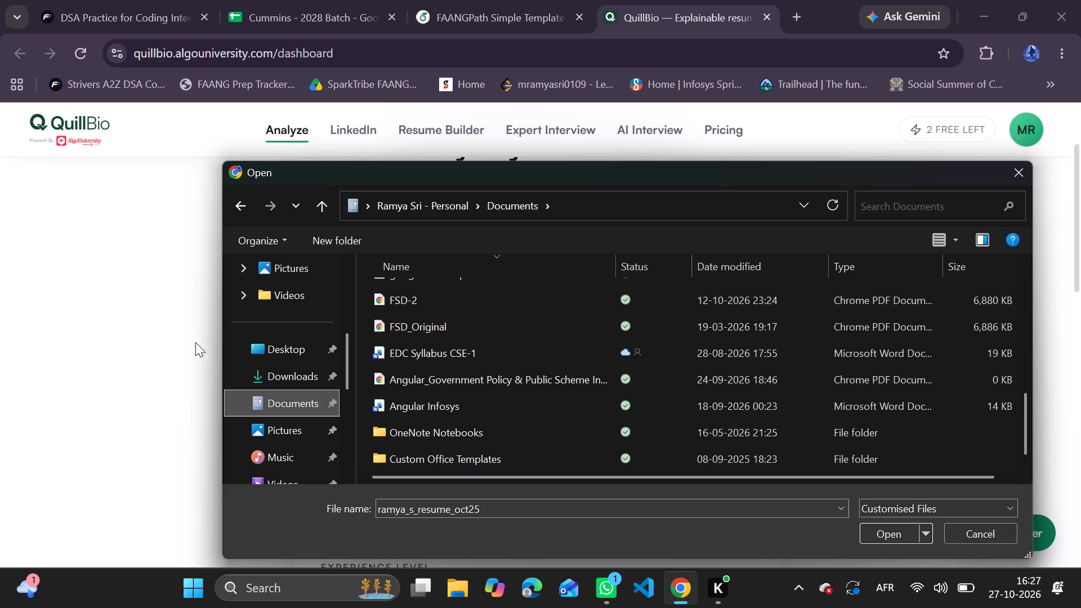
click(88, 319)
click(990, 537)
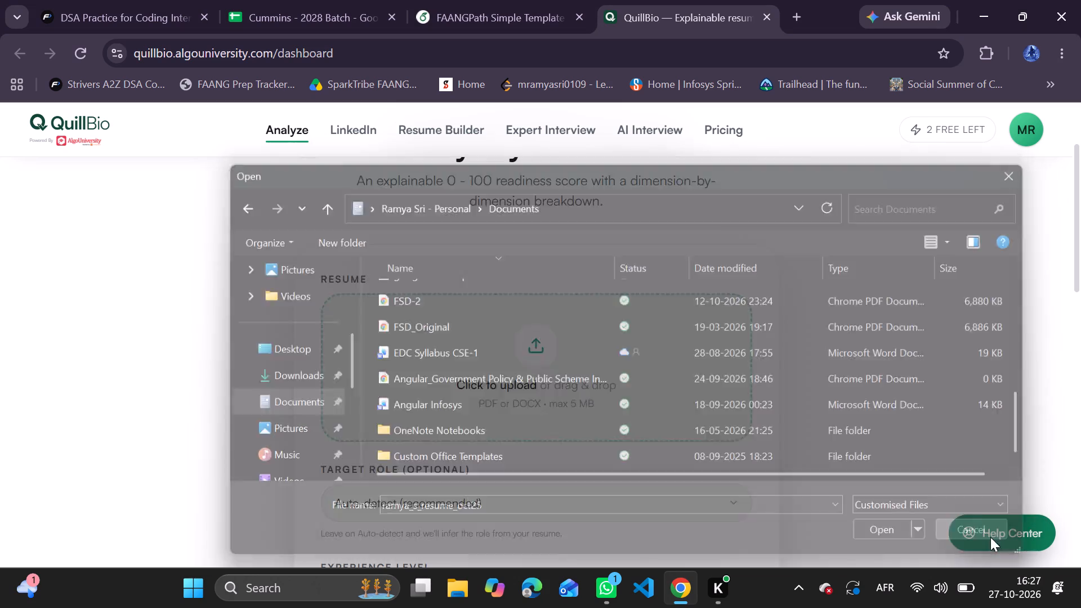
Find the resume files by name in the Downloads folder and upload resumeoct26.pdf for analysis.
click(631, 385)
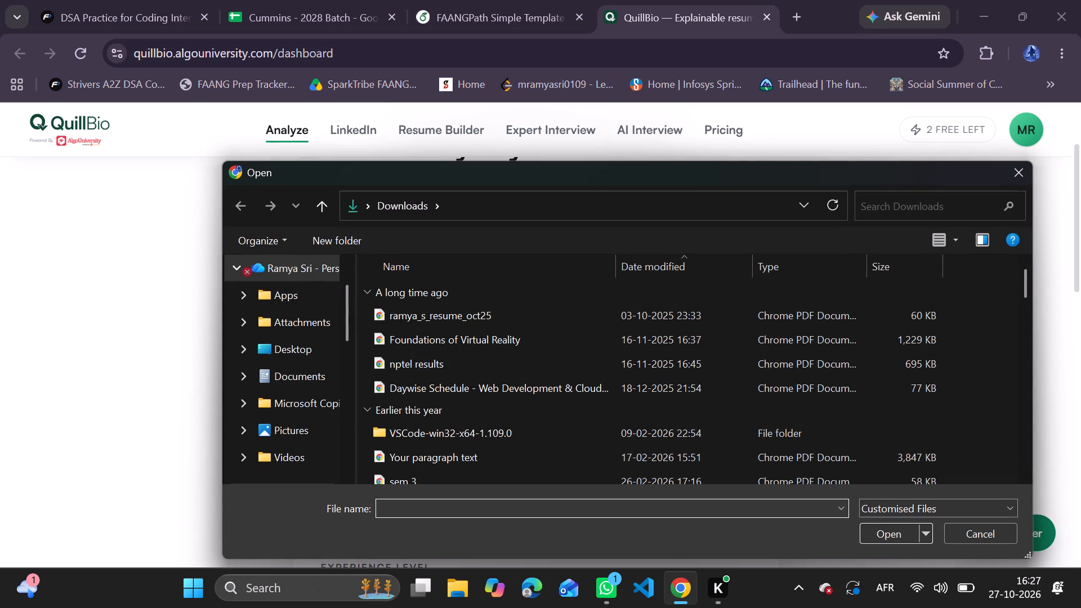
text(resume)
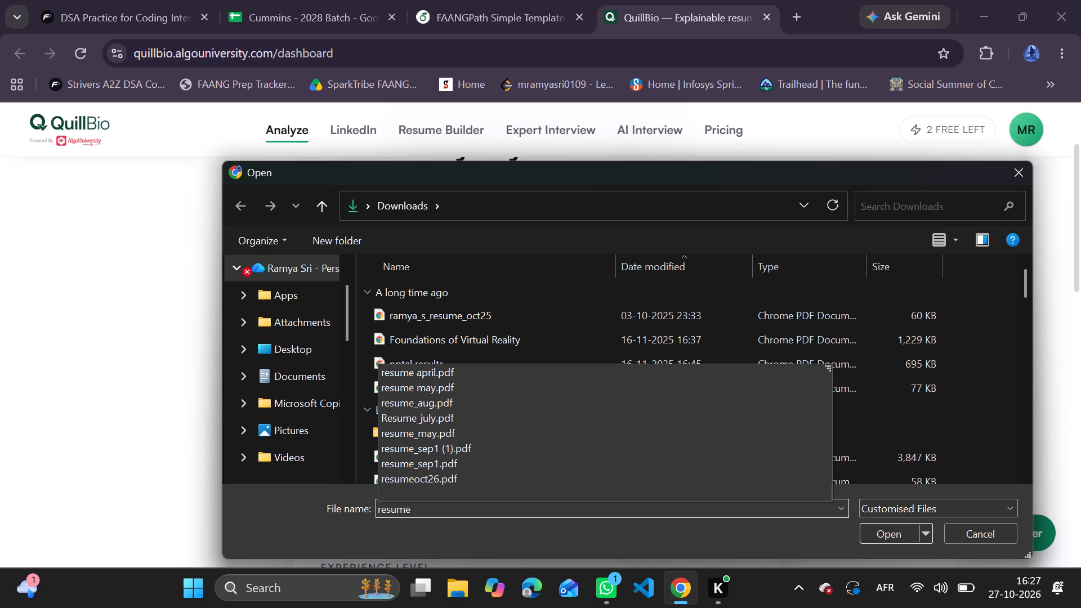
click(470, 484)
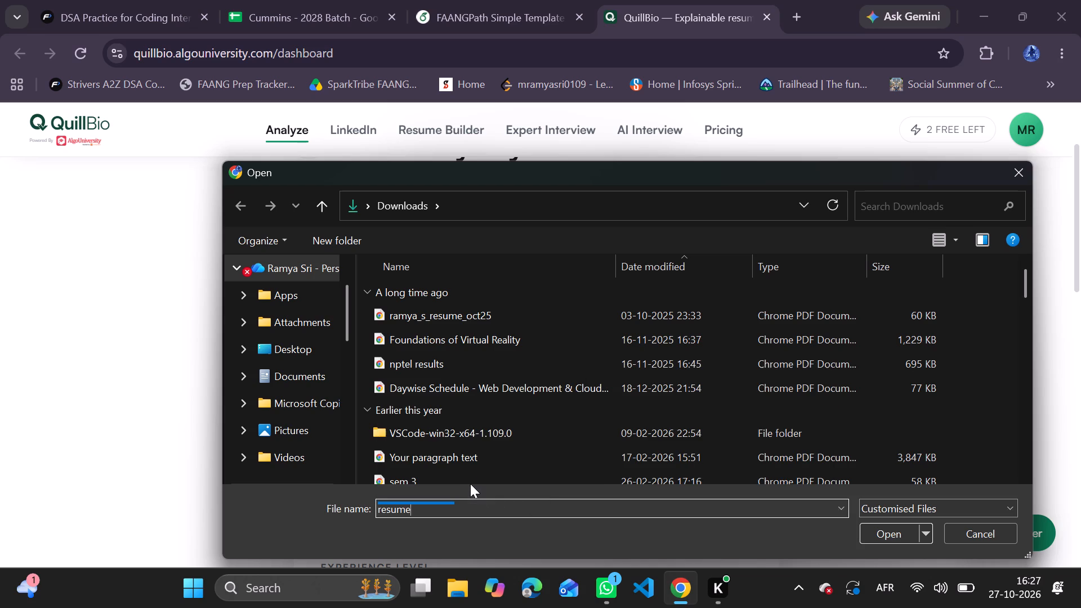
click(875, 534)
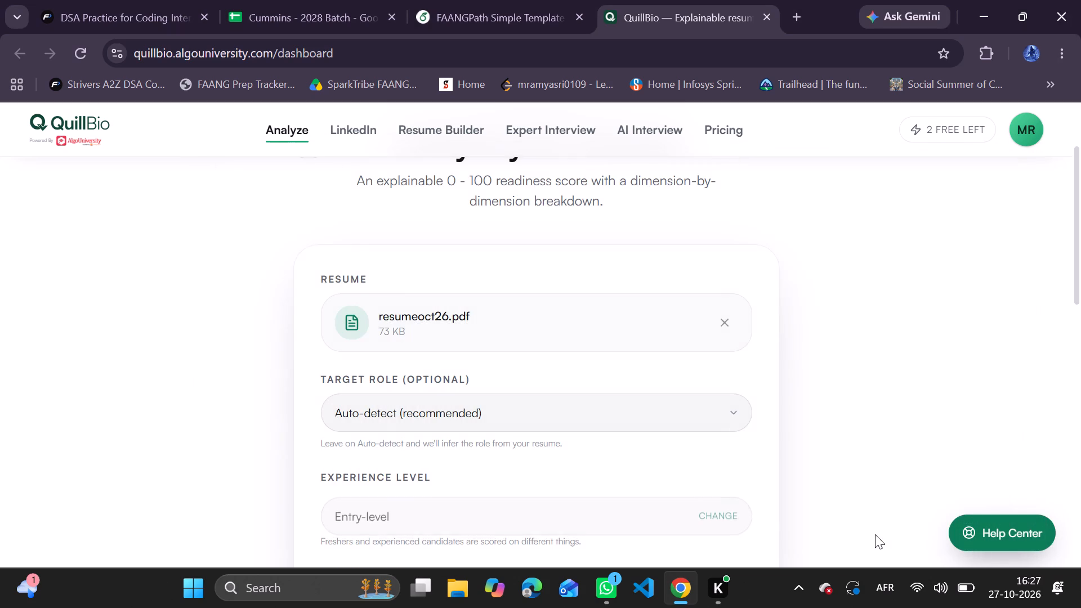
Set the target role for the resume analysis to Software / Engineering.
scroll(691, 448, right, 1)
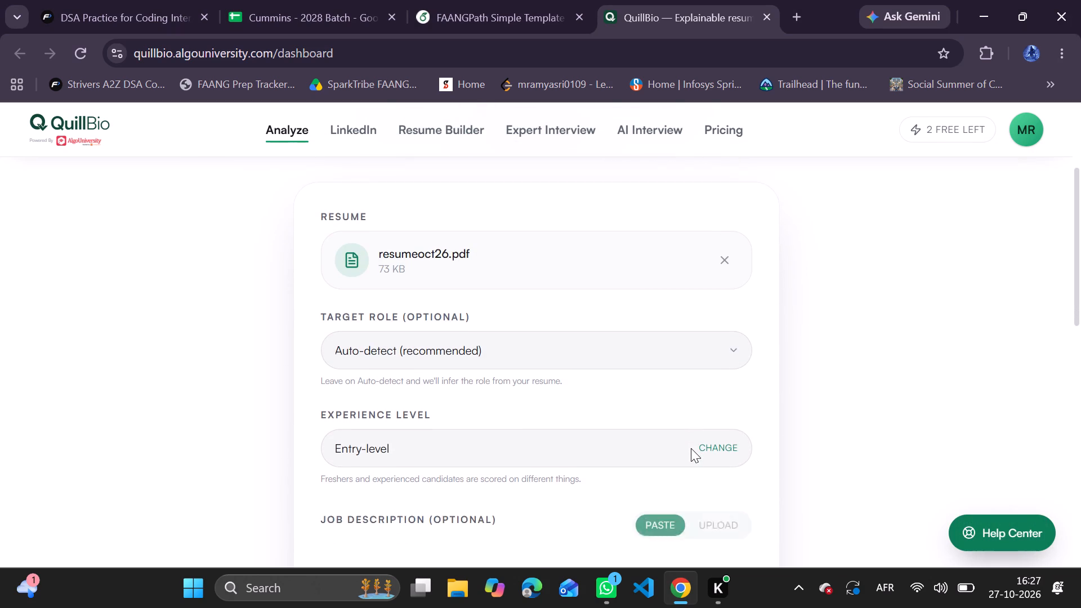
scroll(691, 448, right, 1)
click(479, 350)
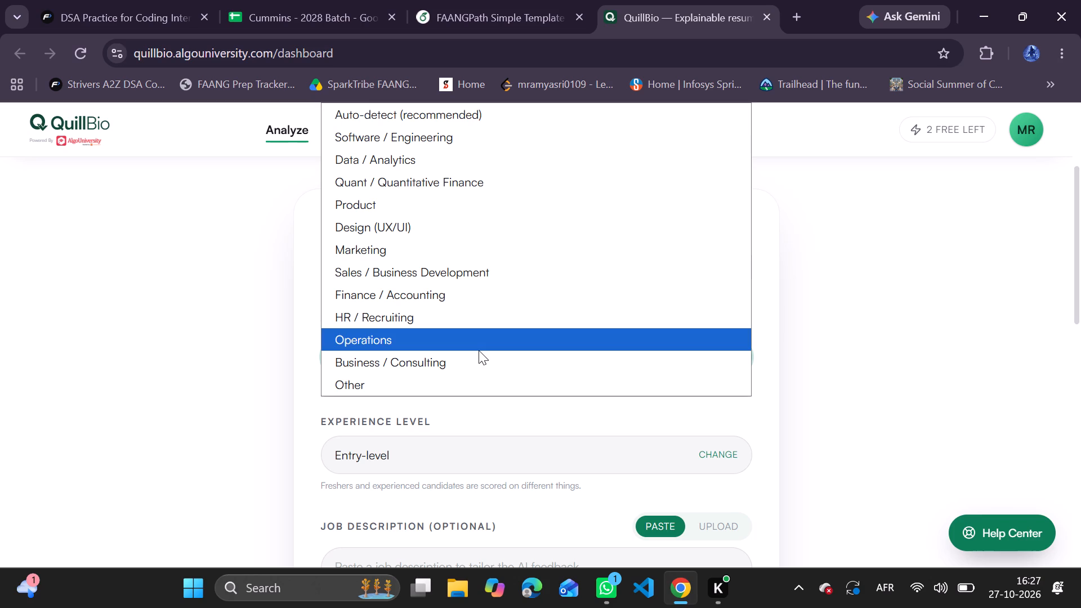
scroll(479, 350, up, 1)
click(388, 132)
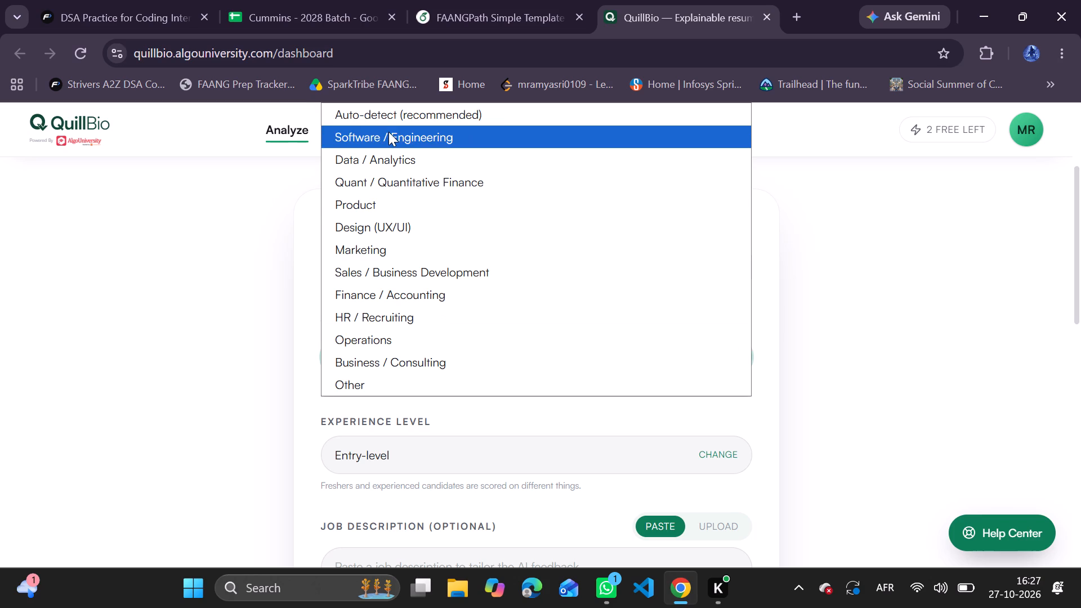
Start the resume analysis at Entry-level, leaving the optional job description empty.
scroll(465, 331, down, 2)
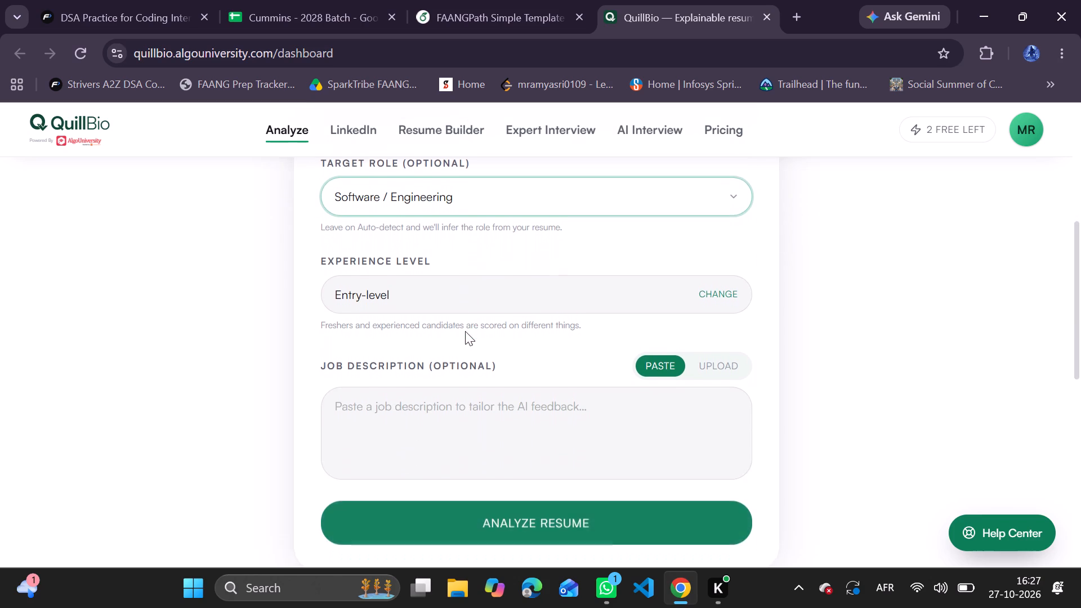
scroll(465, 331, down, 2)
scroll(465, 331, up, 1)
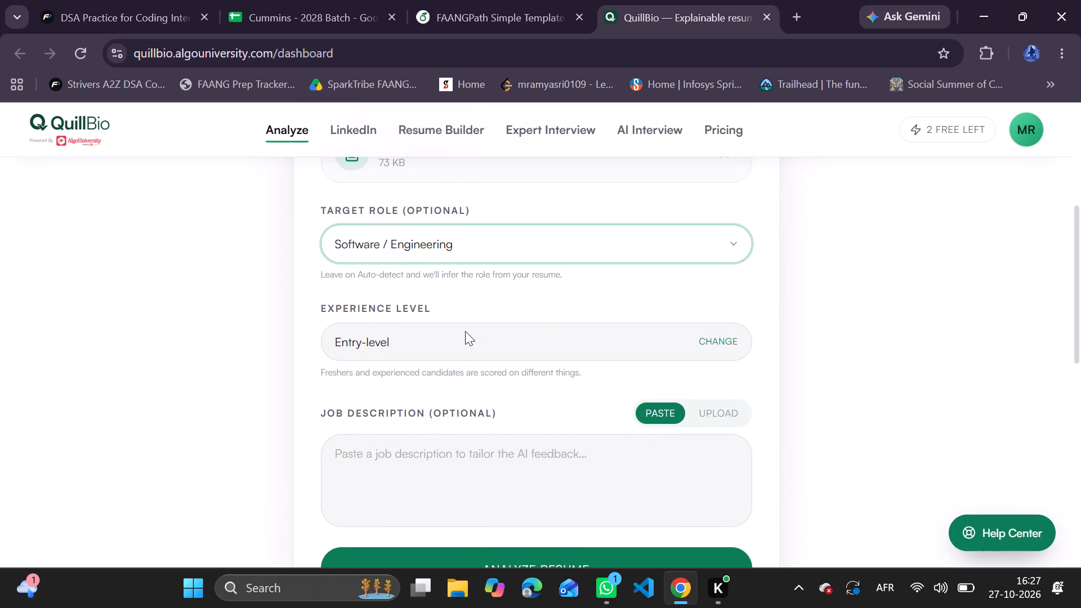
scroll(465, 331, down, 2)
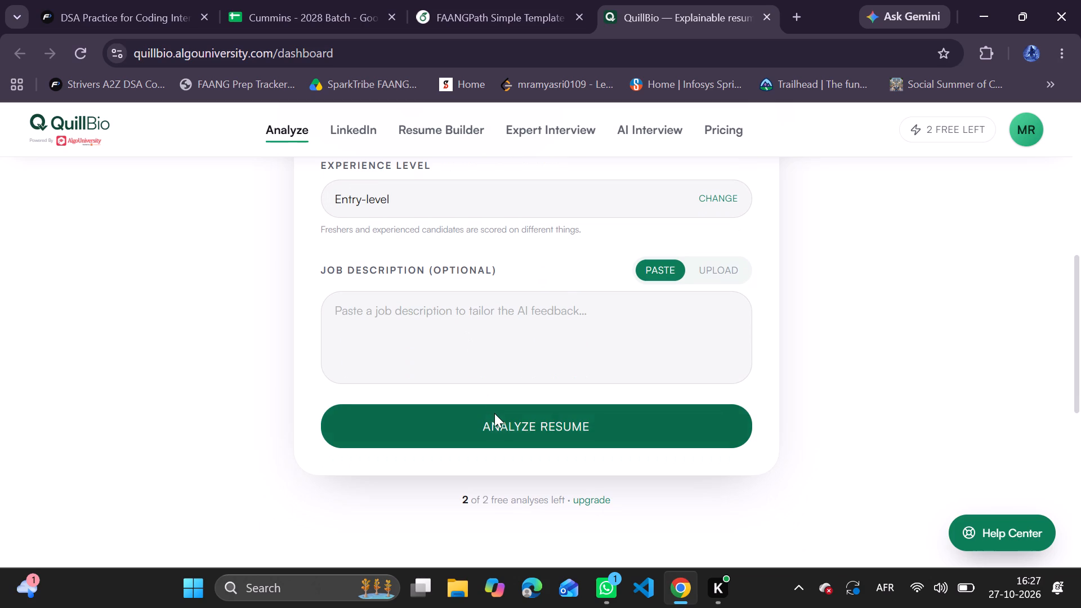
click(495, 418)
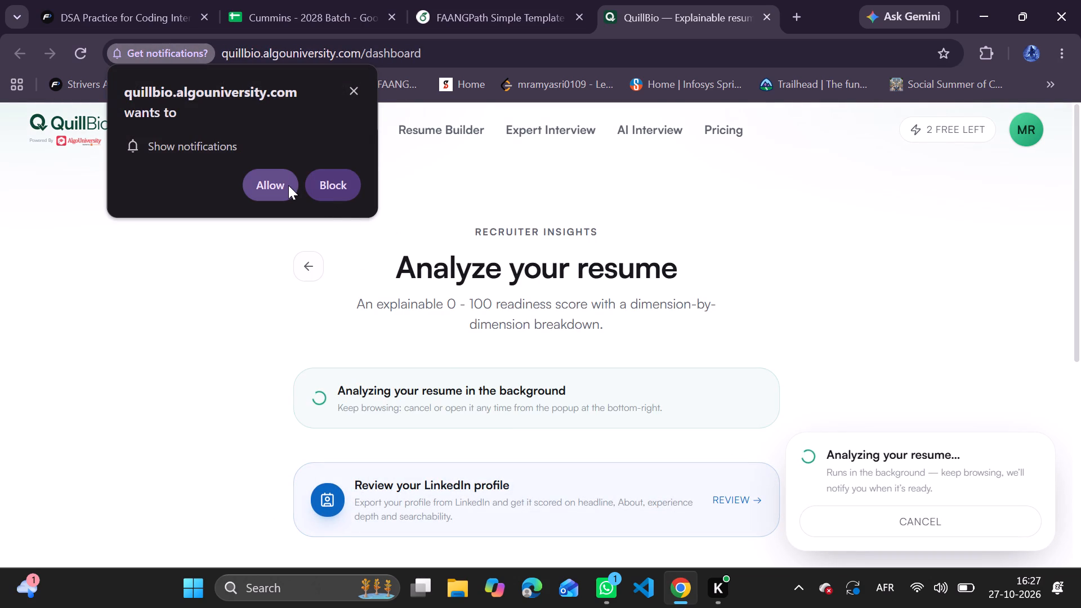
Allow quillbio.algouniversity.com to show notifications.
click(288, 185)
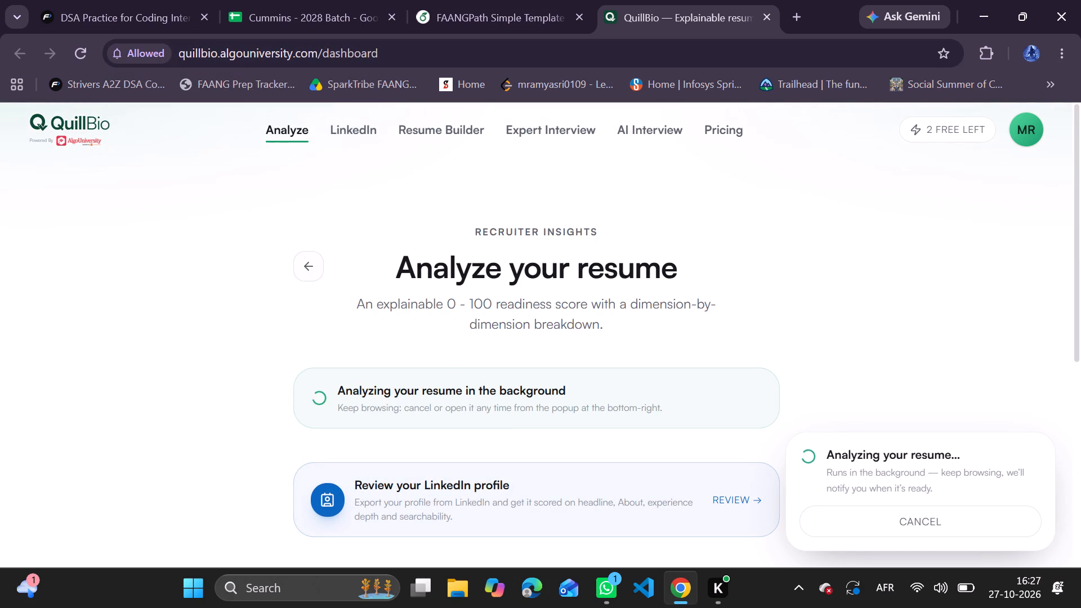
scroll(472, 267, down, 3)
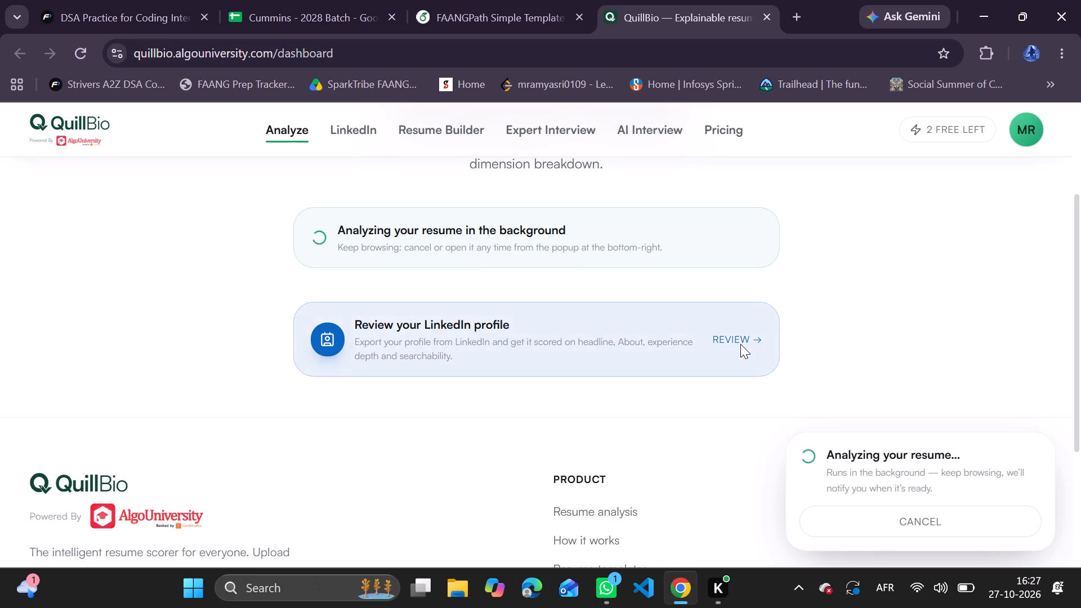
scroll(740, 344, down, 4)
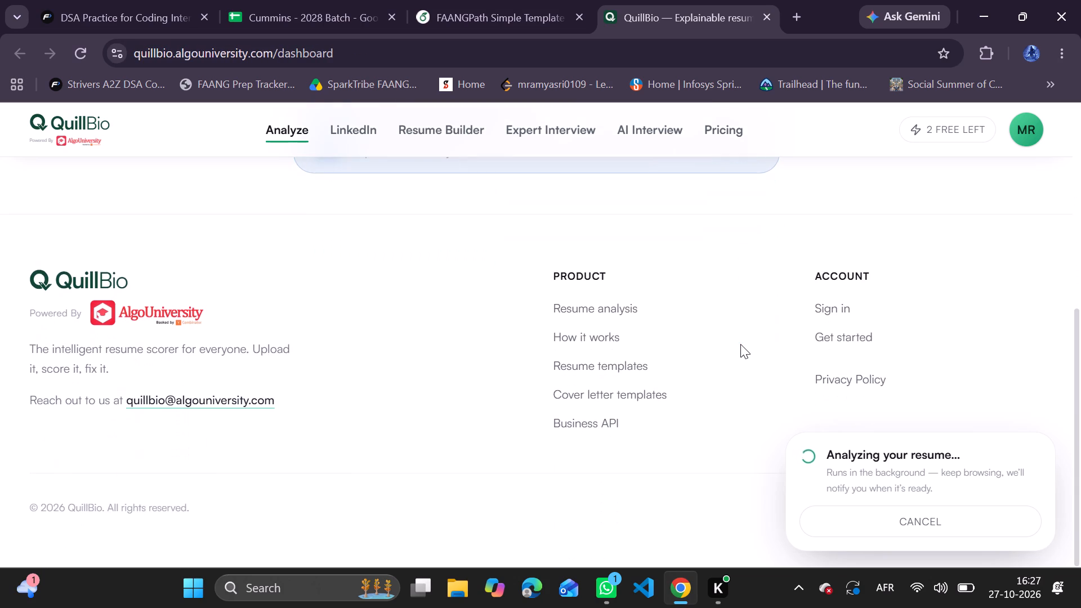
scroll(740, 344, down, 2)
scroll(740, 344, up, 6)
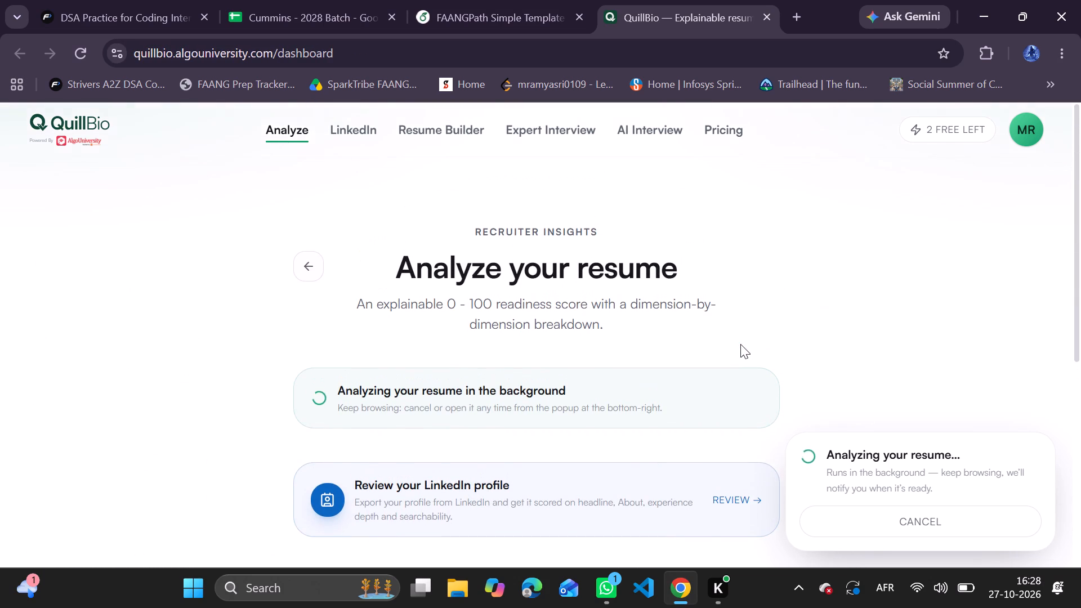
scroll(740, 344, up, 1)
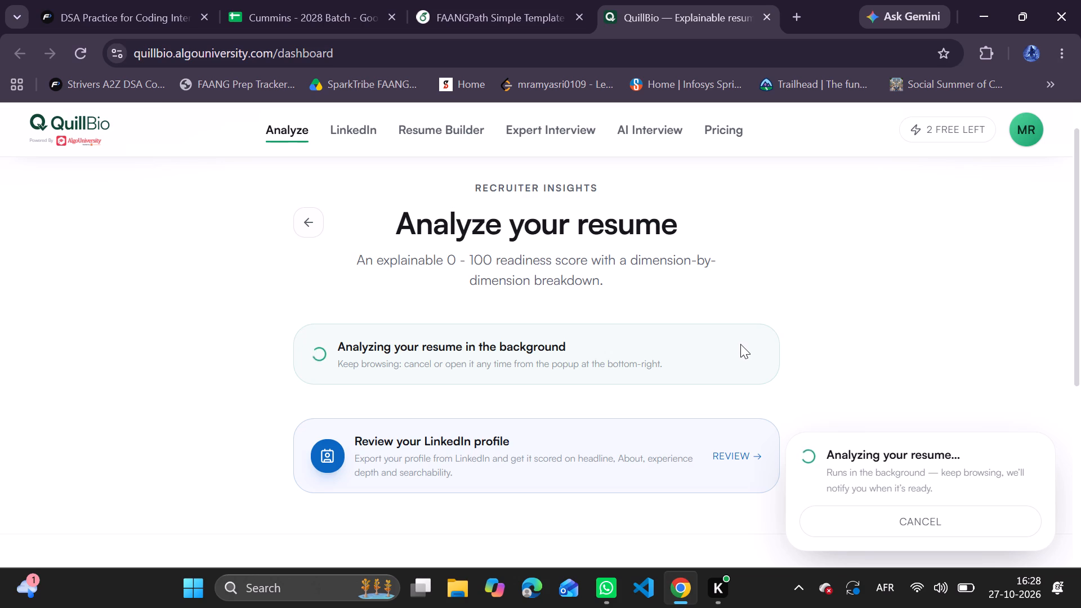
Switch to the Overleaf resume and fill the empty last CERTIFICATIONS item with "Qiskit Fall Fest 2026-IBM Quantum".
click(482, 0)
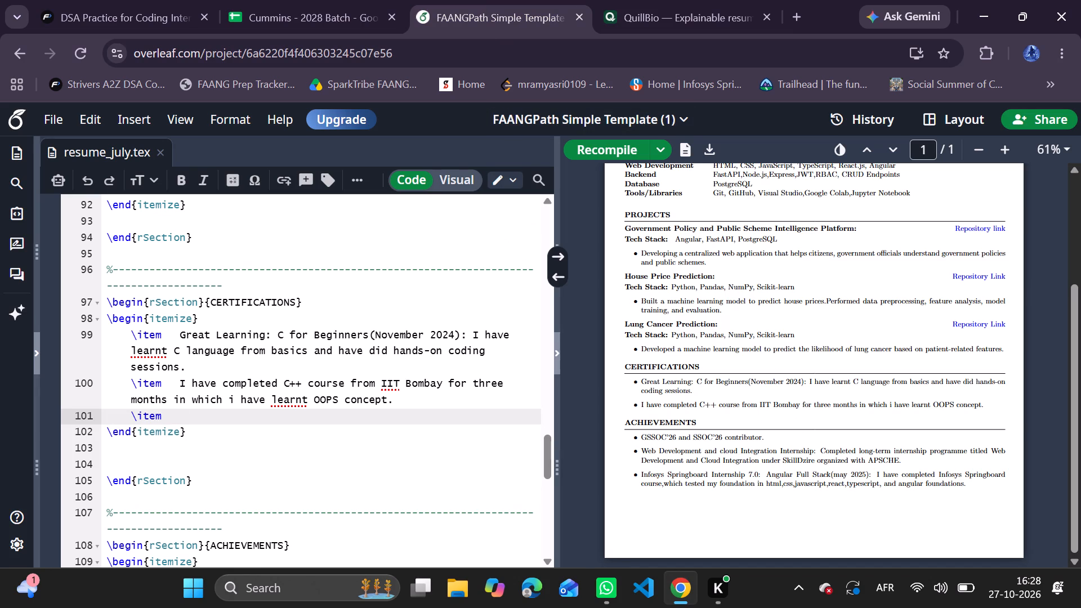
key(shift+q)
text(iskit Fall)
key(space)
text(Fest)
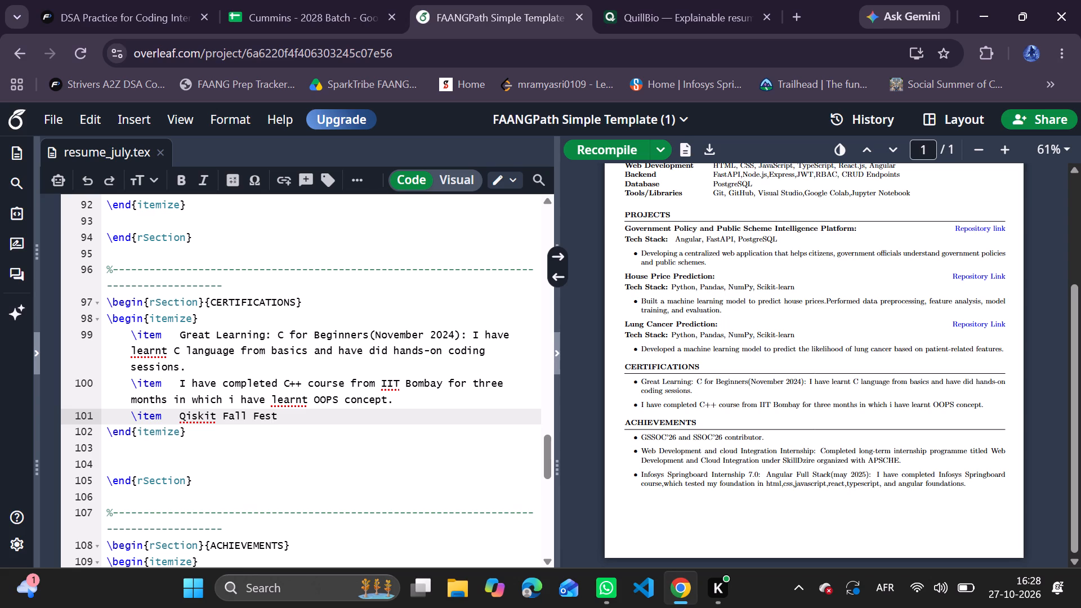
key(space)
text(2026)
key(minus)
text(IBM)
key(space)
text(Quantum)
Add a space on each side of the hyphen between 2026 and IBM in the Qiskit Fall Fest item.
key(Left)
key(Left)
key(Left)
key(Left)
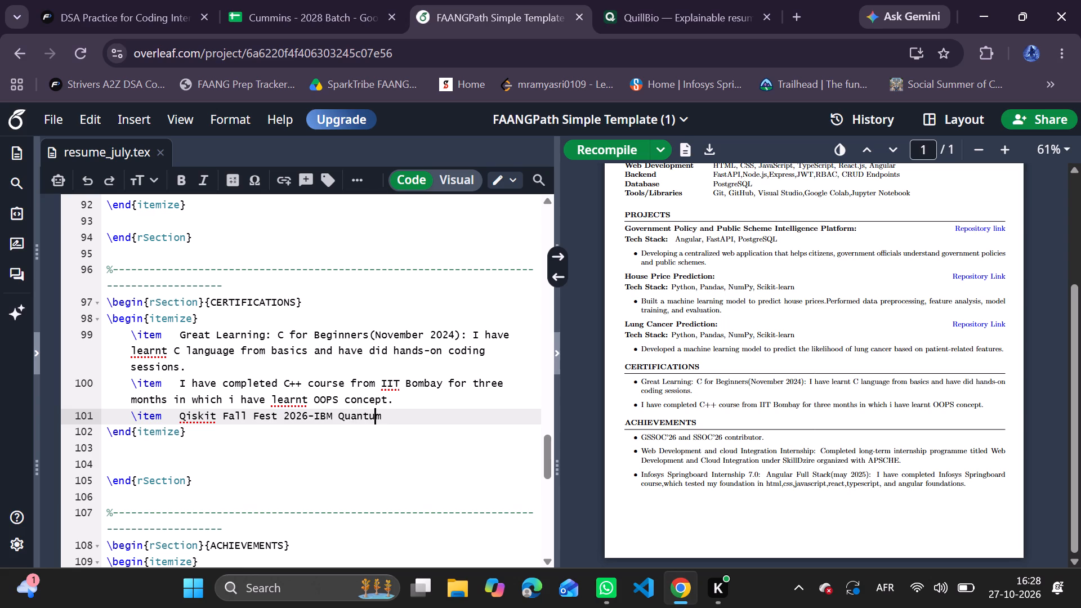
key(Left)
key(Left)
key(Left)
key(Left)
key(Left)
key(Left)
key(Left)
key(space)
key(Left)
key(Left)
key(space)
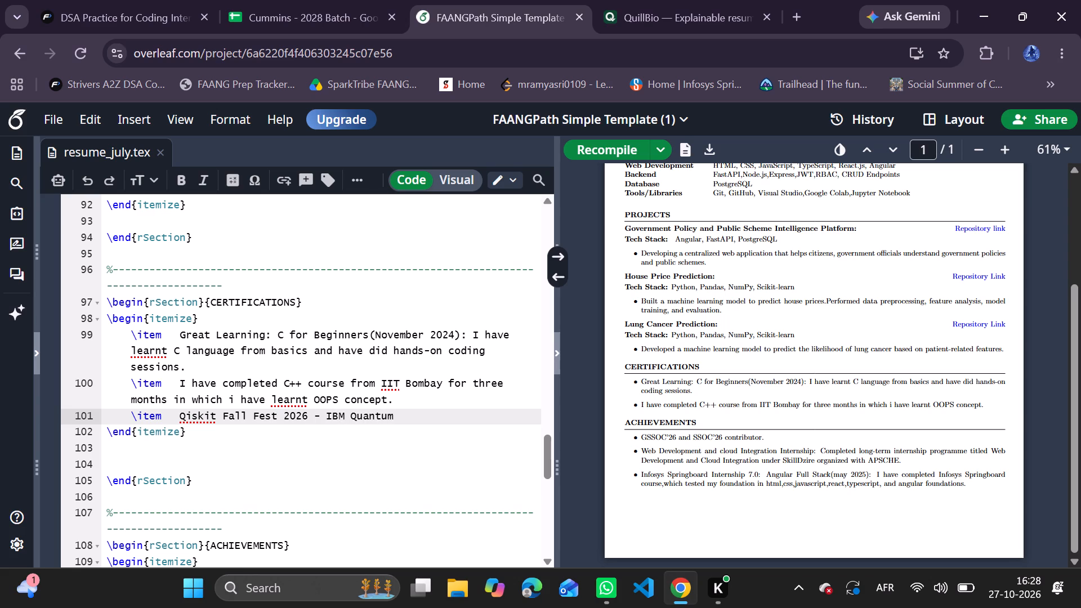
click(435, 418)
Recompile the resume to update its PDF preview.
click(608, 146)
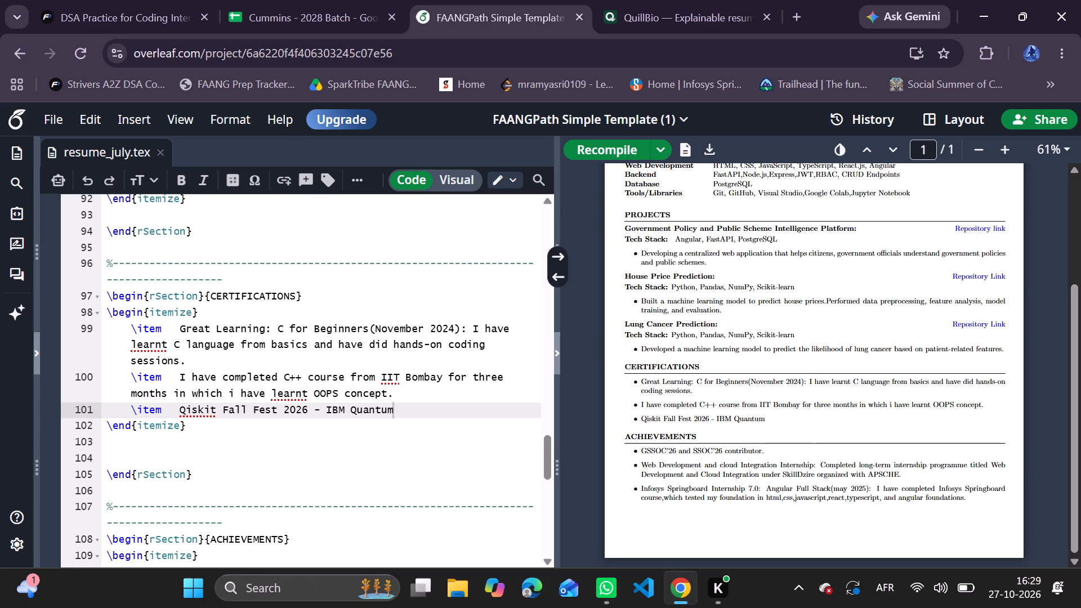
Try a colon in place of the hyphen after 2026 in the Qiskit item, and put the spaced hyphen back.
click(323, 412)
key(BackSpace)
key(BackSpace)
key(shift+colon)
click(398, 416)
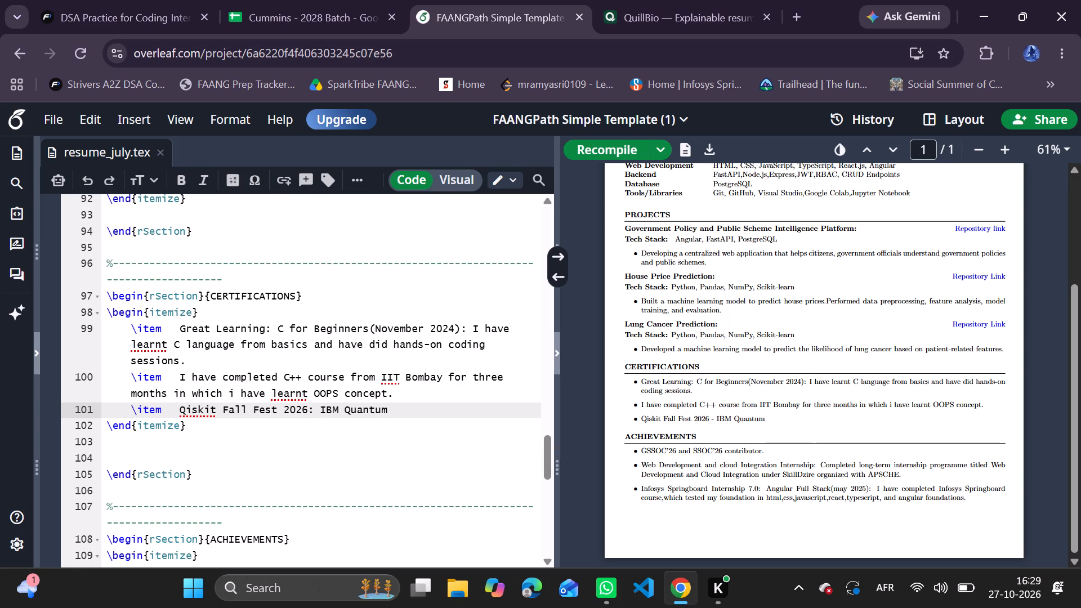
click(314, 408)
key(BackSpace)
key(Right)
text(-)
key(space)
Extend the Qiskit certification item after "IBM Quantum" with ": Participated in a".
key(Right)
key(Right)
key(Right)
key(Right)
key(Right)
key(Right)
key(Right)
key(Right)
key(Right)
key(Right)
key(Right)
key(Right)
key(Right)
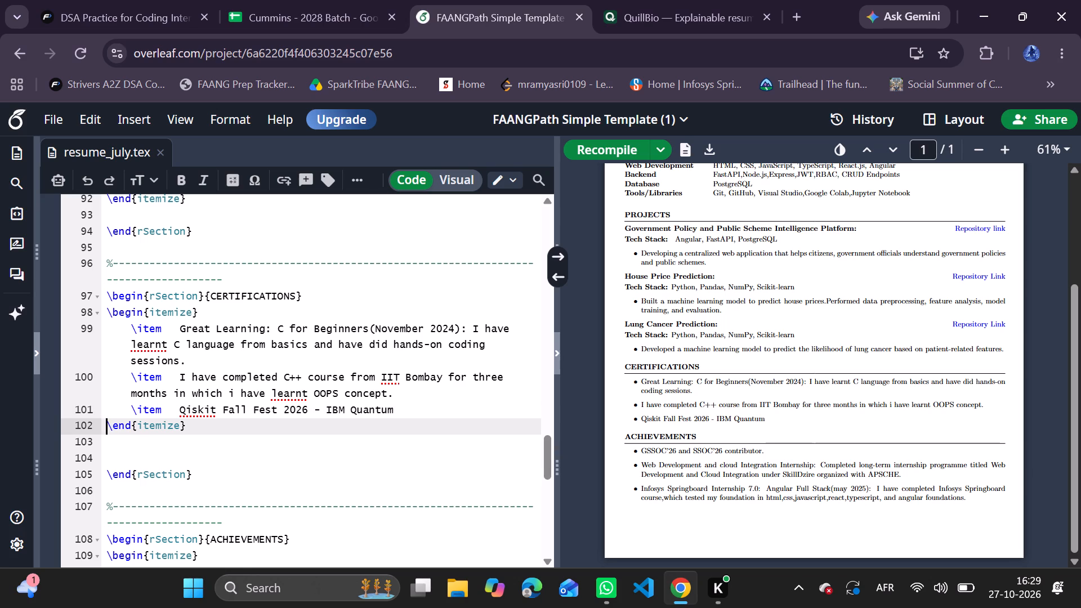
key(Left)
key(Left)
text(:)
key(space)
text(Participated in)
key(space)
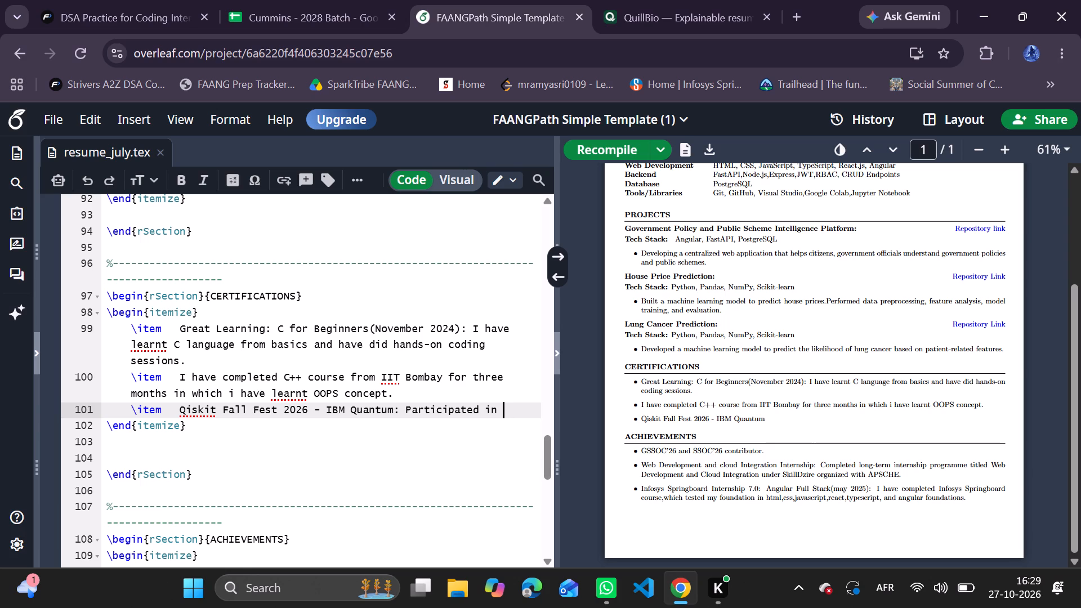
key(a)
Switch to QuillBio and open the finished resume analysis report.
click(641, 6)
scroll(595, 249, down, 1)
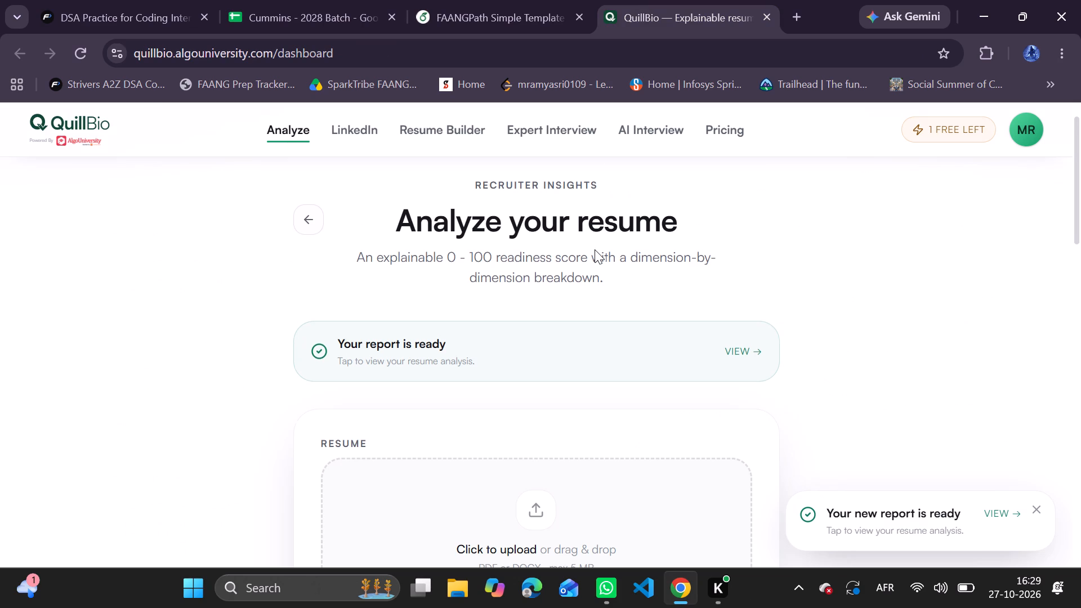
scroll(595, 249, down, 2)
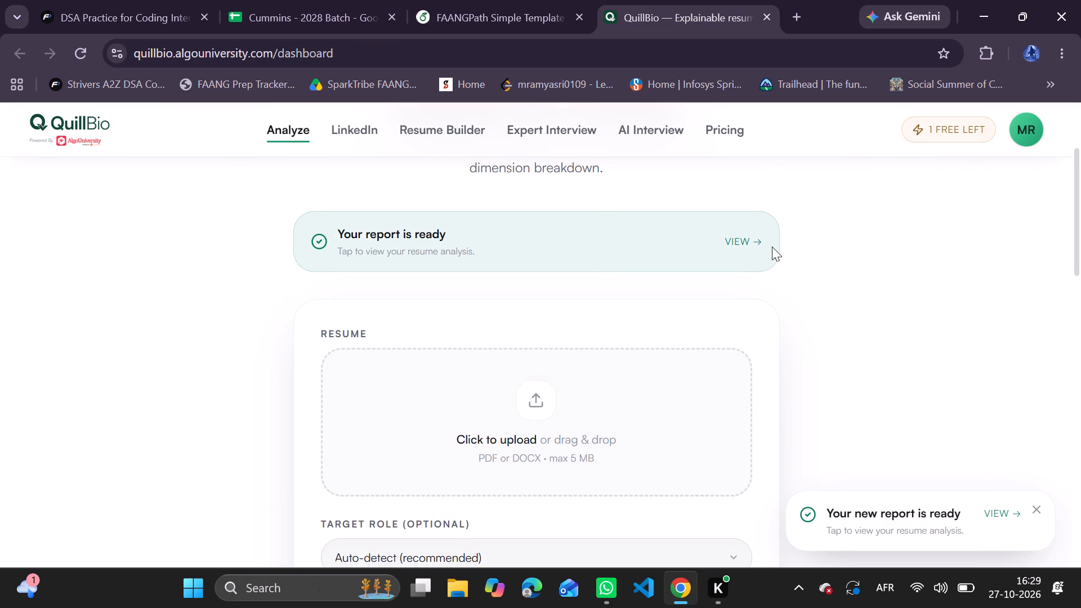
click(748, 250)
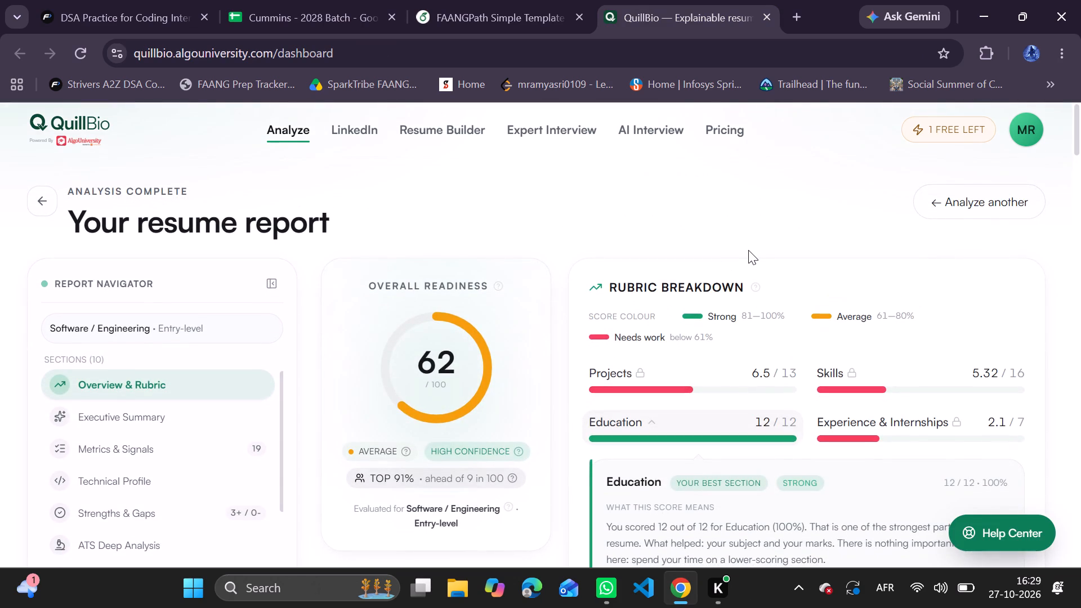
Review the overall readiness score and the rubric breakdown at the top of the resume report.
scroll(748, 250, down, 1)
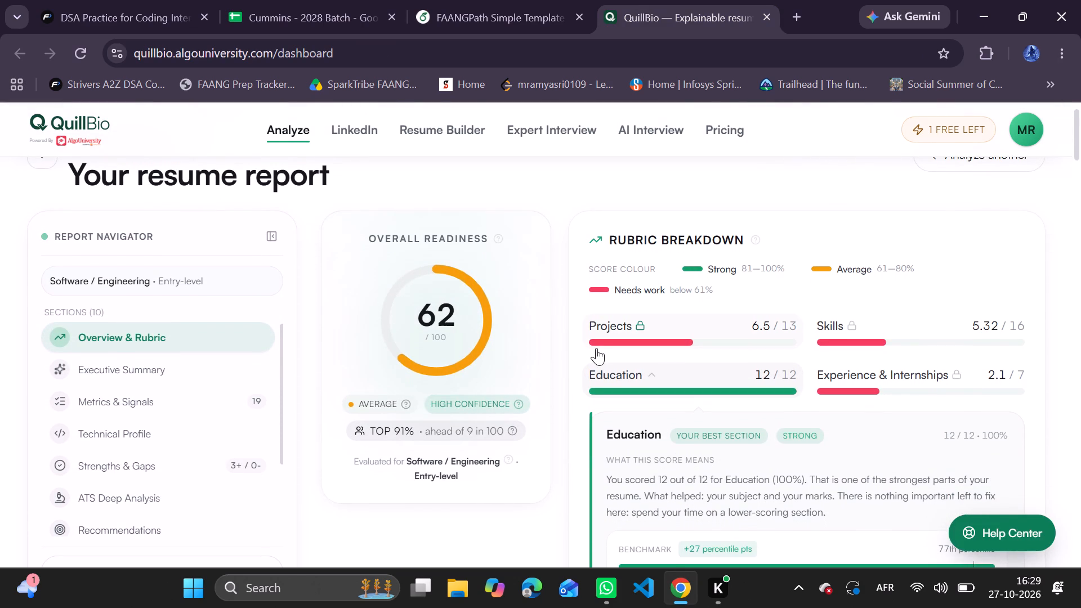
scroll(596, 348, down, 1)
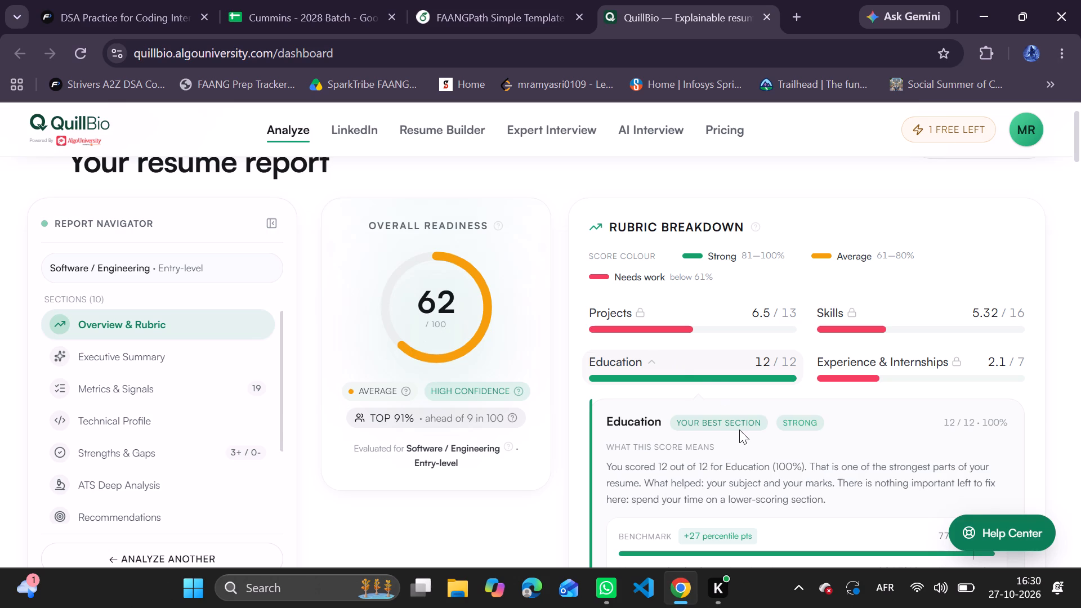
scroll(686, 310, down, 1)
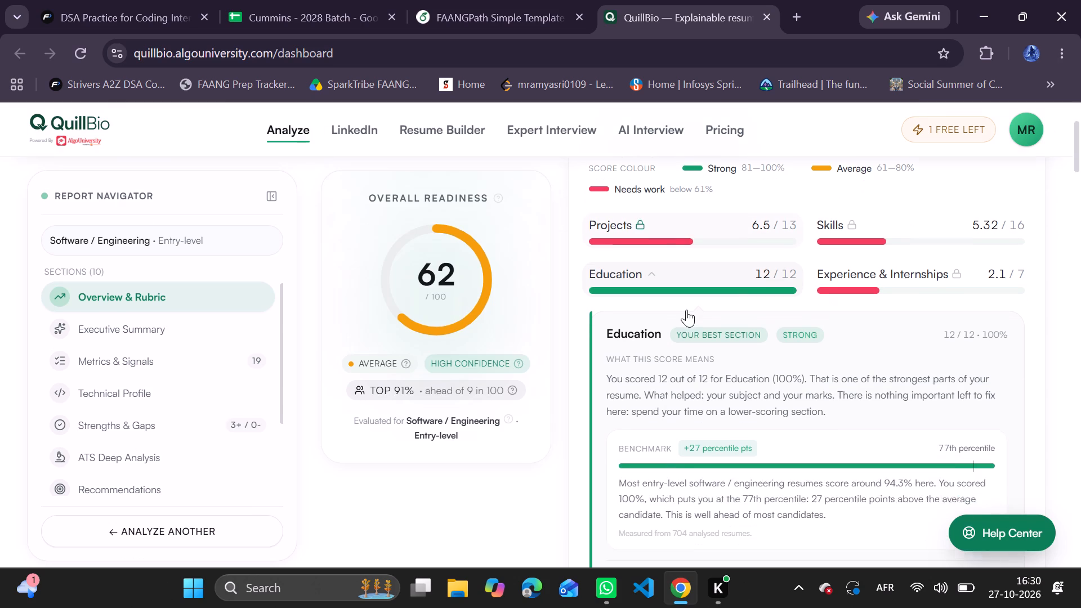
scroll(686, 310, down, 1)
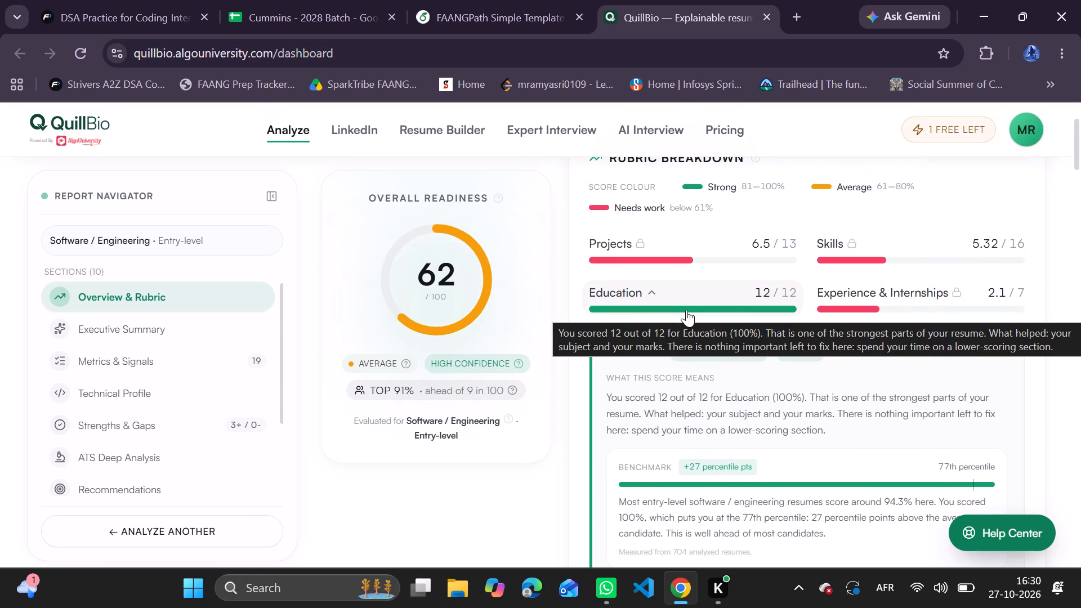
Refresh the available Wi-Fi networks and connect the computer to SVS GIRLS HOSTEL with automatic connection enabled.
click(955, 600)
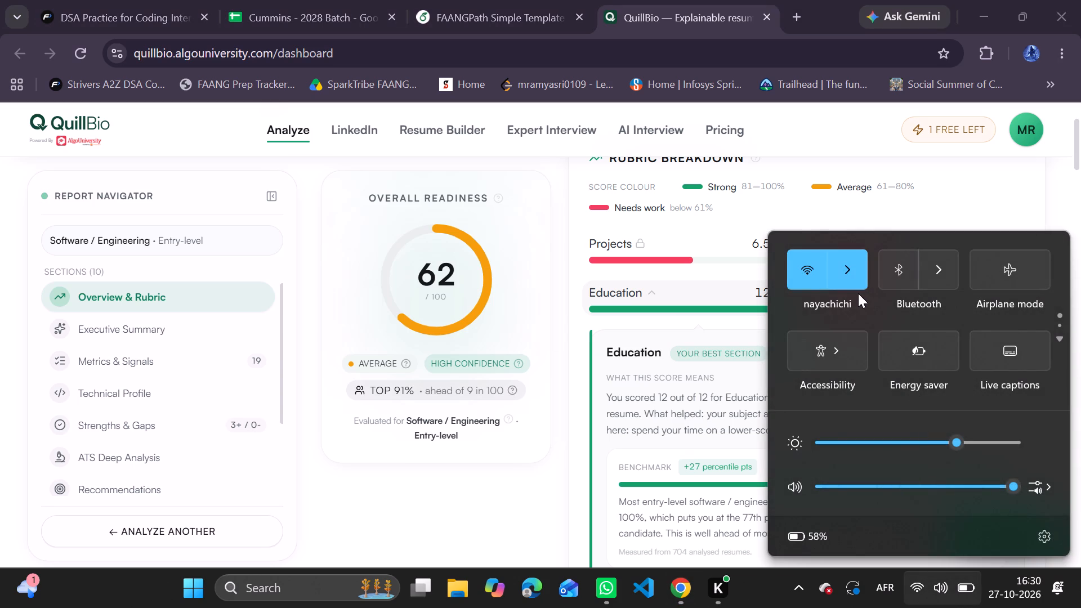
click(853, 283)
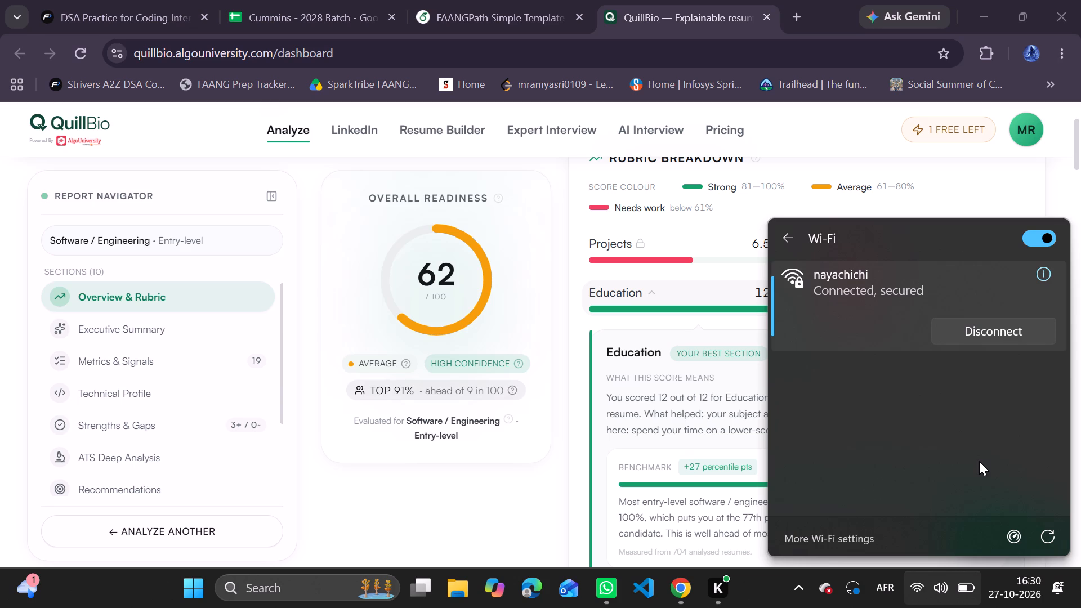
click(1063, 541)
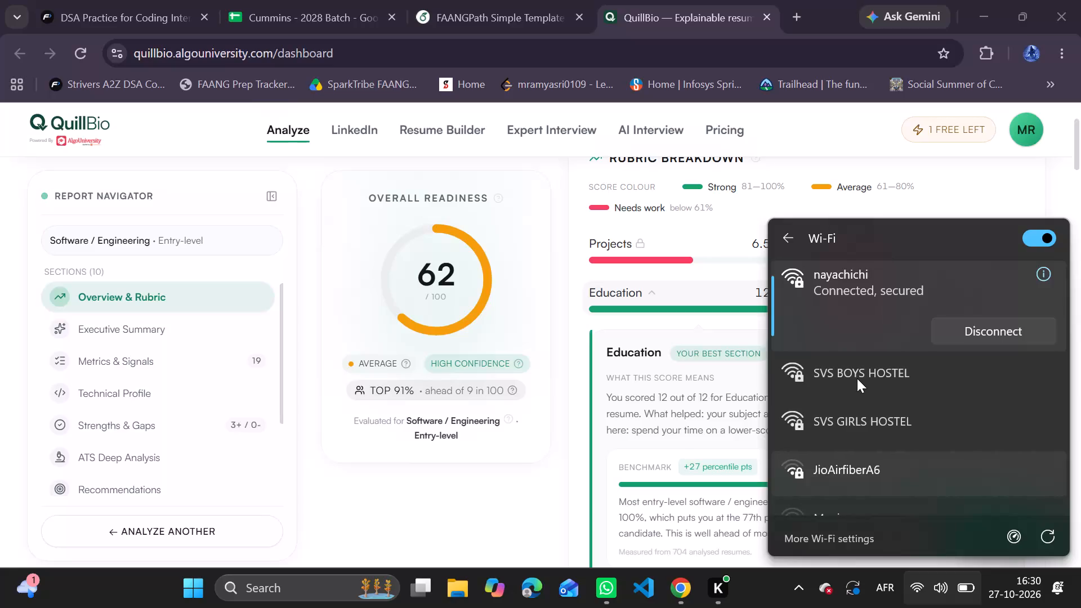
click(881, 408)
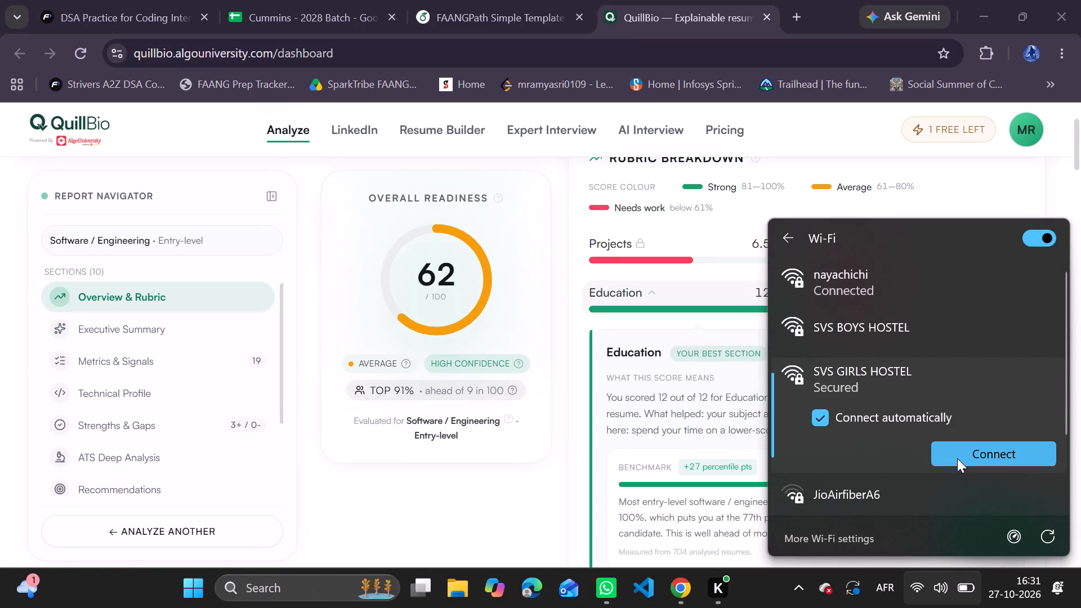
click(957, 458)
click(692, 447)
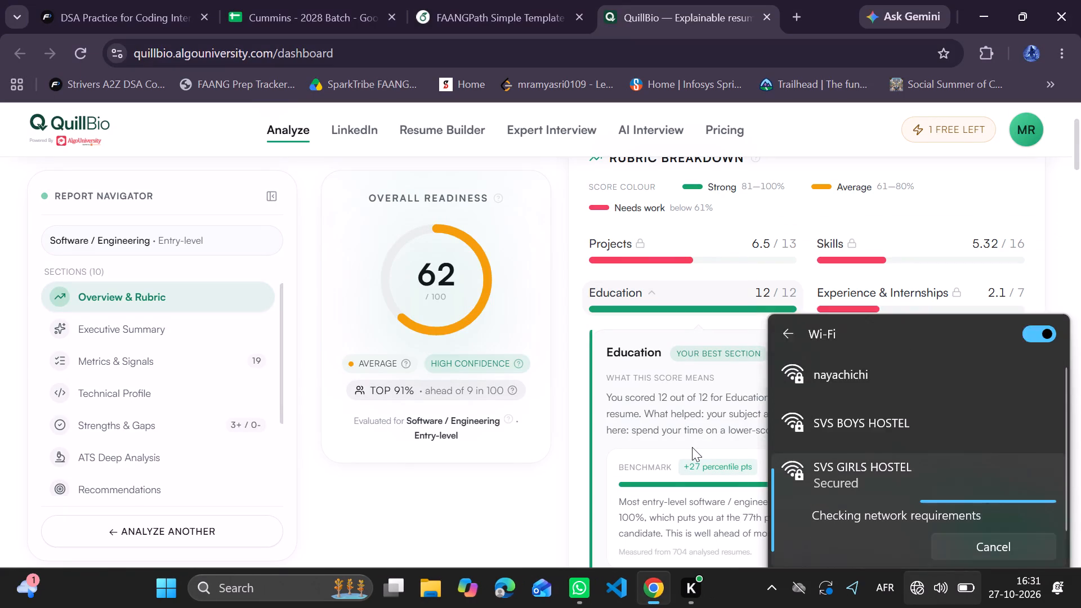
Read the Education score explanation, benchmark and improvement advice in the report, continuing to the remaining rubric categories.
scroll(692, 447, down, 4)
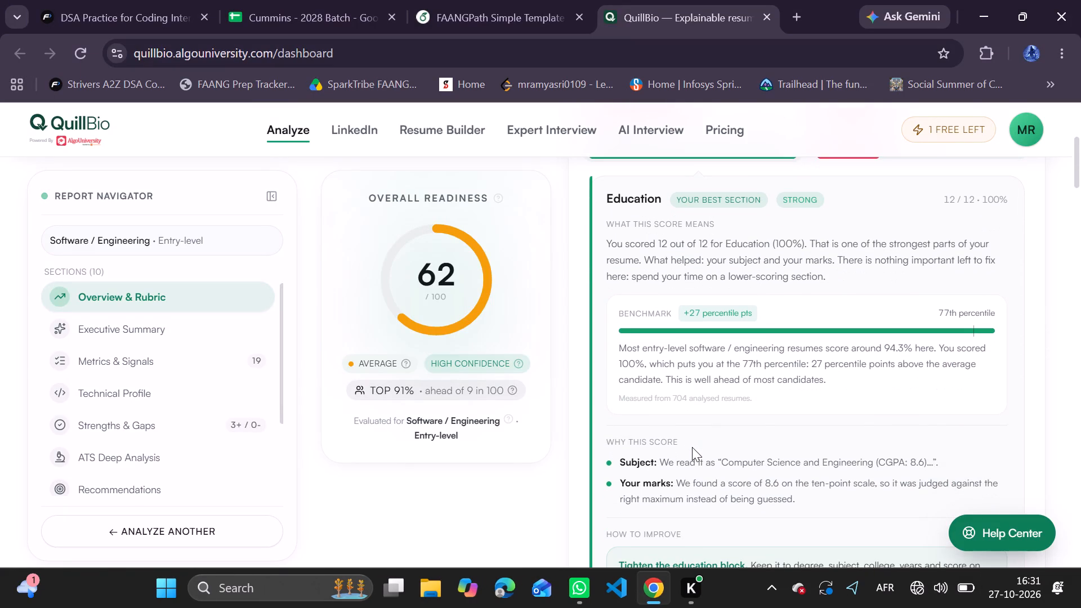
scroll(692, 447, down, 1)
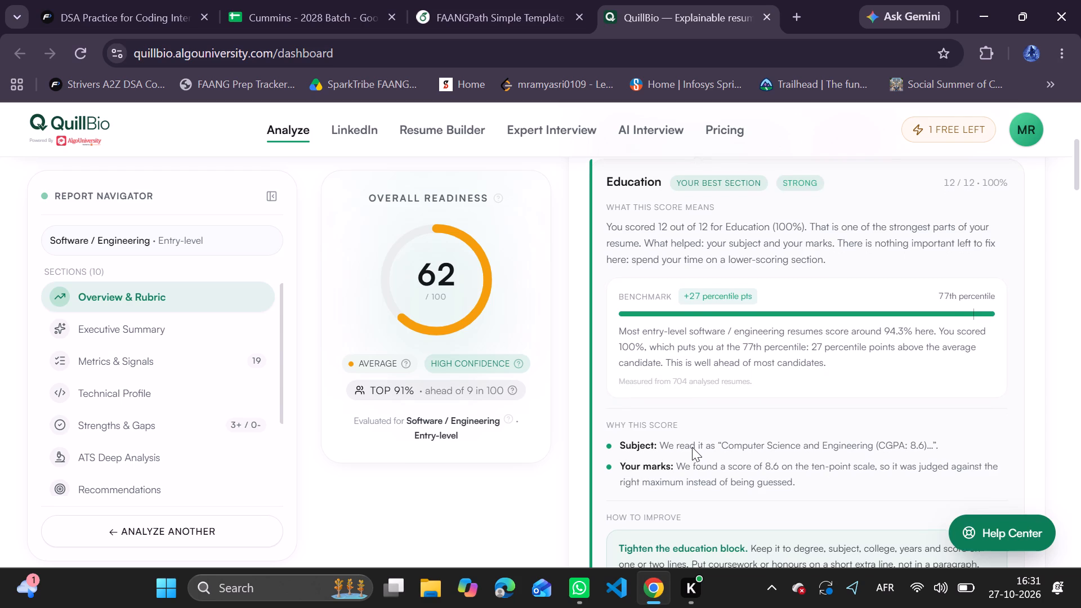
scroll(692, 447, down, 1)
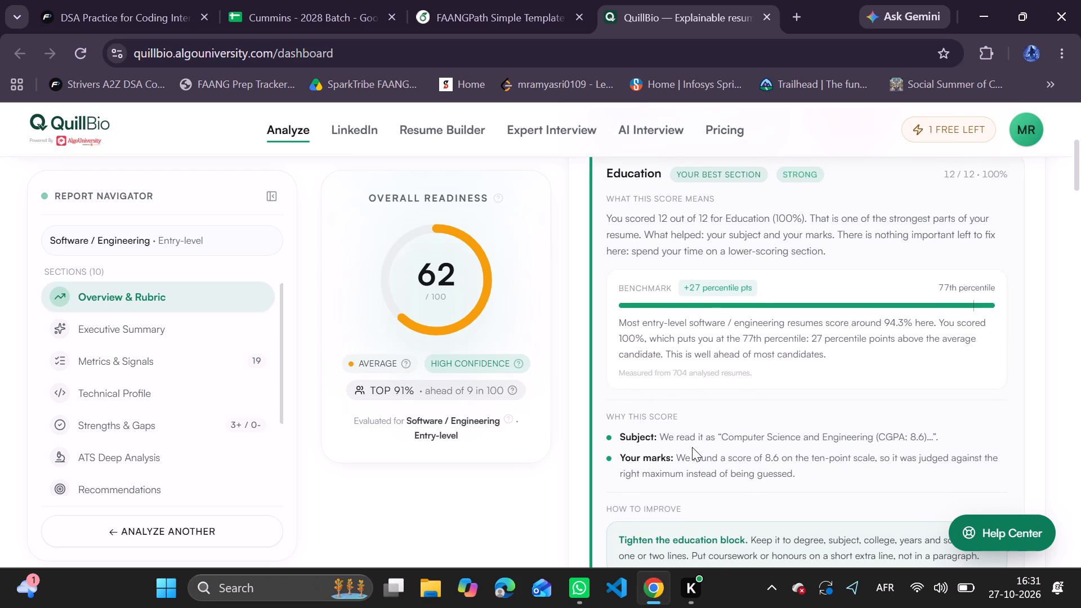
scroll(692, 447, down, 2)
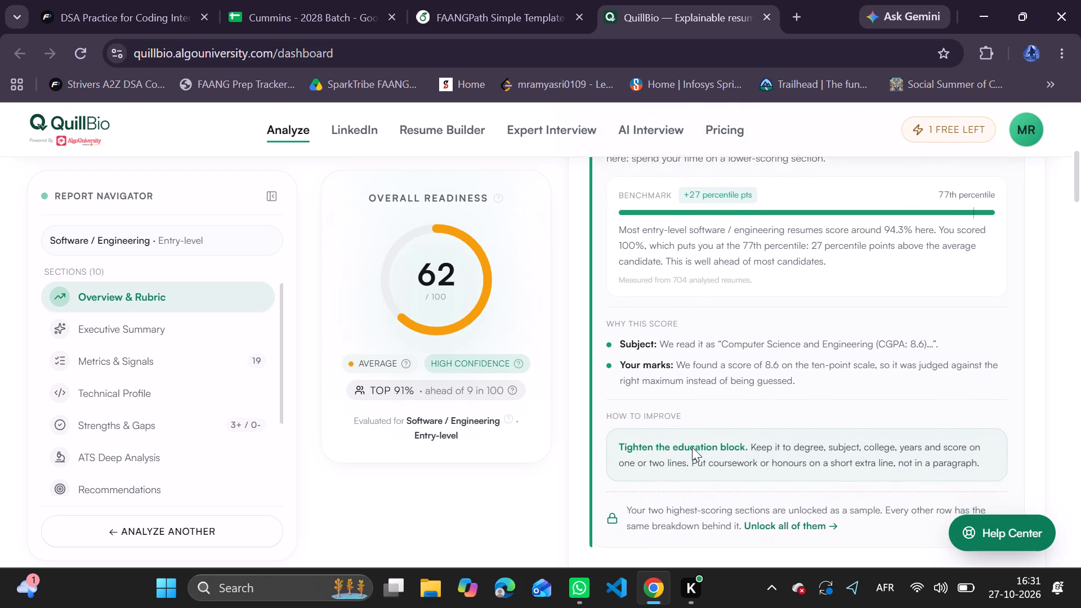
scroll(692, 447, down, 2)
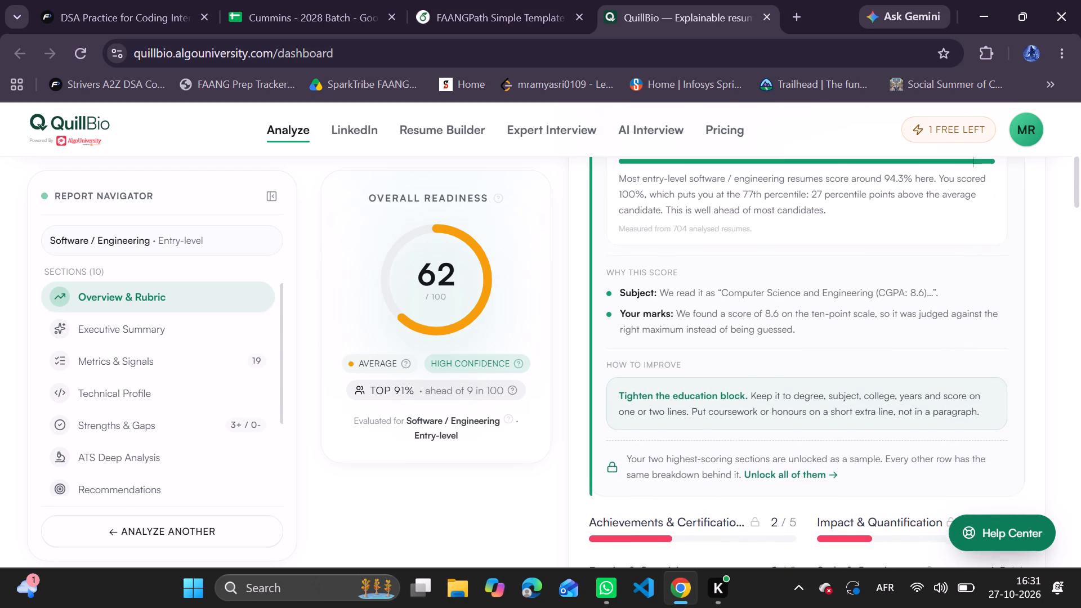
scroll(692, 447, down, 1)
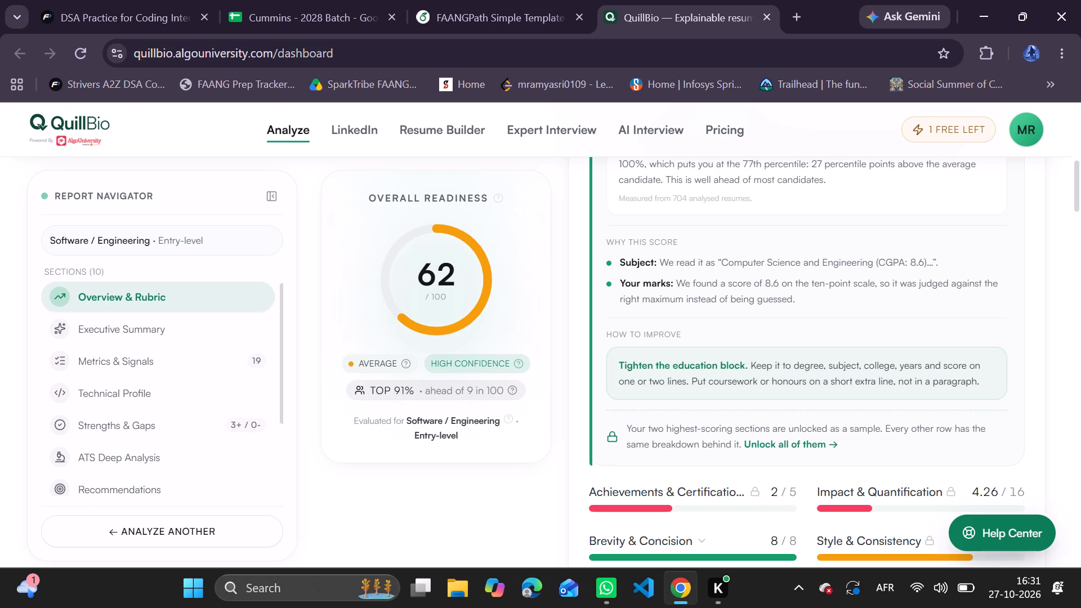
scroll(692, 447, down, 1)
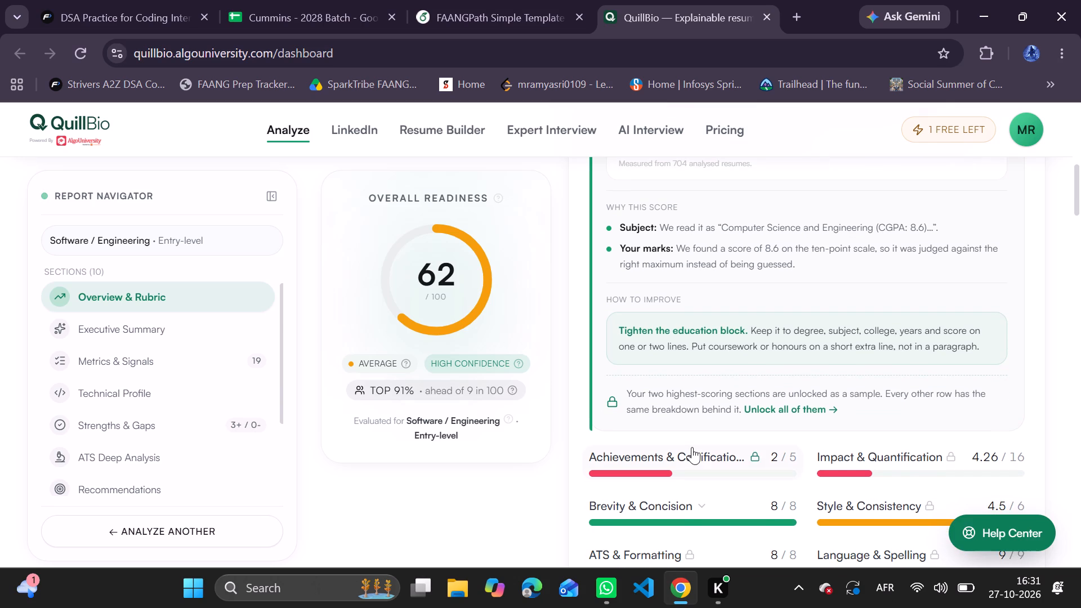
Follow the link for unlocking the breakdowns of all rubric sections.
click(765, 408)
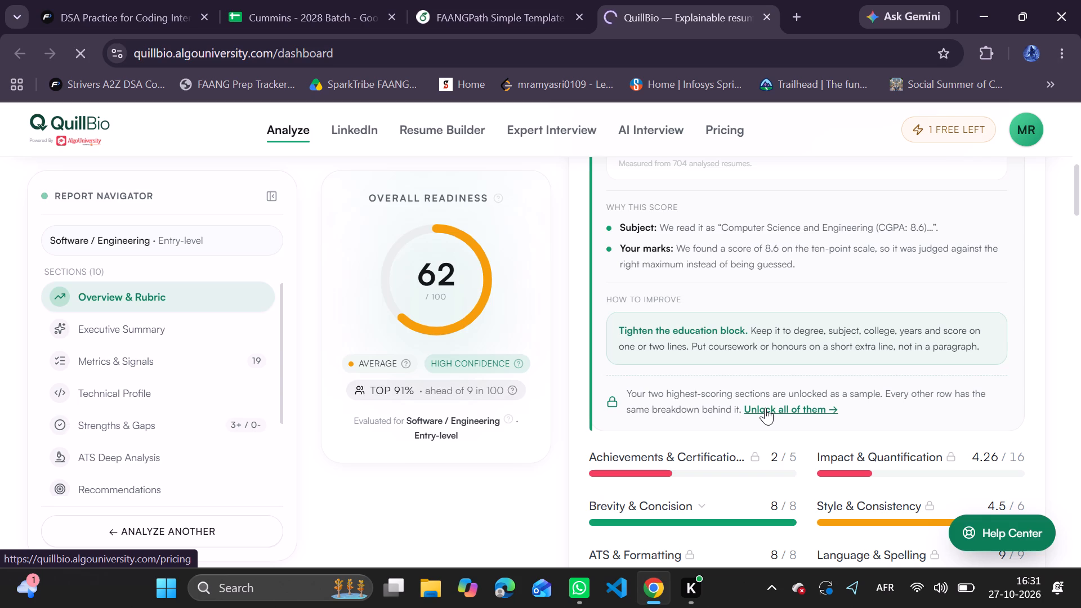
scroll(765, 408, down, 1)
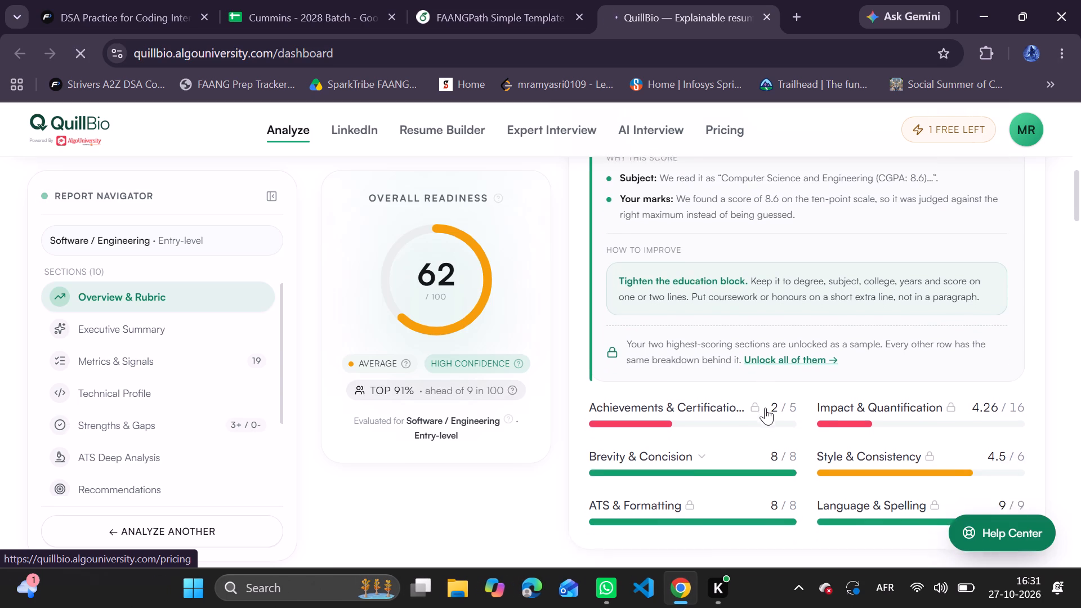
scroll(765, 408, down, 1)
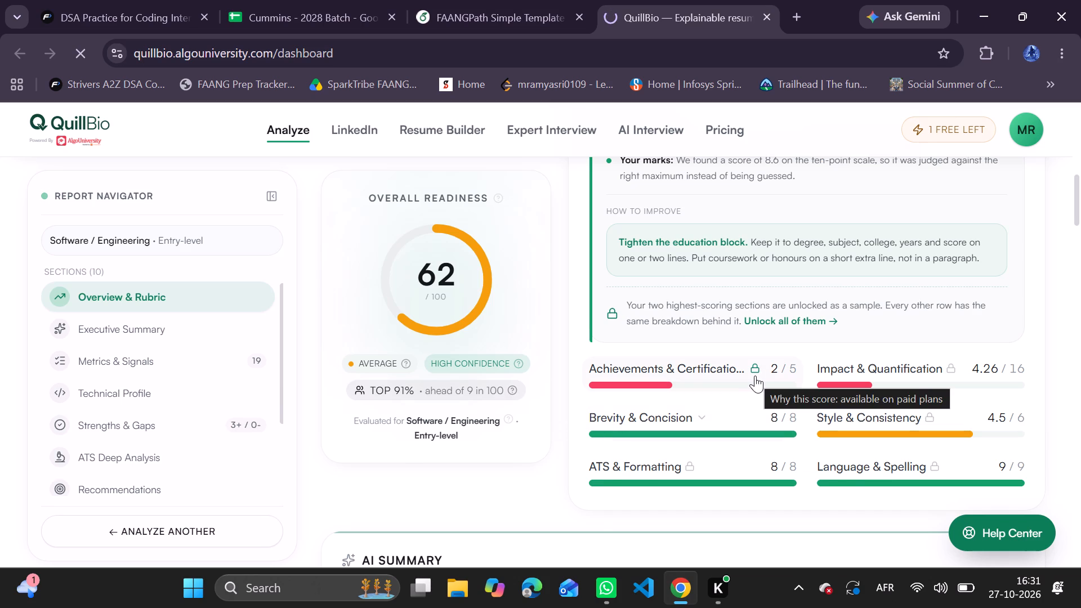
Go back from the Pricing & Plans page to the resume report dashboard.
scroll(682, 378, right, 4)
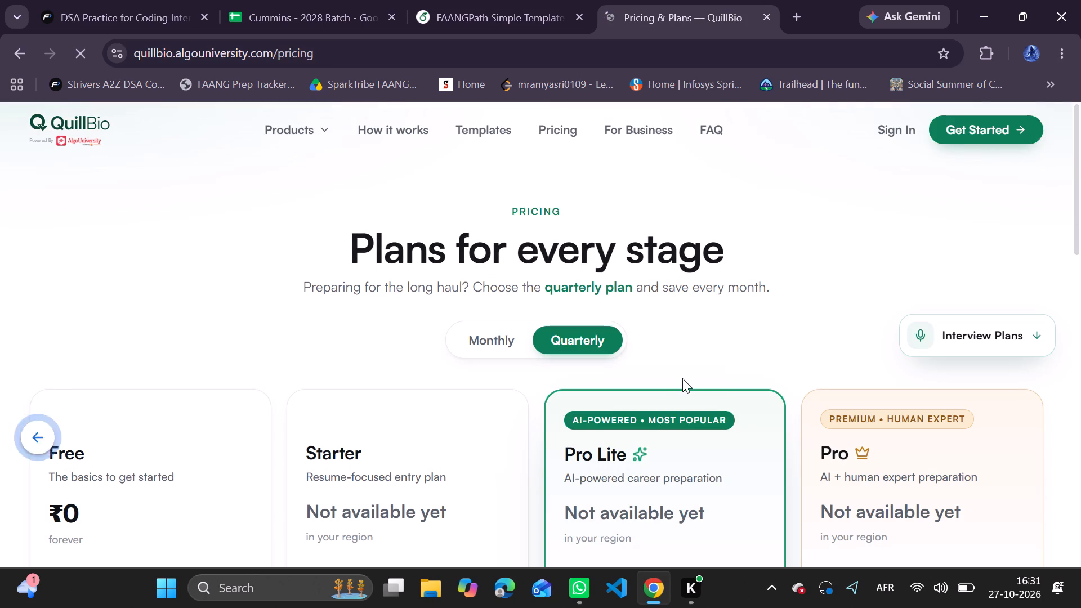
scroll(682, 378, right, 4)
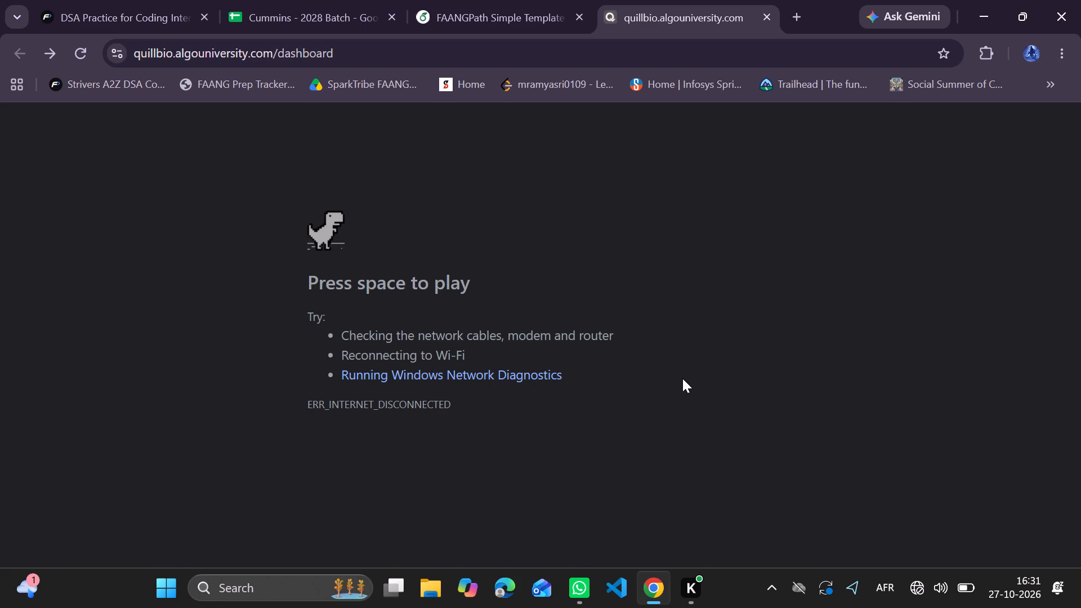
Bring up the available Wi-Fi networks and select SVS GIRLS HOSTEL to restore internet access for the resume report.
click(932, 589)
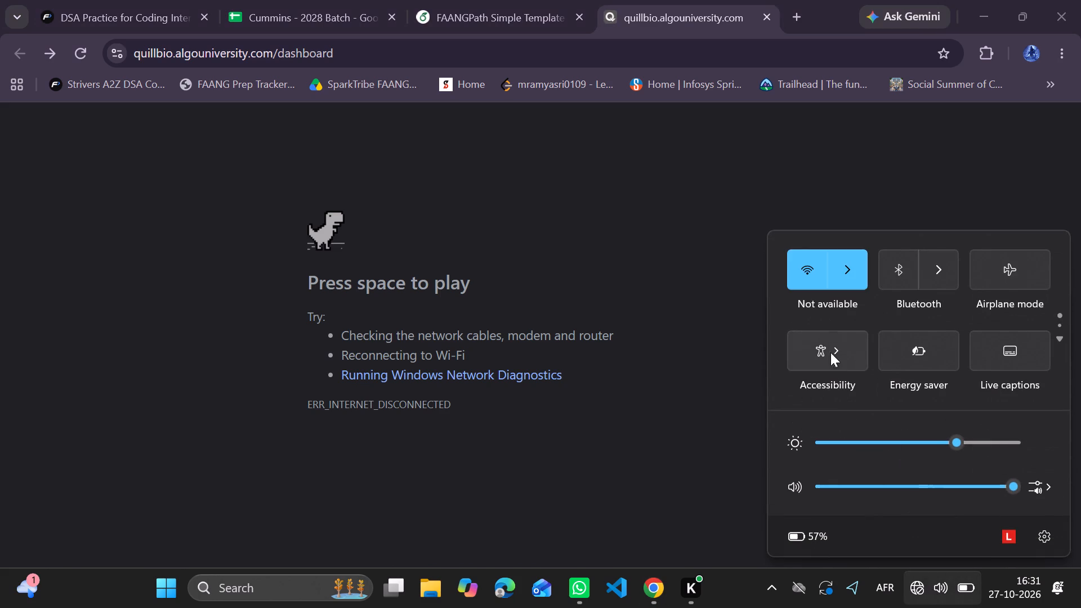
click(847, 274)
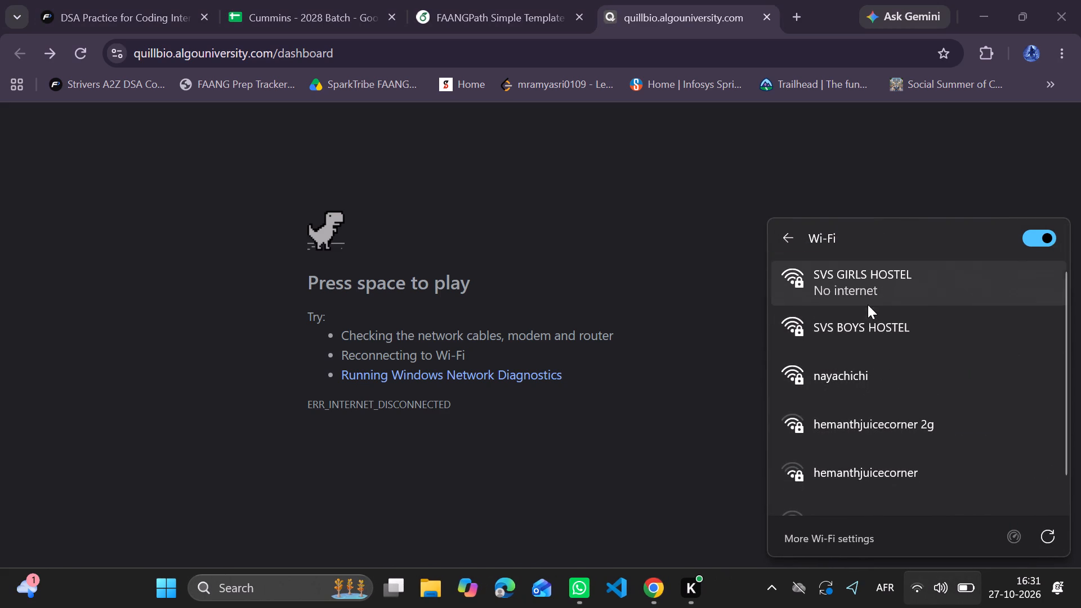
click(869, 289)
click(686, 269)
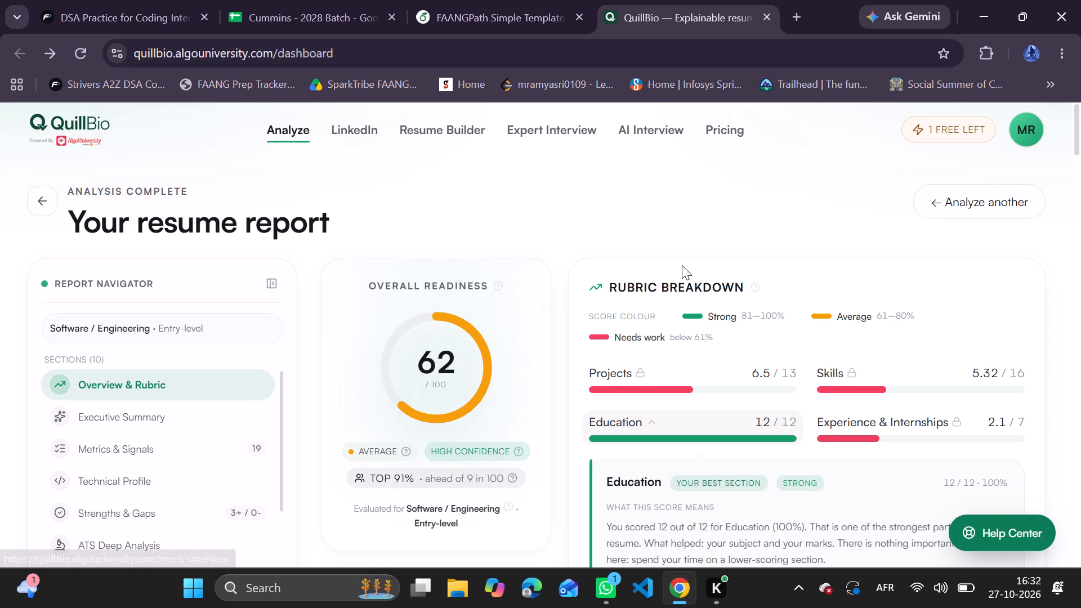
Examine the rubric breakdown, opening the details behind the Achievements & Certifications and Brevity & Concision scores.
scroll(682, 265, down, 1)
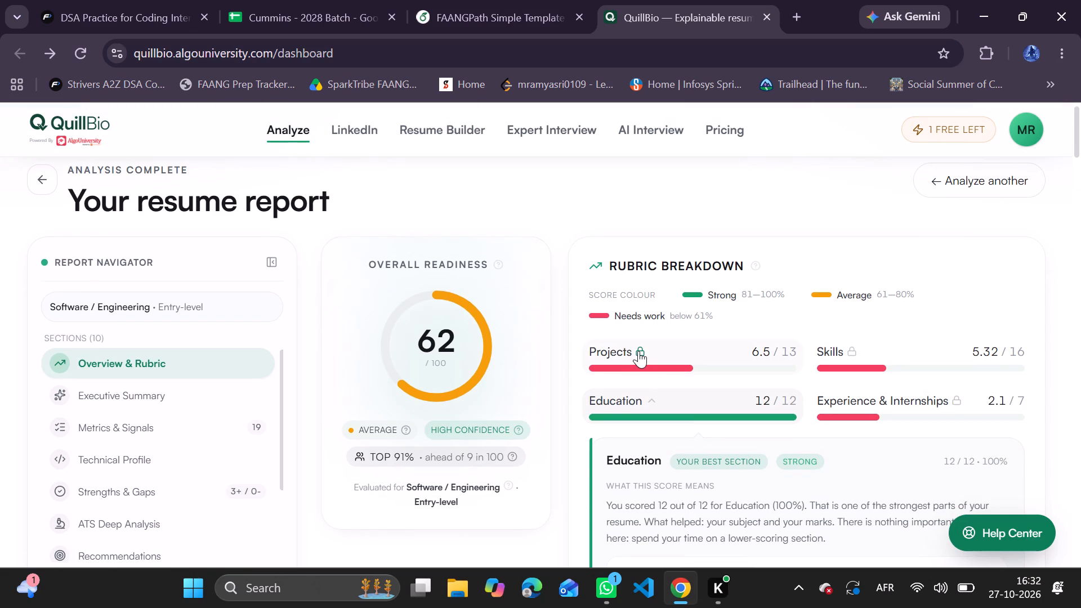
scroll(638, 351, down, 1)
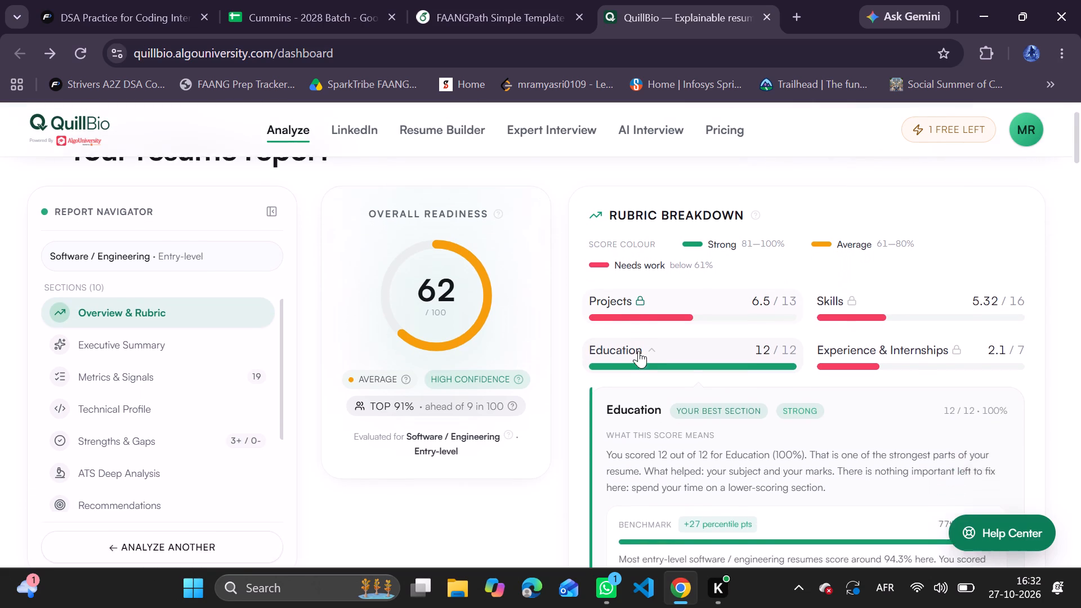
scroll(638, 351, down, 1)
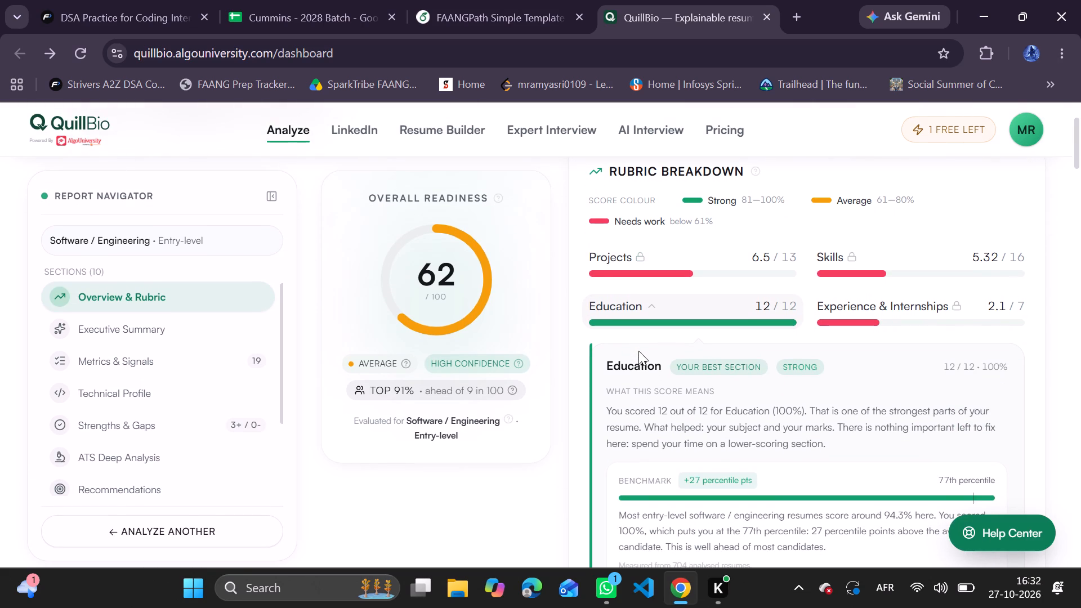
scroll(638, 351, down, 1)
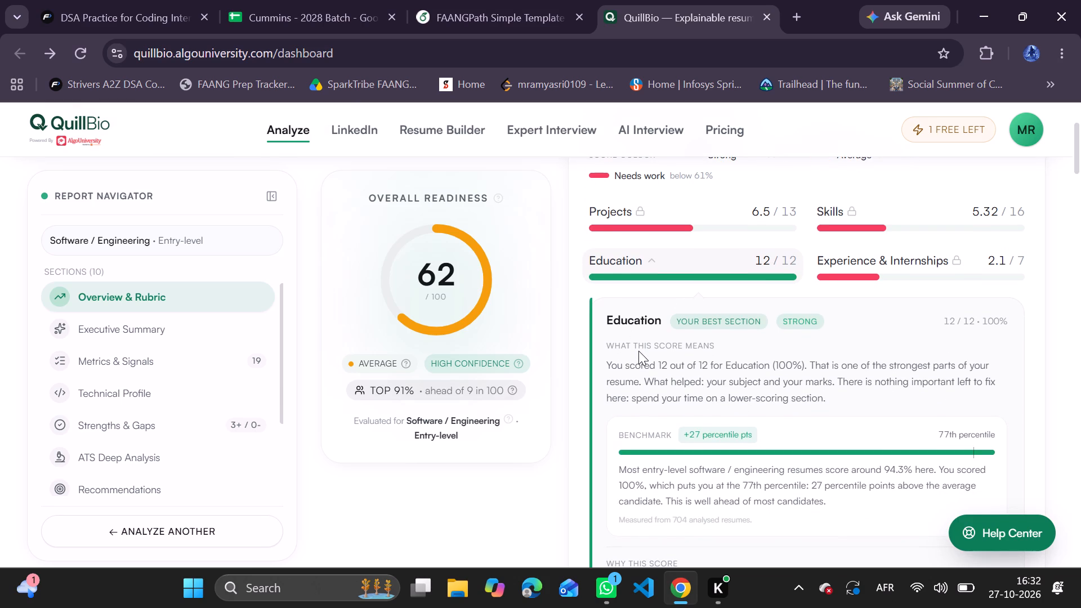
scroll(638, 351, down, 6)
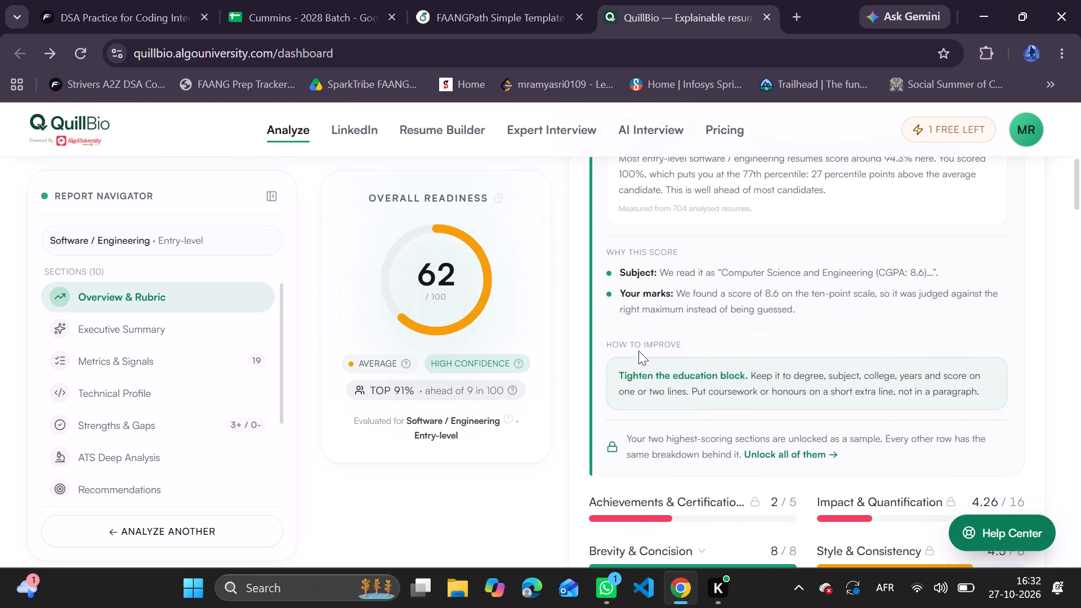
scroll(638, 351, down, 3)
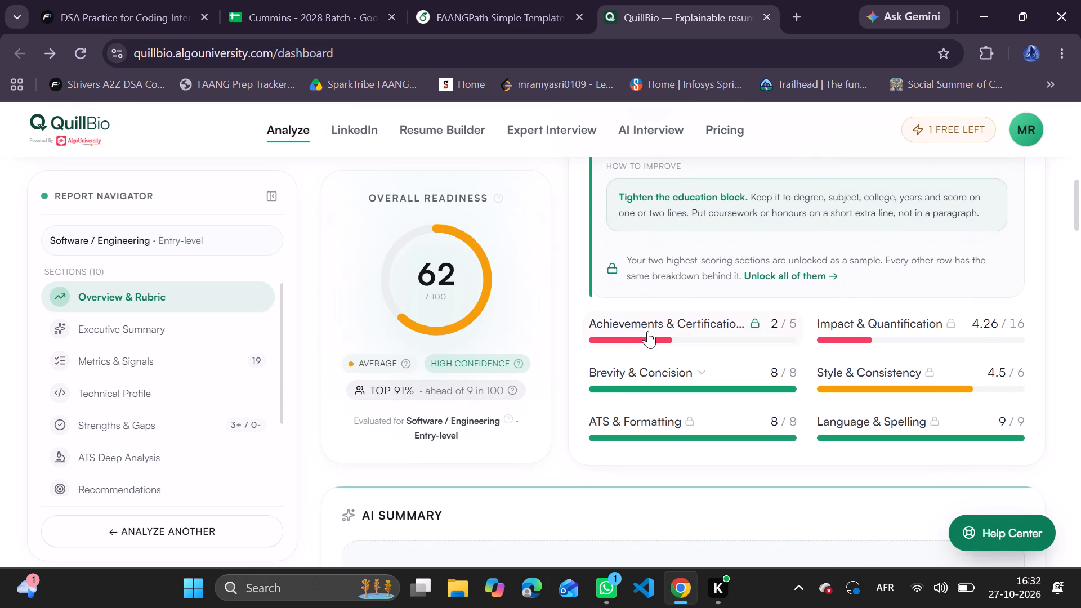
click(647, 331)
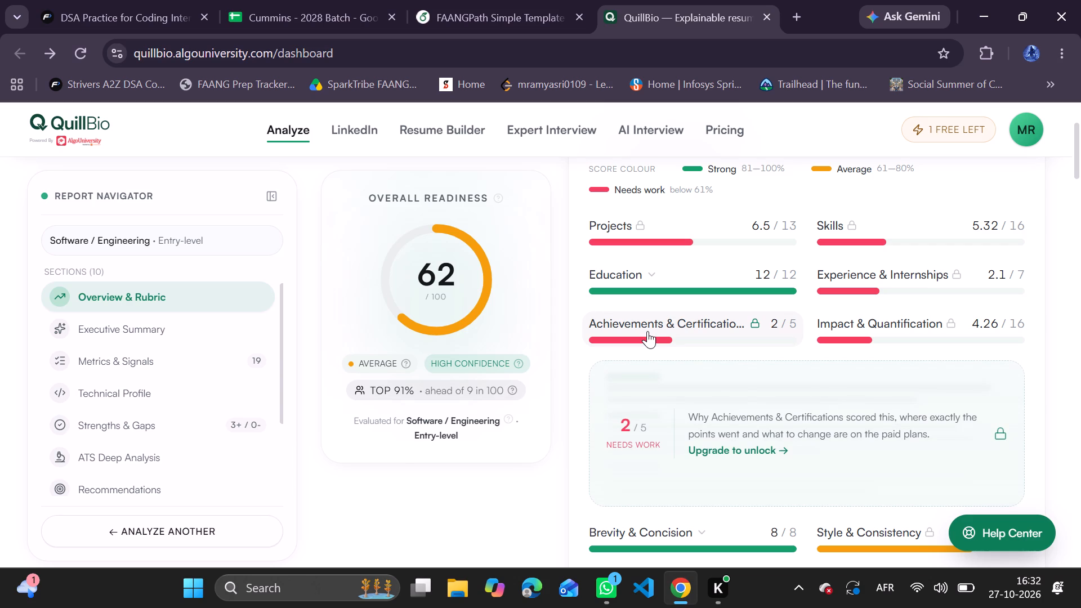
click(647, 324)
click(656, 386)
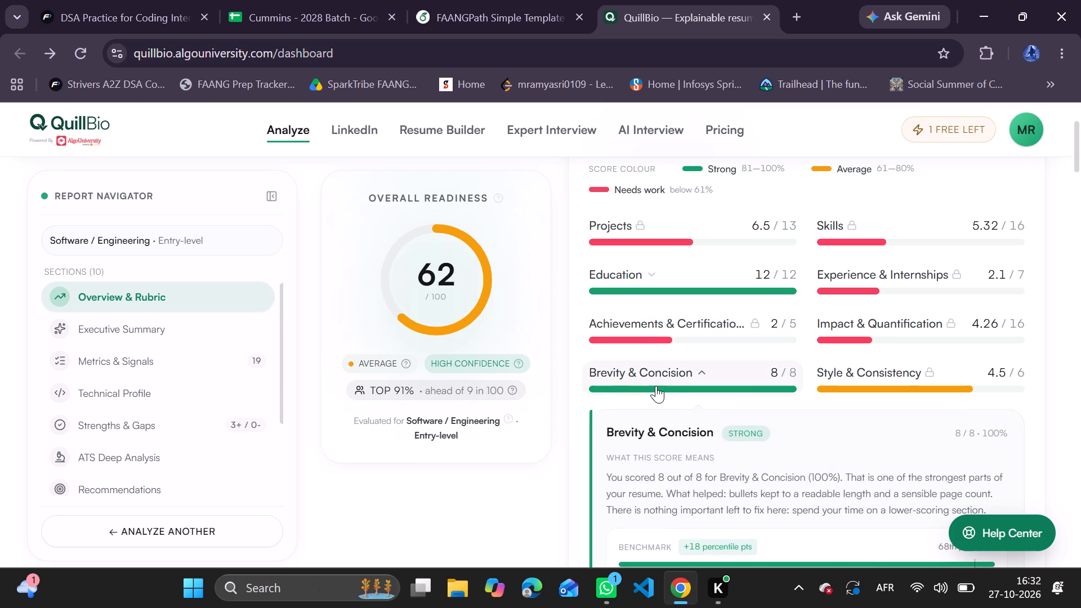
scroll(656, 386, down, 2)
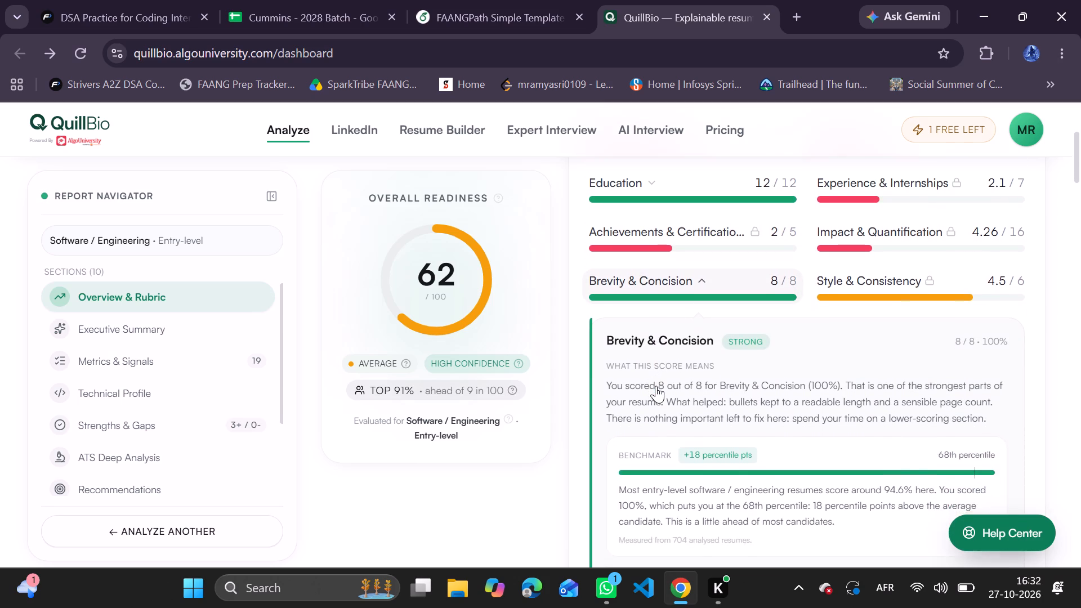
scroll(656, 386, down, 1)
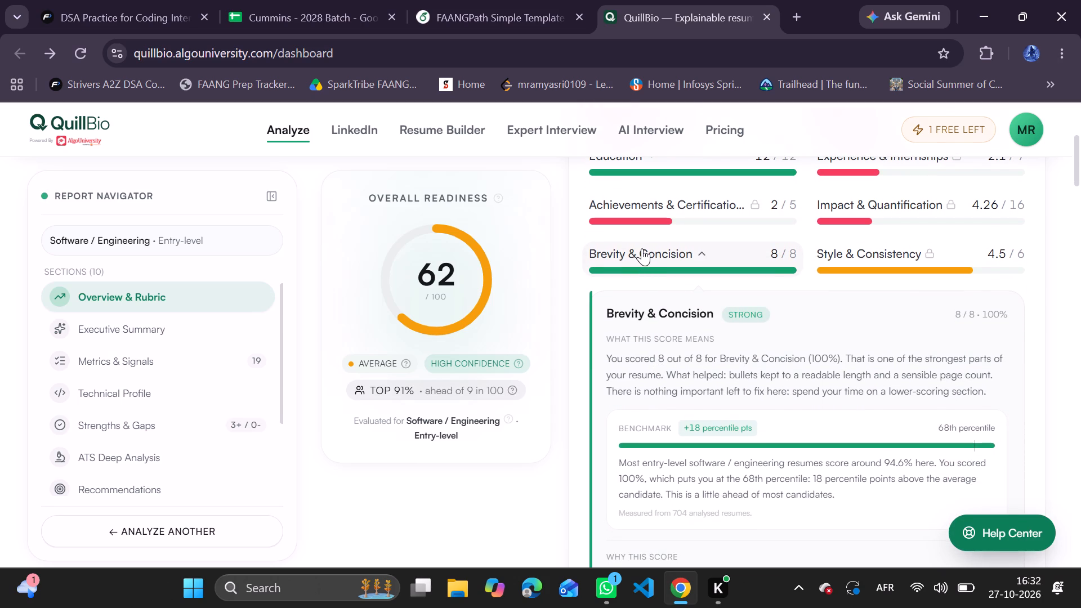
click(642, 248)
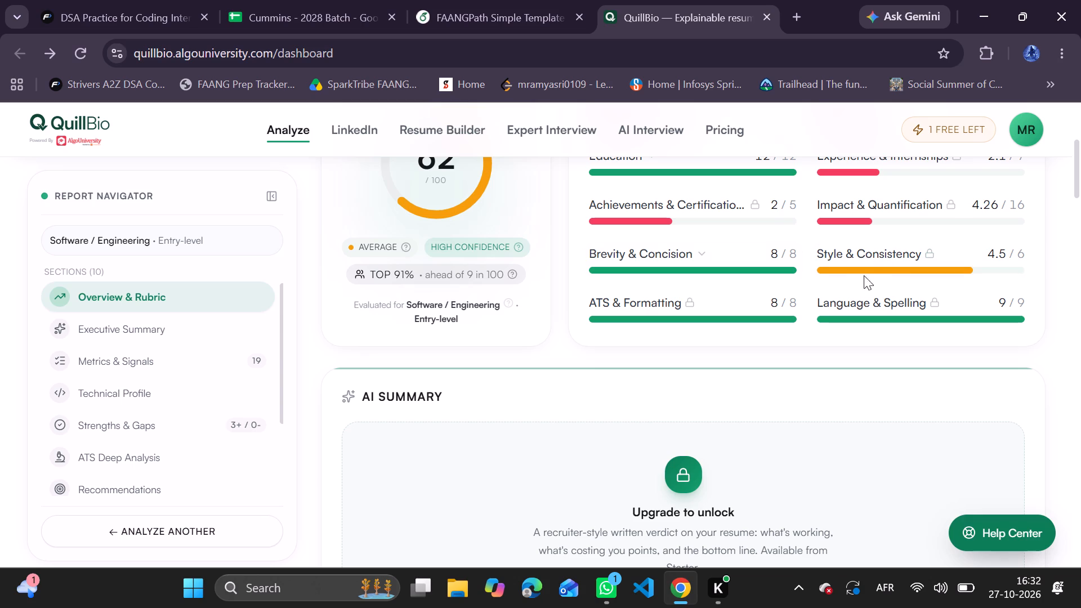
Check the rubric details for Style & Consistency, ATS & Formatting, and Experience & Internships, and compare the section scores.
click(863, 274)
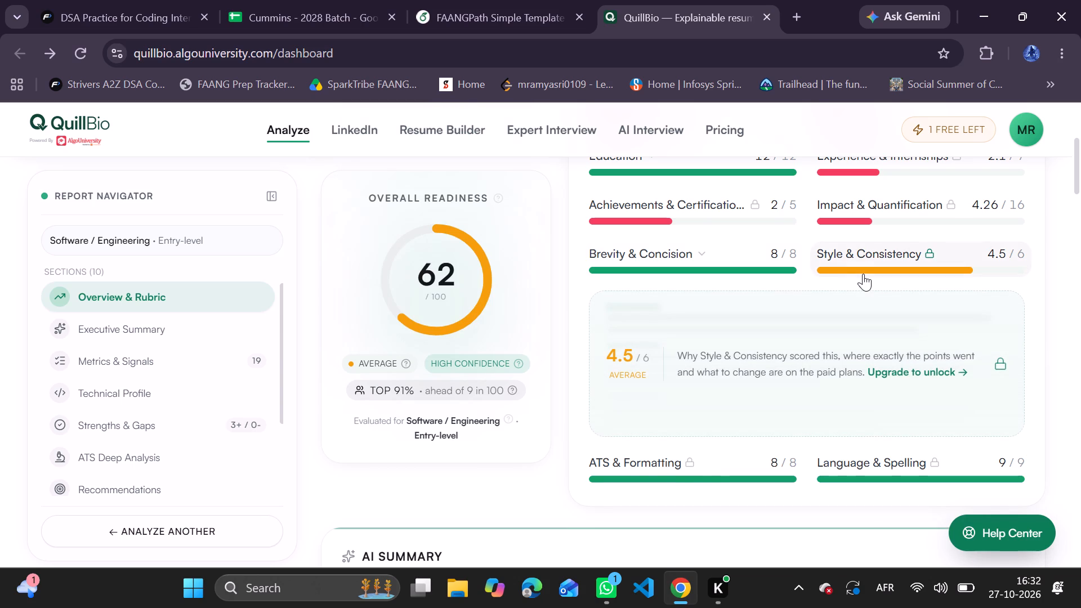
click(863, 274)
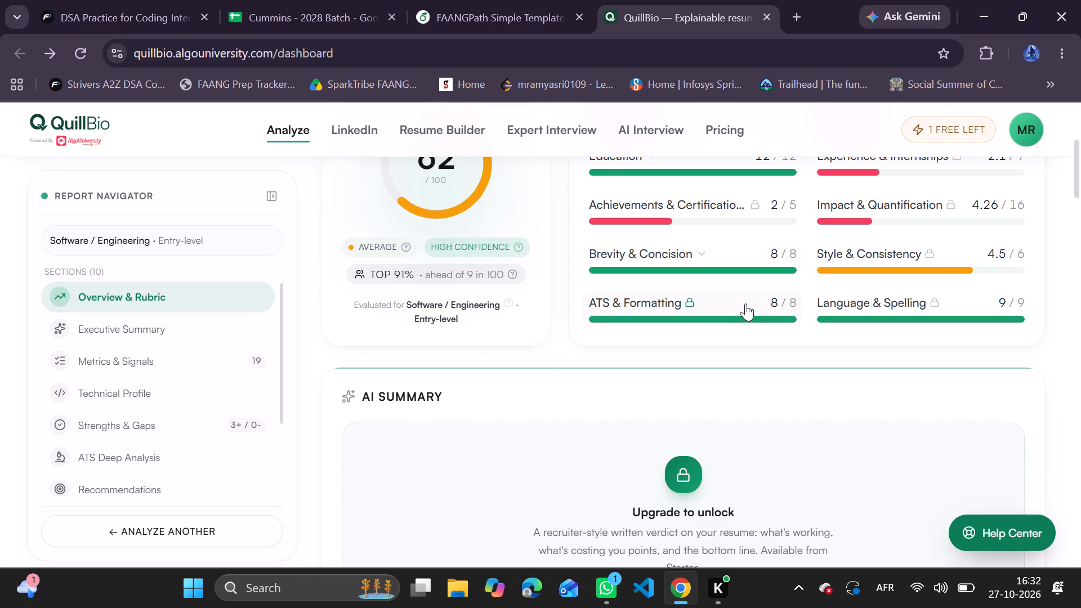
click(721, 305)
click(721, 305)
scroll(848, 298, up, 1)
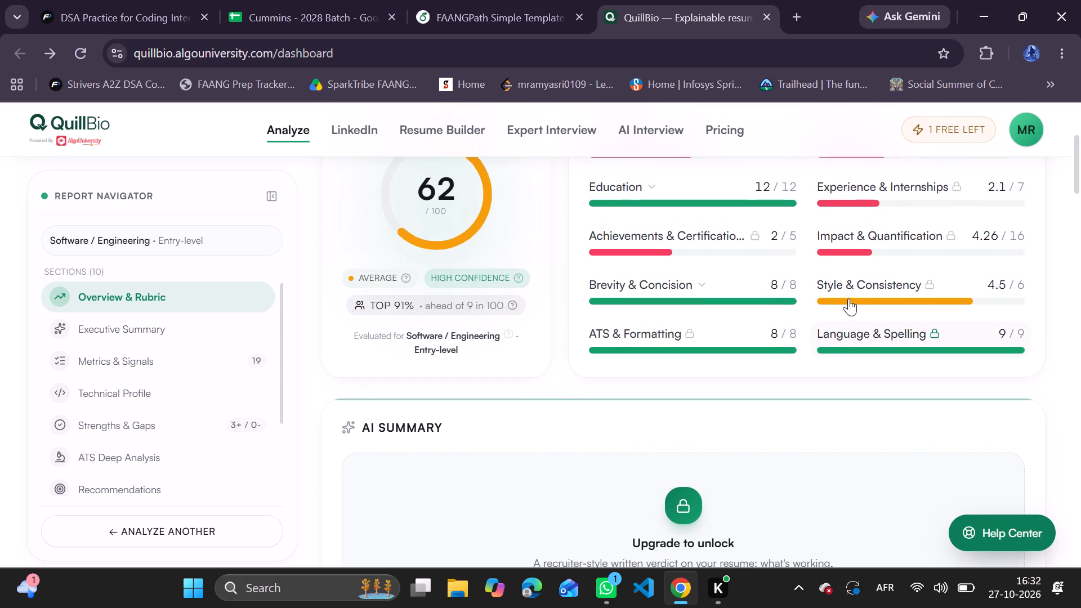
scroll(848, 298, up, 3)
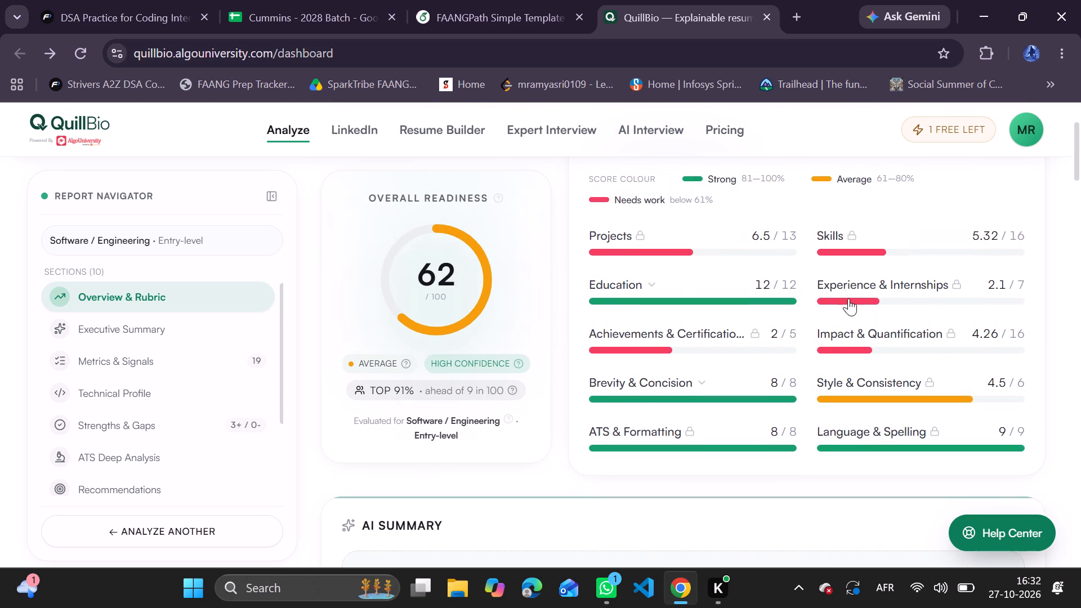
click(848, 298)
click(848, 298)
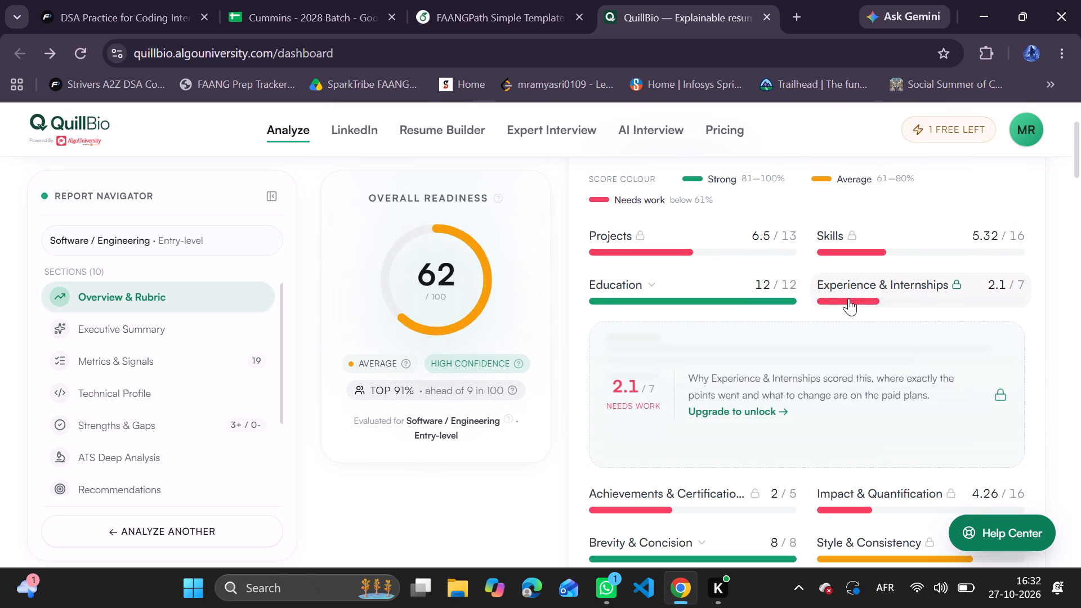
click(848, 298)
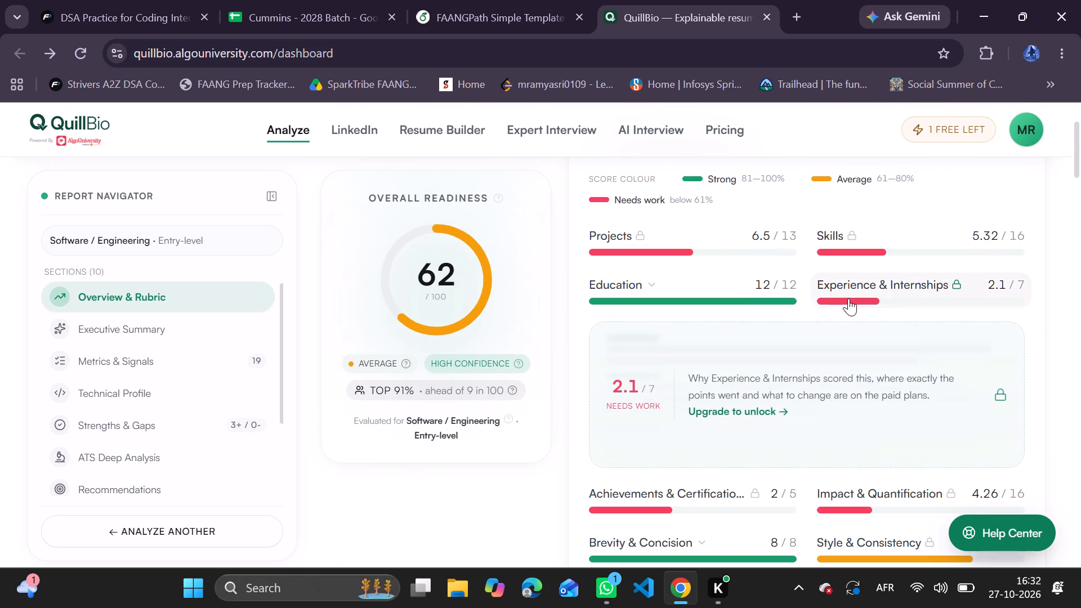
click(848, 298)
scroll(848, 298, up, 1)
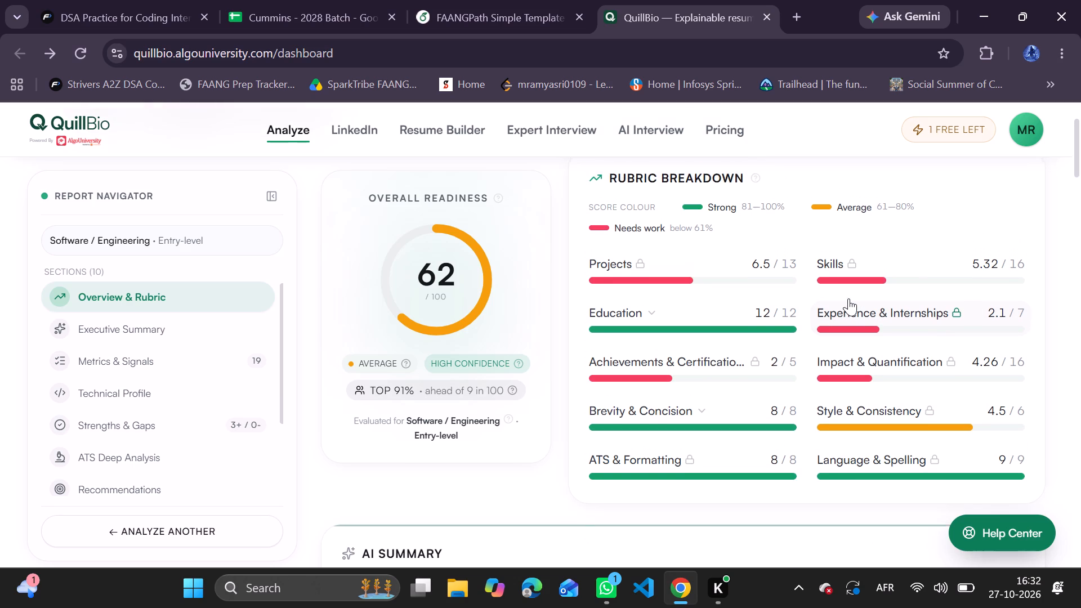
scroll(848, 298, up, 1)
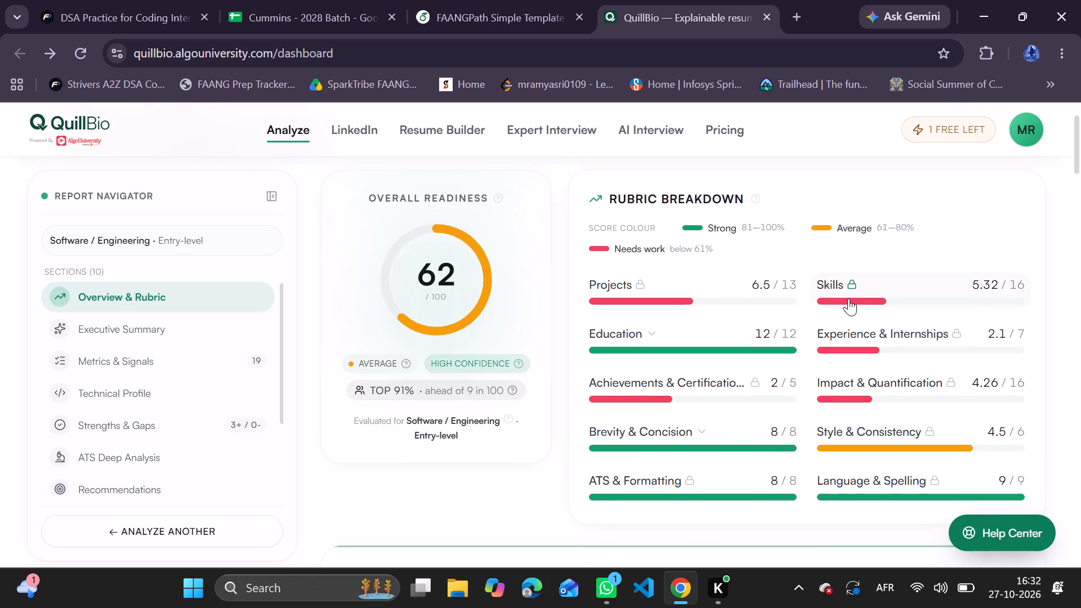
Examine the report's resume metrics against their targets, including quantified bullets, action-verb ratio and first-person pronouns.
scroll(848, 298, down, 5)
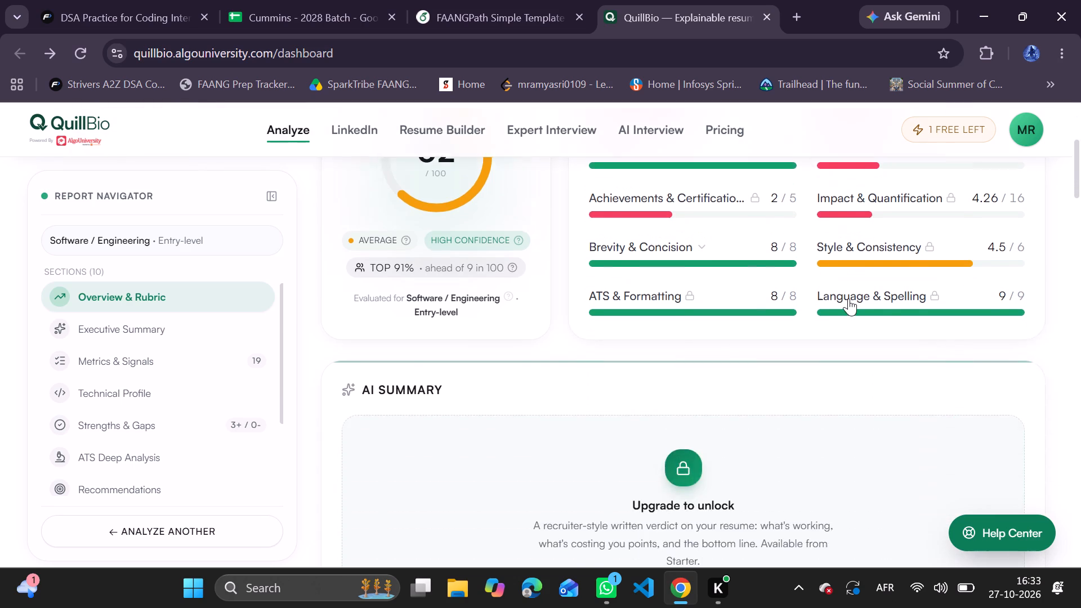
scroll(848, 298, down, 4)
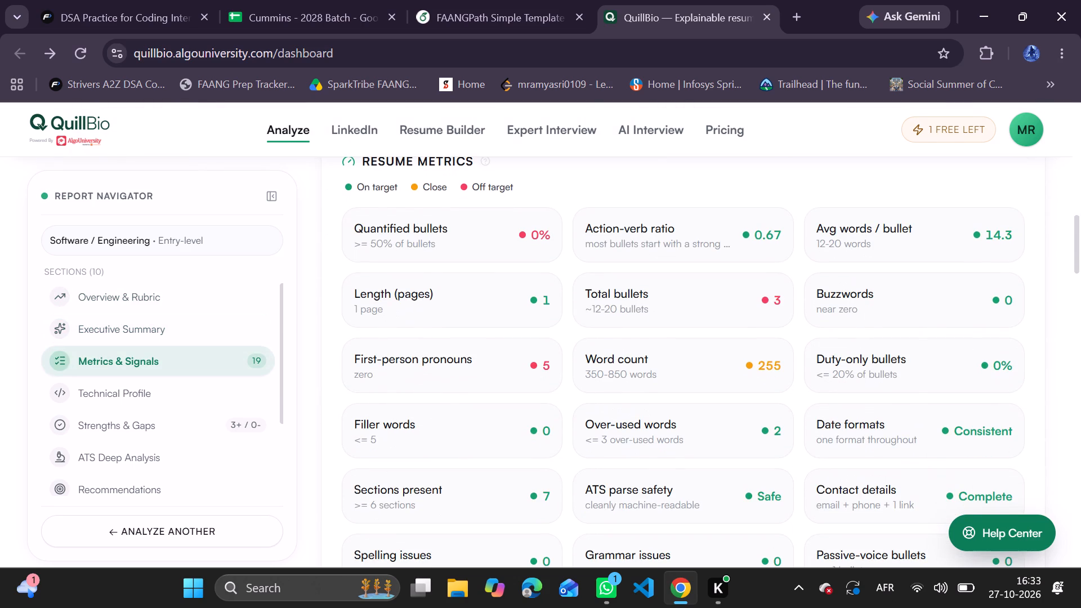
scroll(848, 298, up, 1)
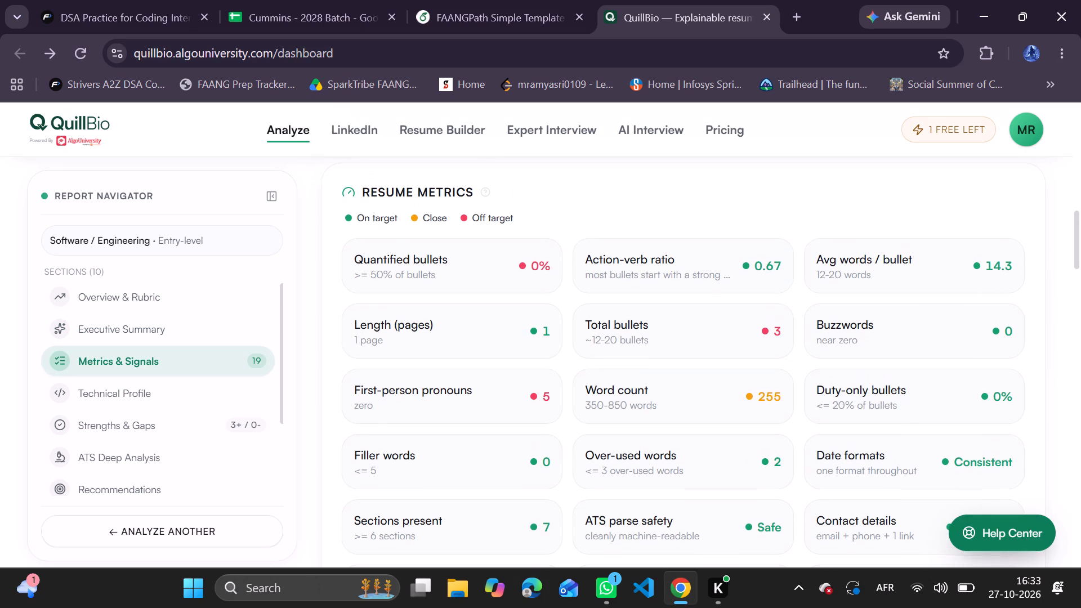
scroll(848, 298, up, 1)
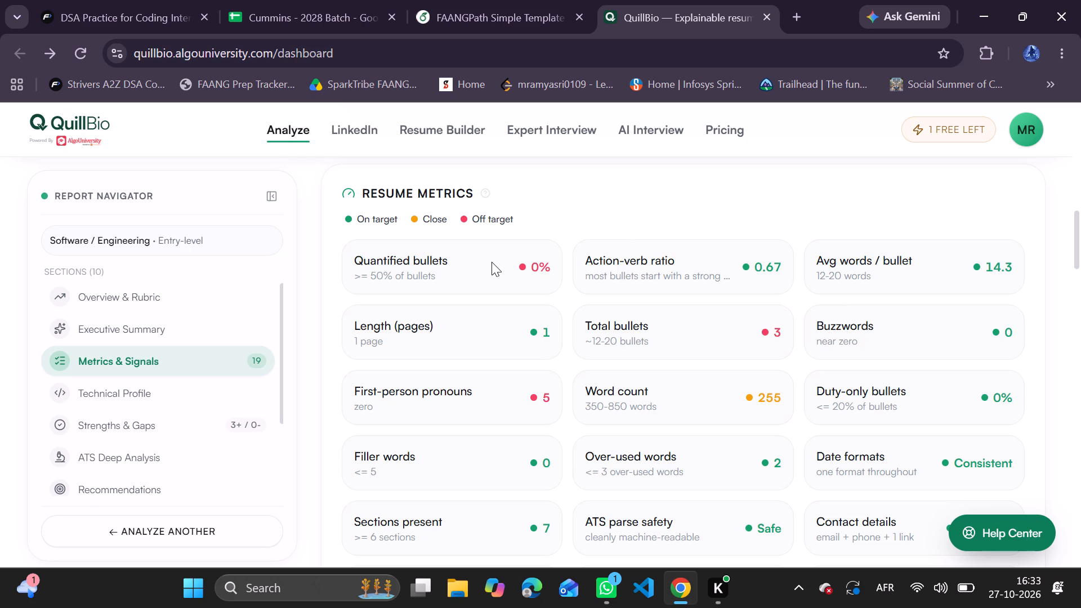
click(436, 279)
click(647, 268)
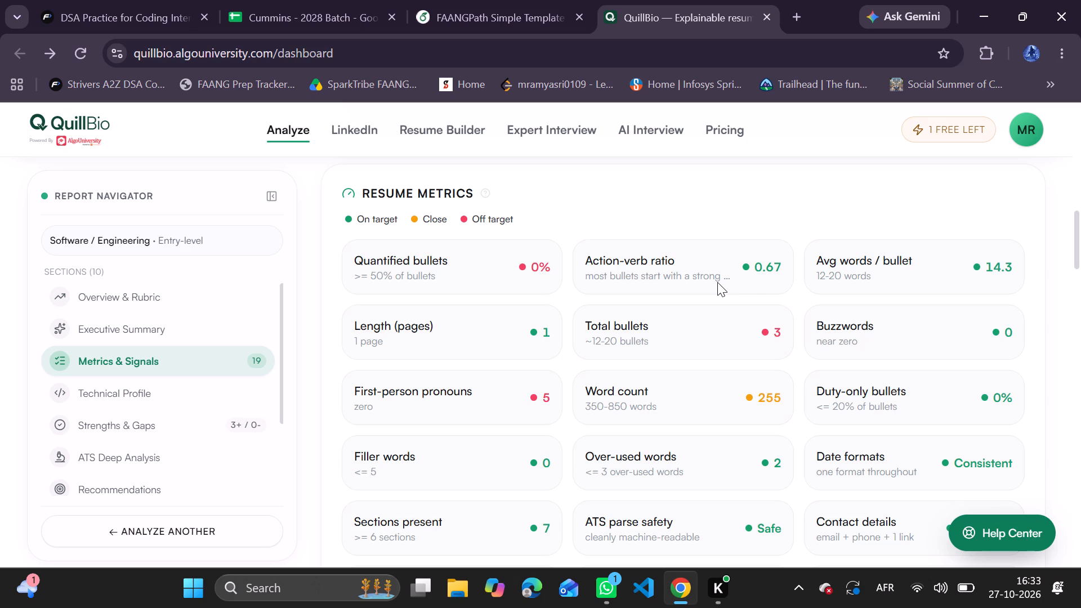
click(717, 282)
scroll(717, 282, down, 2)
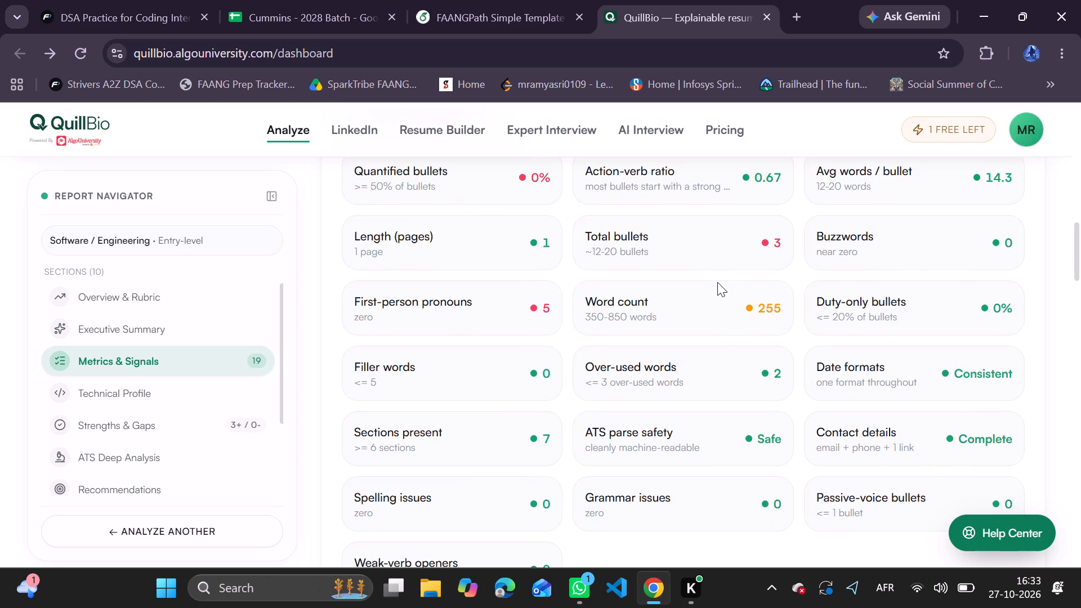
scroll(717, 282, down, 1)
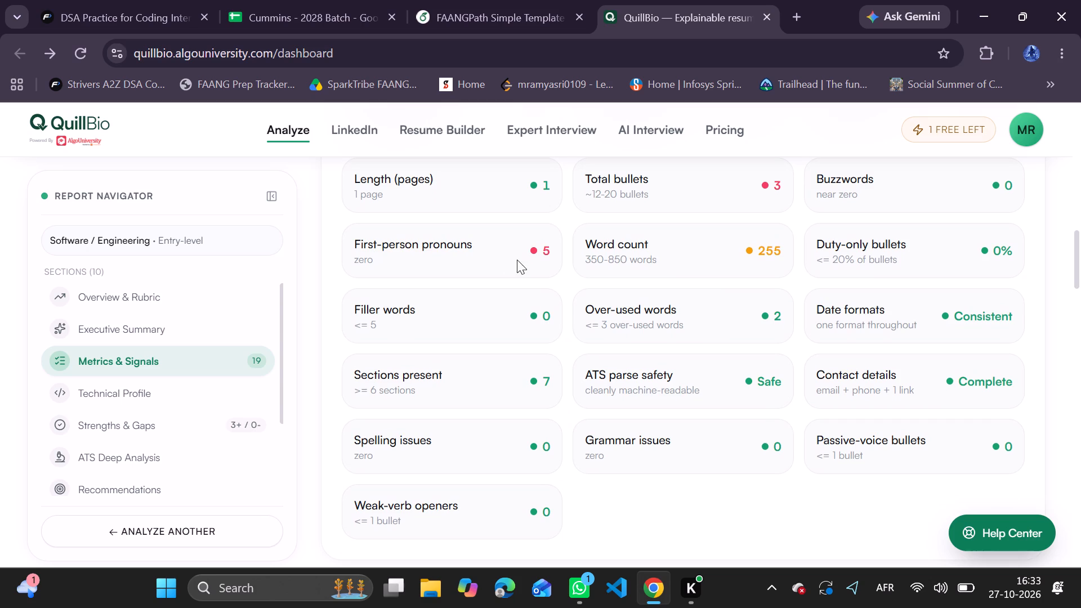
click(520, 260)
click(534, 251)
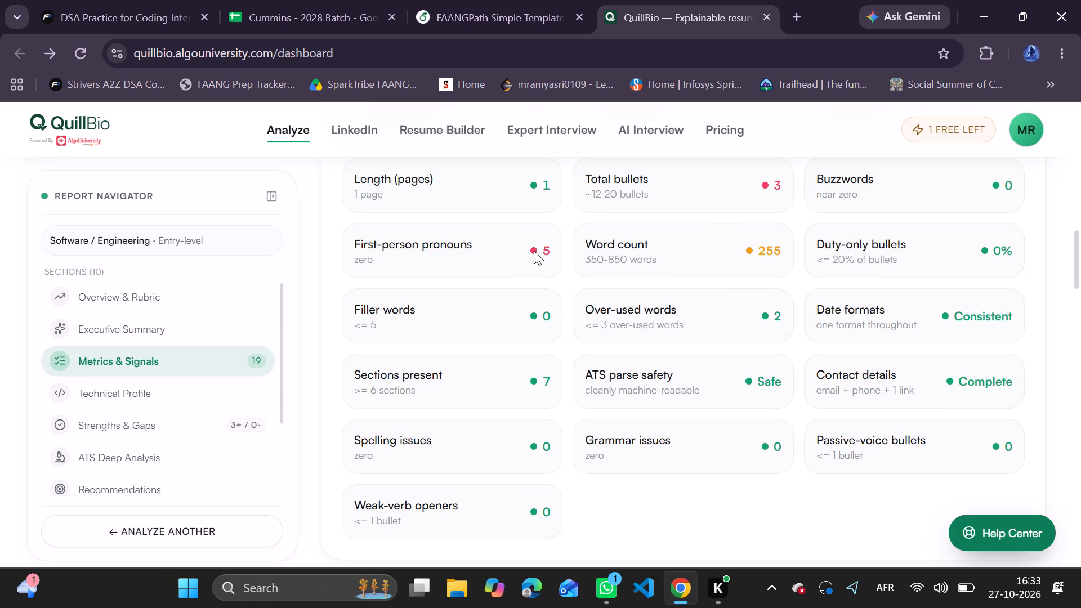
Read the report's strengths, expanding the Government Policy platform and GSSOC'26 / SSOC'26 open-source entries in full.
scroll(614, 358, down, 2)
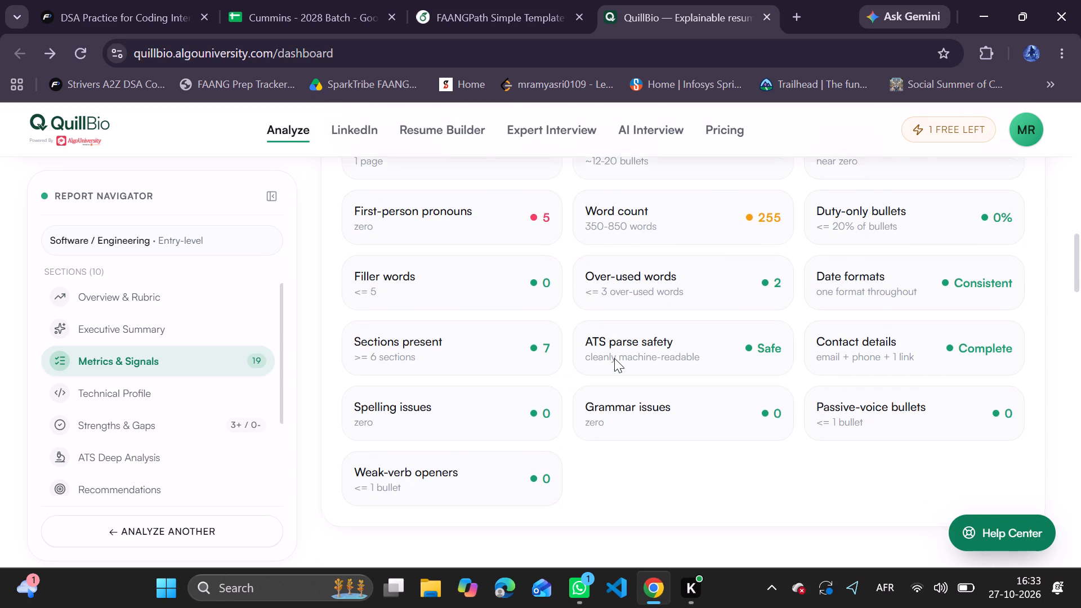
scroll(614, 358, down, 9)
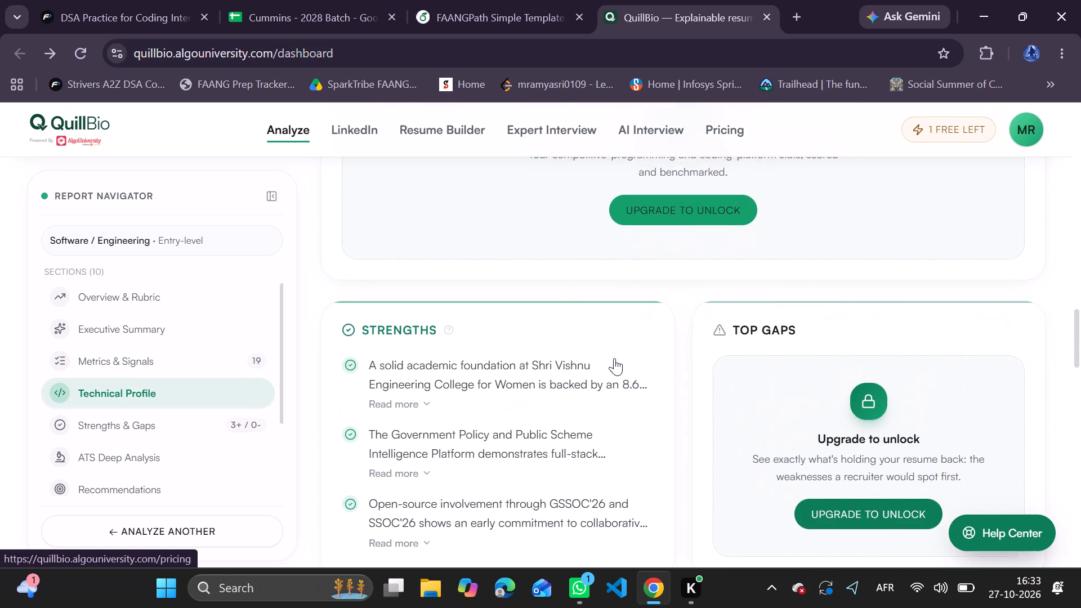
scroll(614, 358, down, 2)
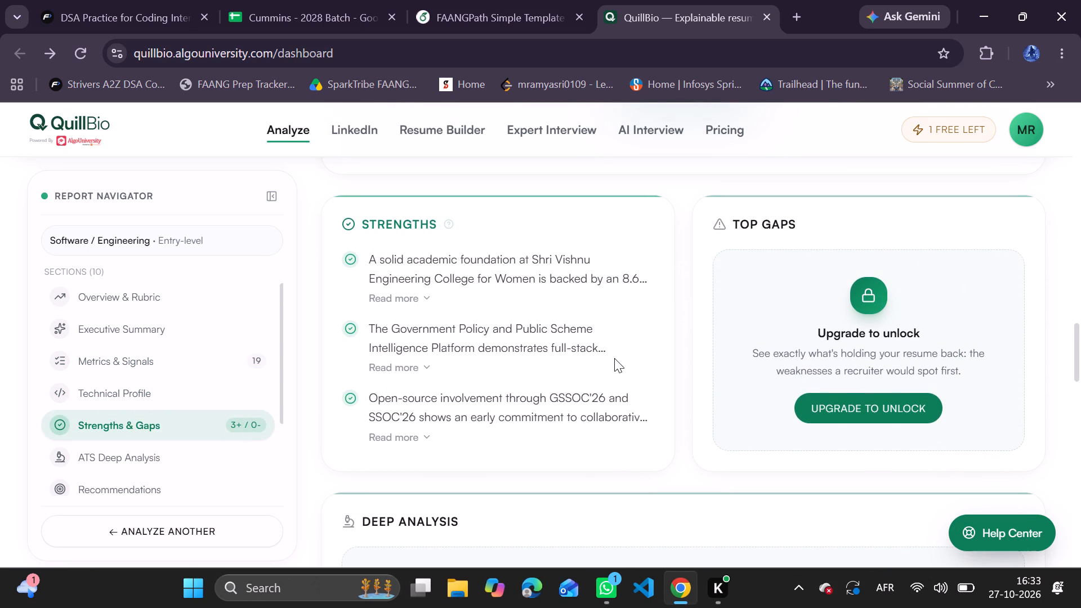
click(390, 365)
scroll(390, 365, down, 2)
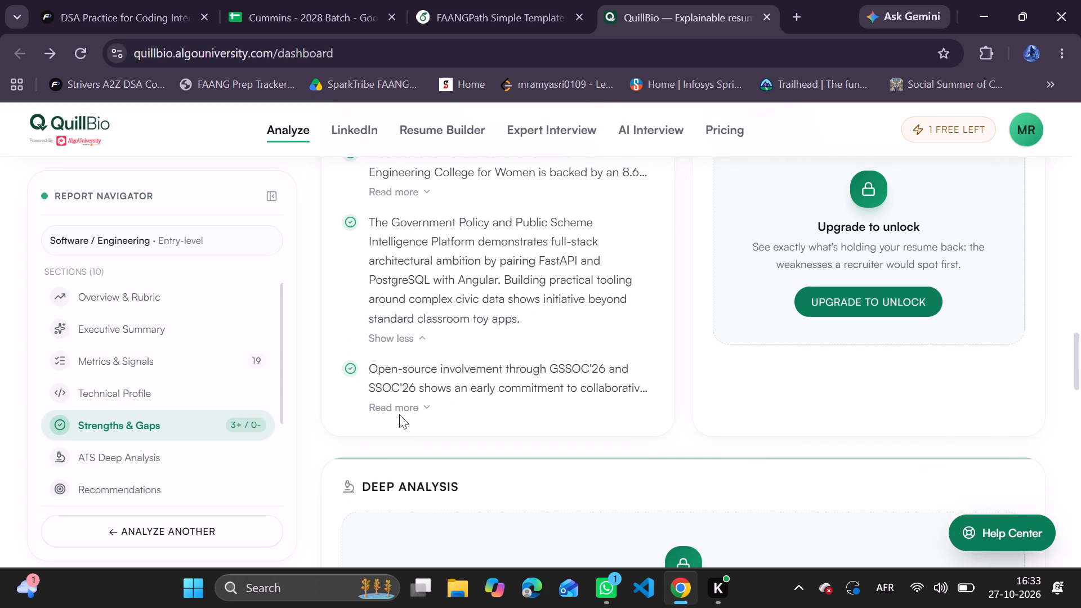
click(396, 409)
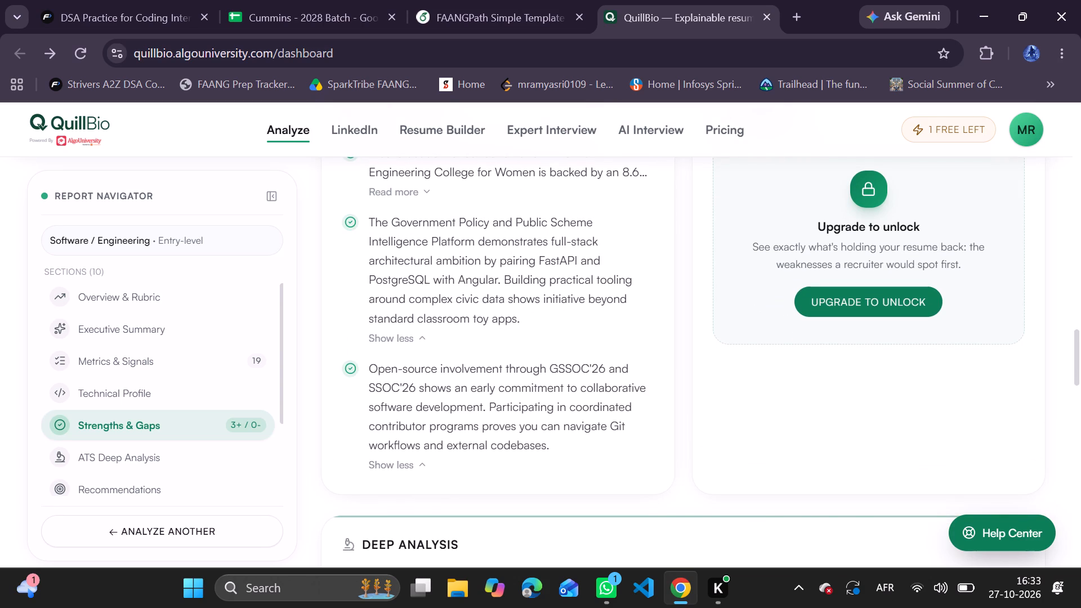
Look through the rest of the resume report, including prioritised recommendations and GitHub deep analysis, and return to the overall readiness overview.
scroll(396, 409, down, 11)
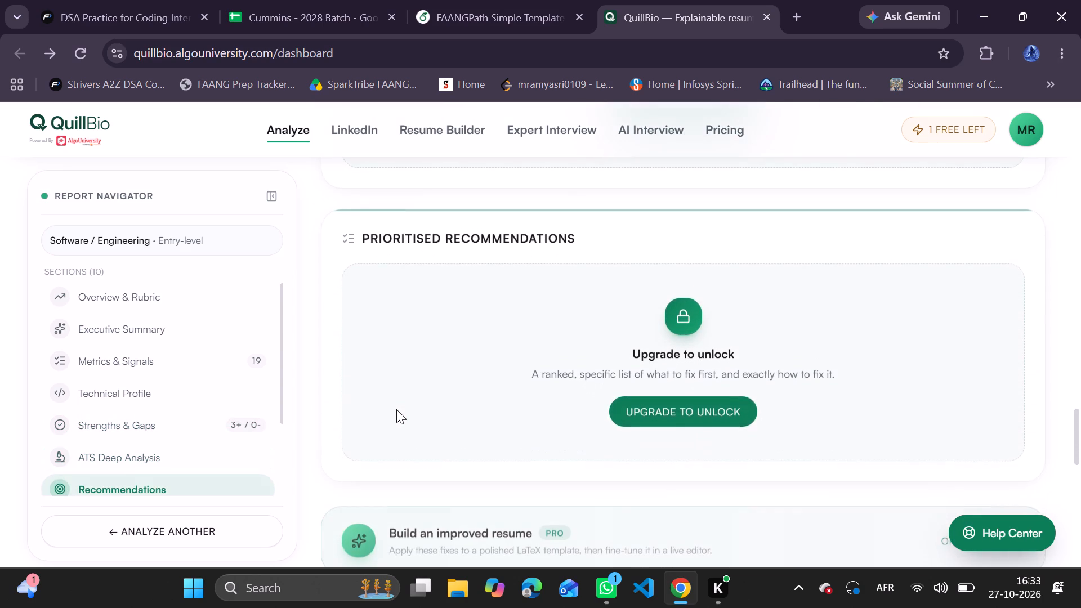
scroll(396, 409, down, 6)
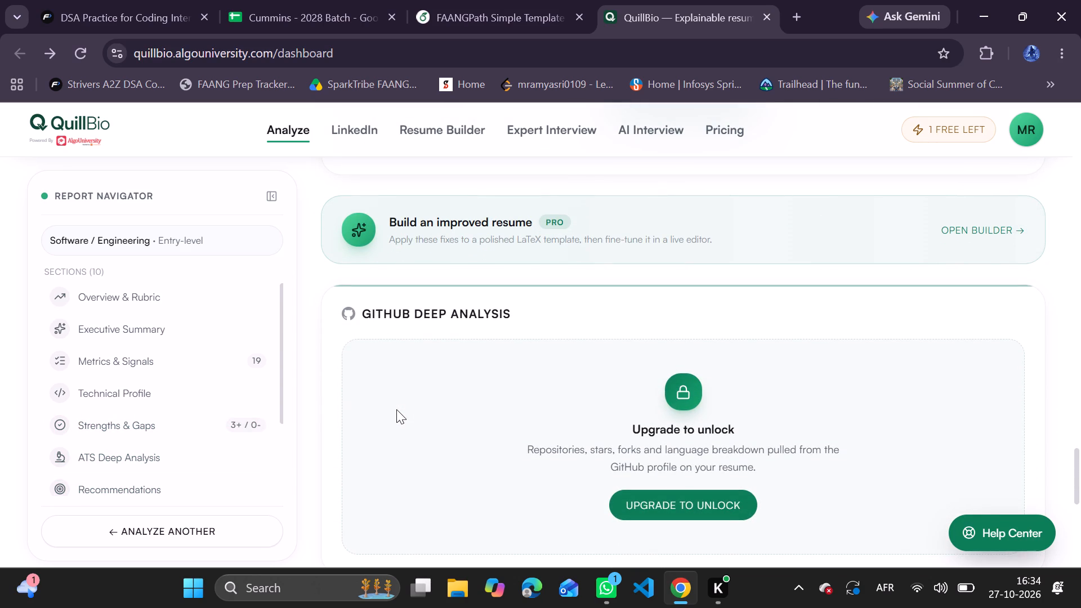
scroll(509, 388, down, 5)
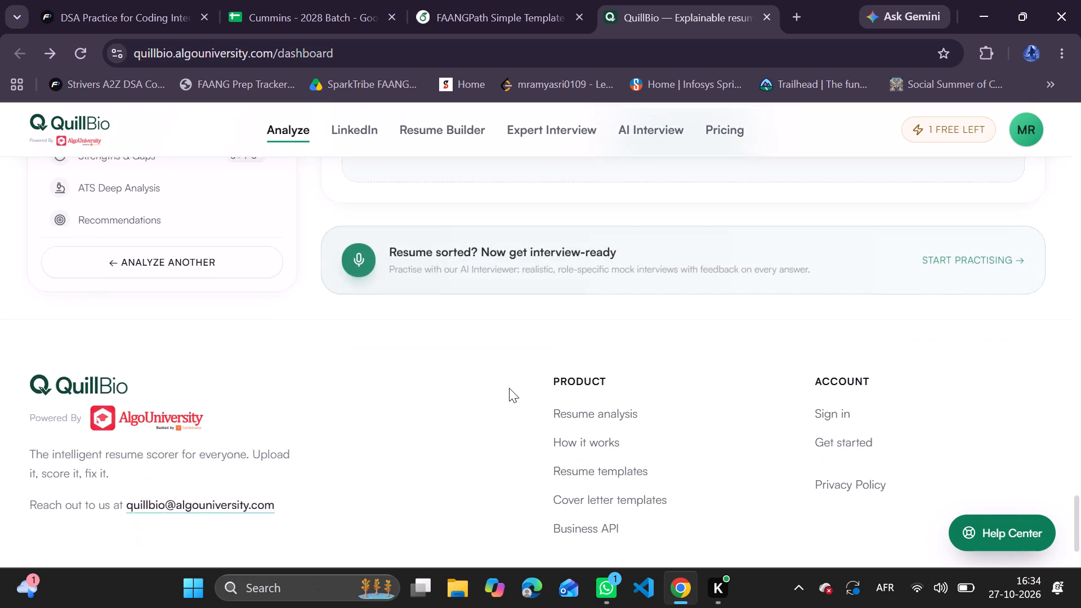
scroll(509, 388, down, 3)
scroll(509, 388, up, 10)
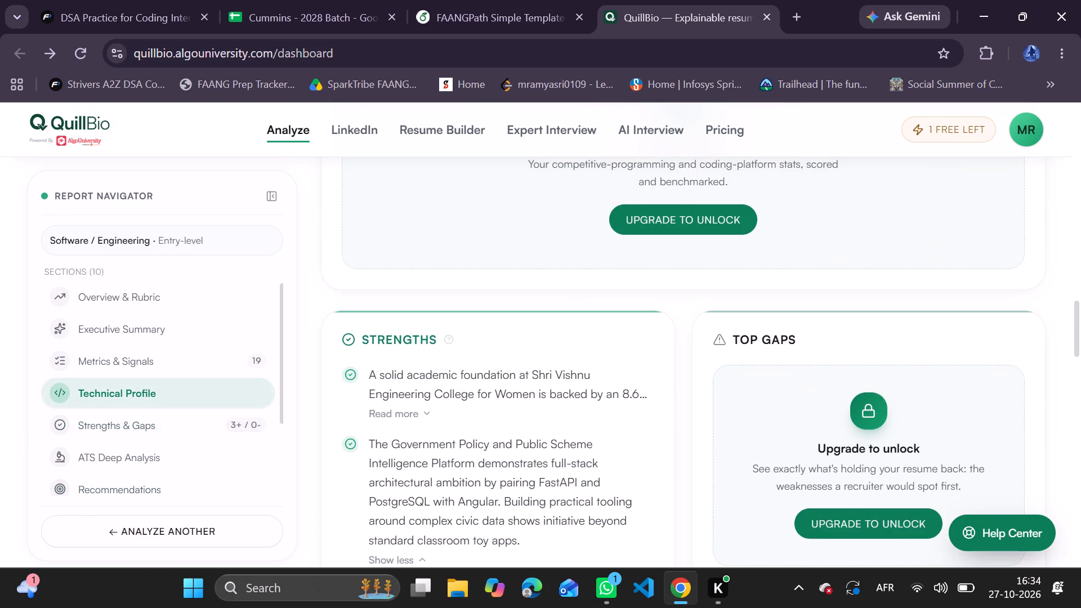
scroll(509, 388, up, 7)
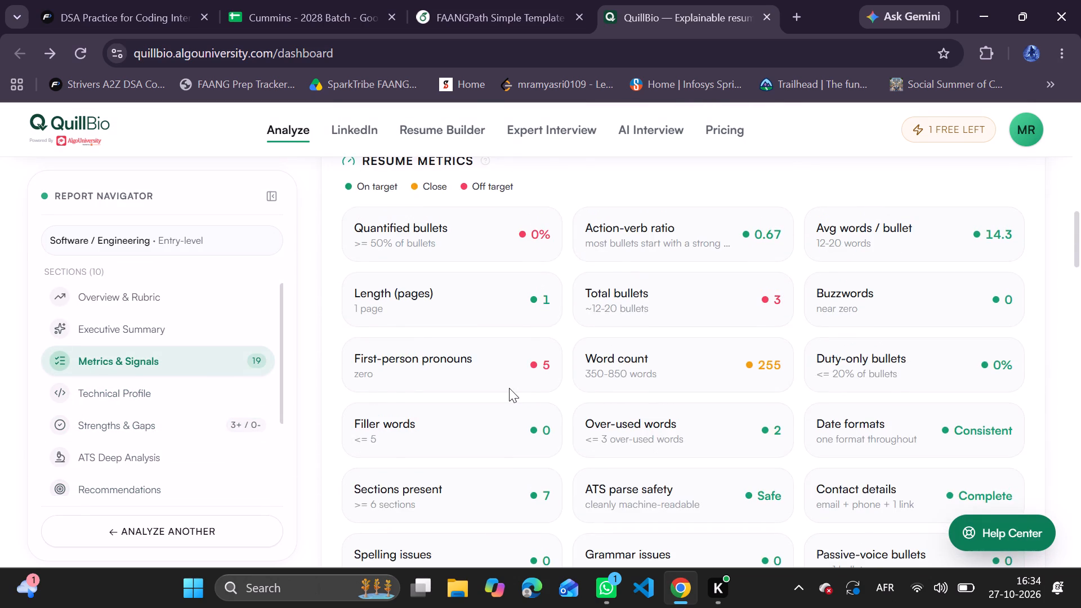
scroll(509, 388, up, 9)
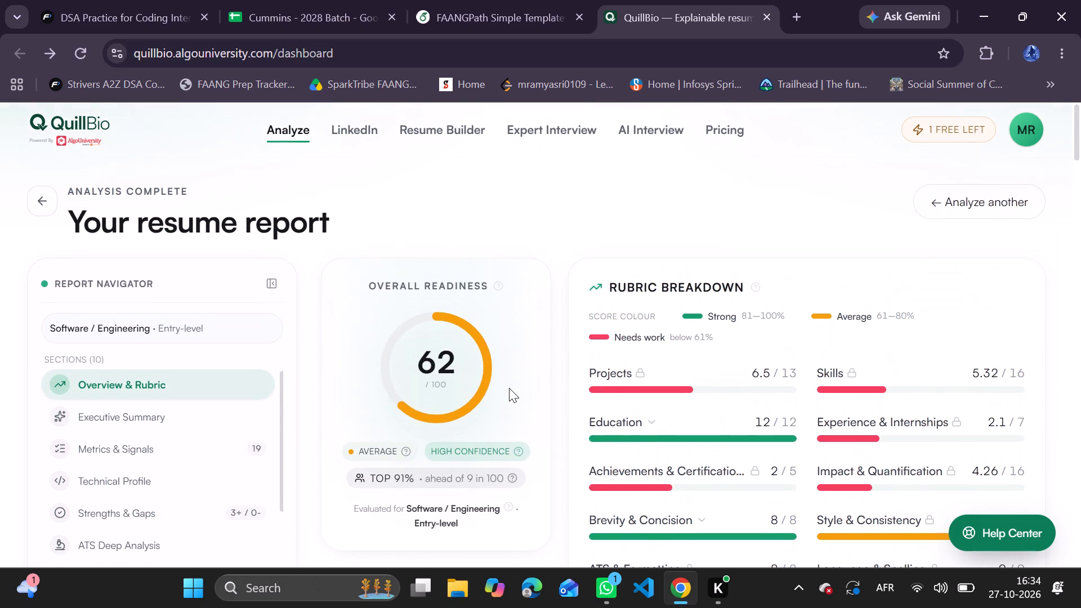
scroll(509, 388, up, 3)
scroll(509, 388, right, 1)
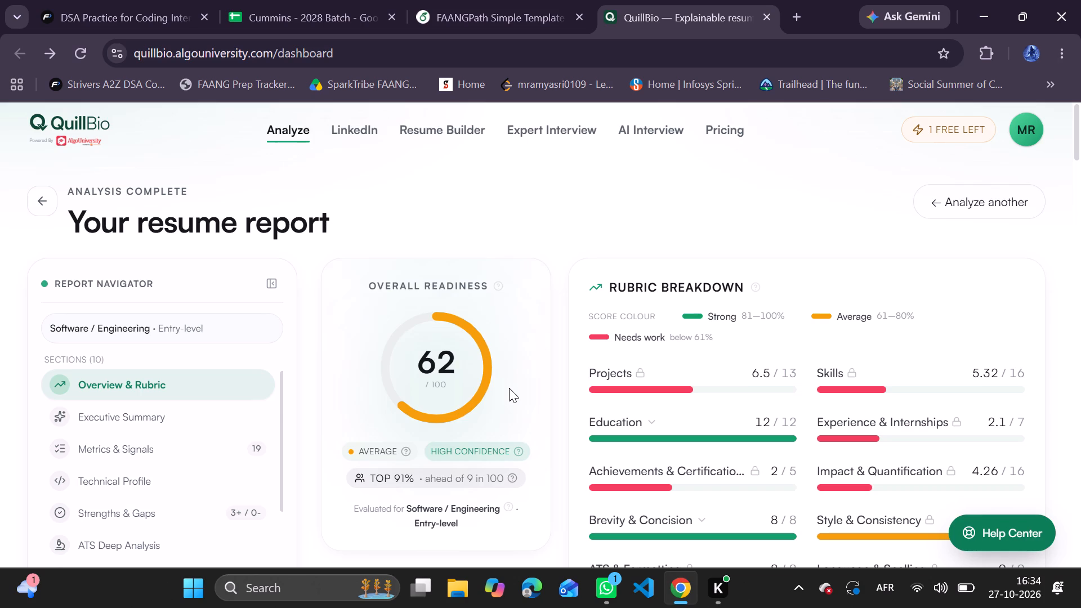
scroll(509, 388, right, 1)
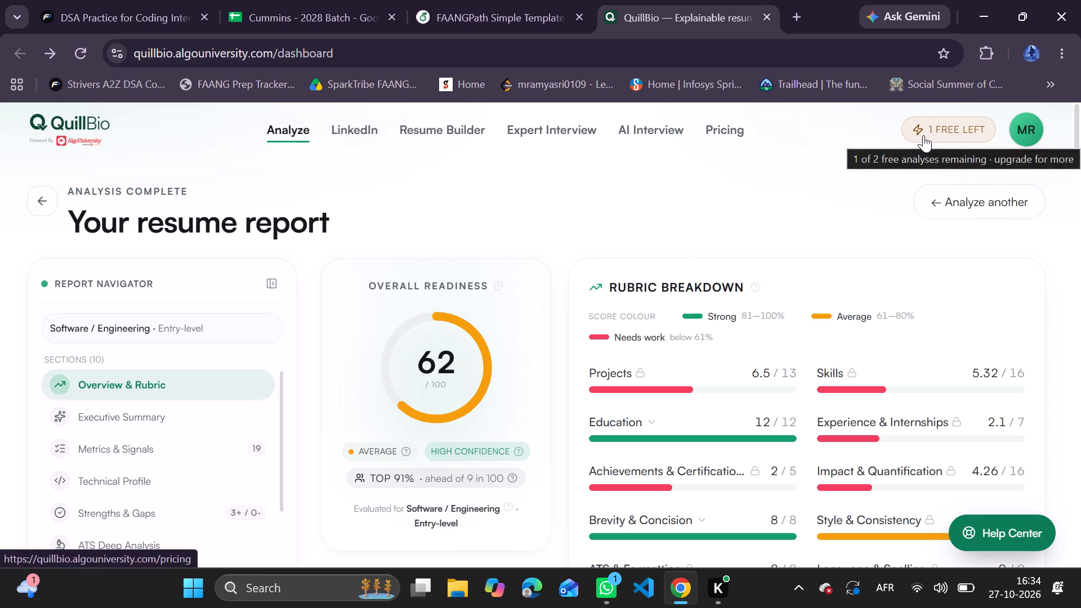
Compare the features and quarterly prices of the Free, Starter, Pro Lite and Pro plans, and return to the resume report.
click(923, 135)
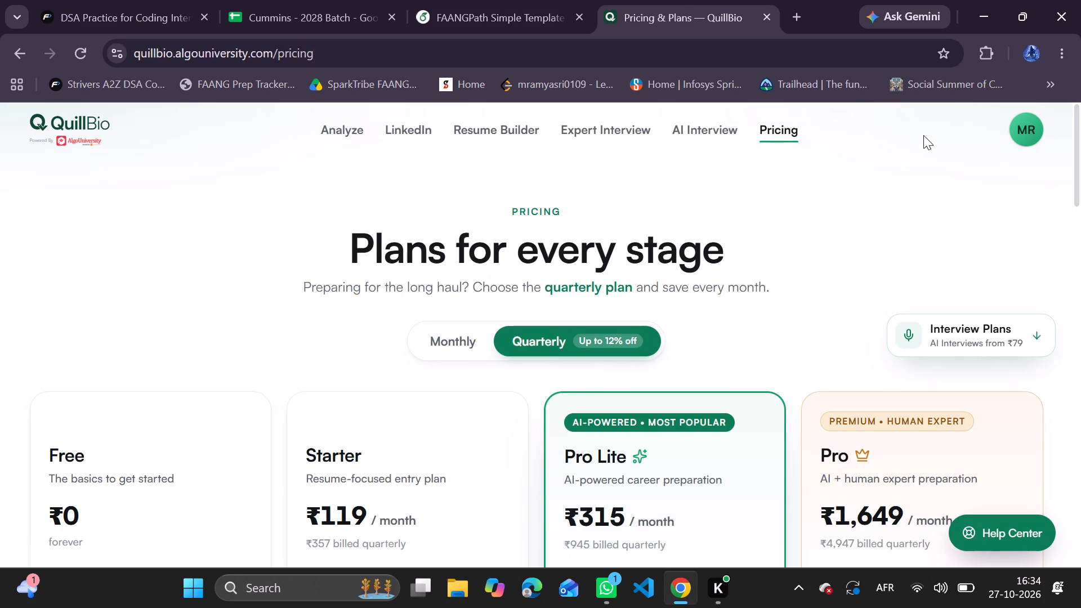
scroll(883, 249, down, 3)
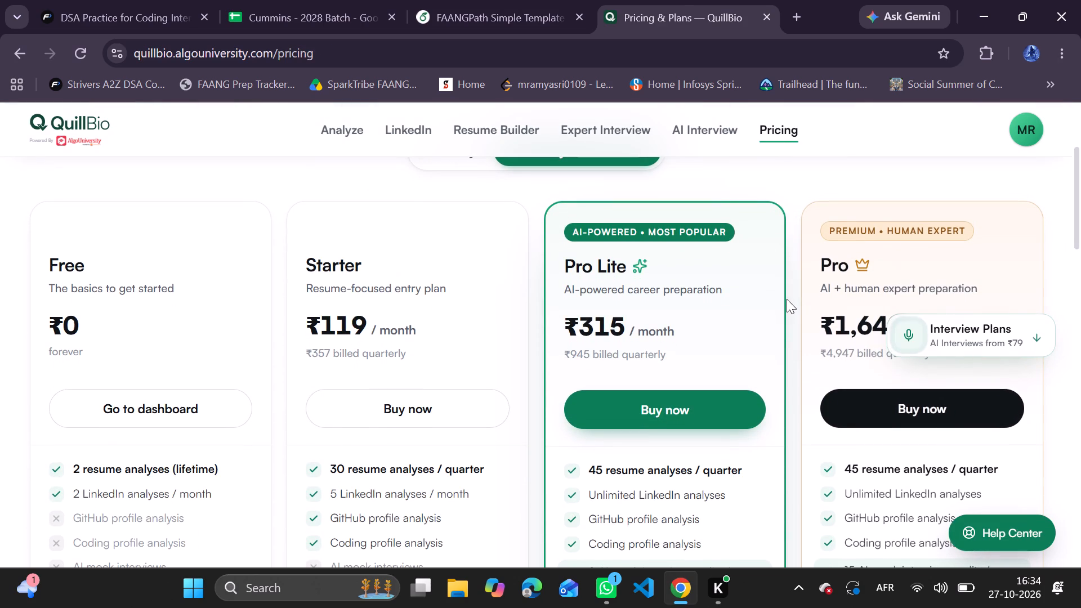
scroll(787, 299, down, 1)
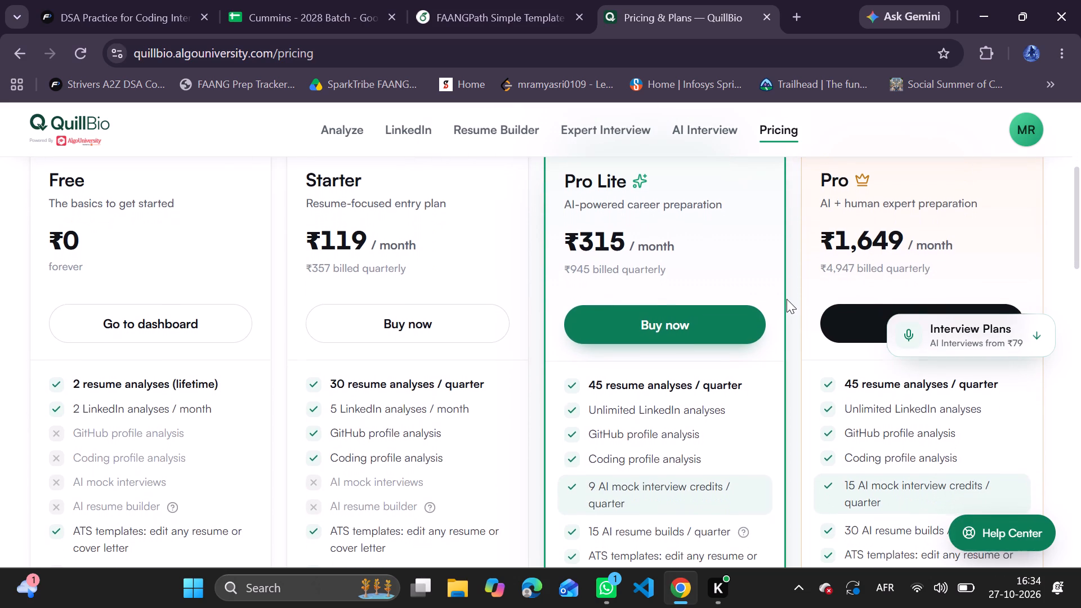
scroll(787, 299, down, 1)
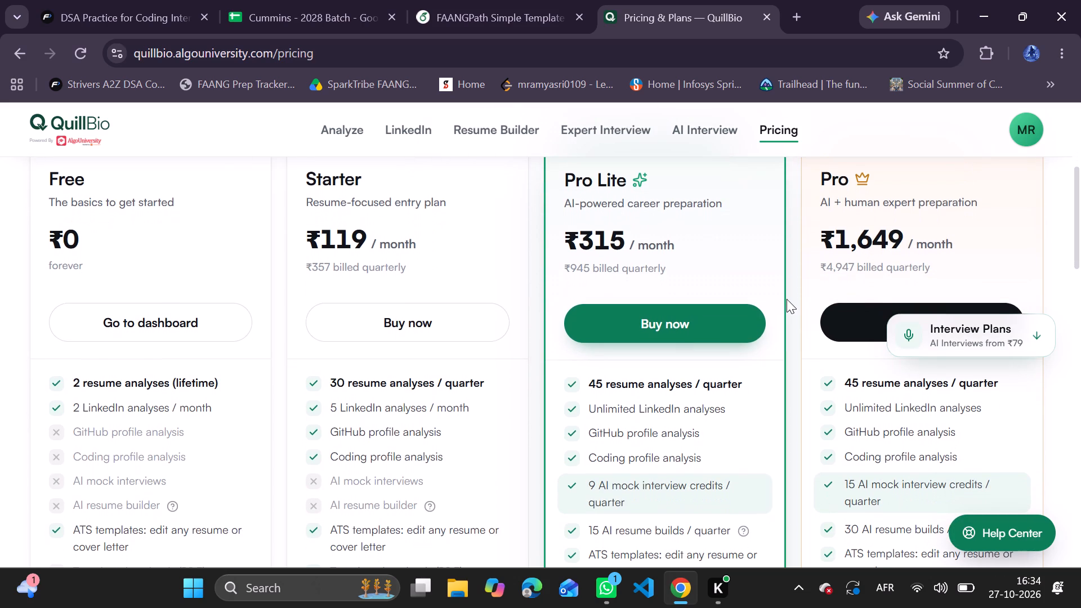
scroll(539, 408, down, 1)
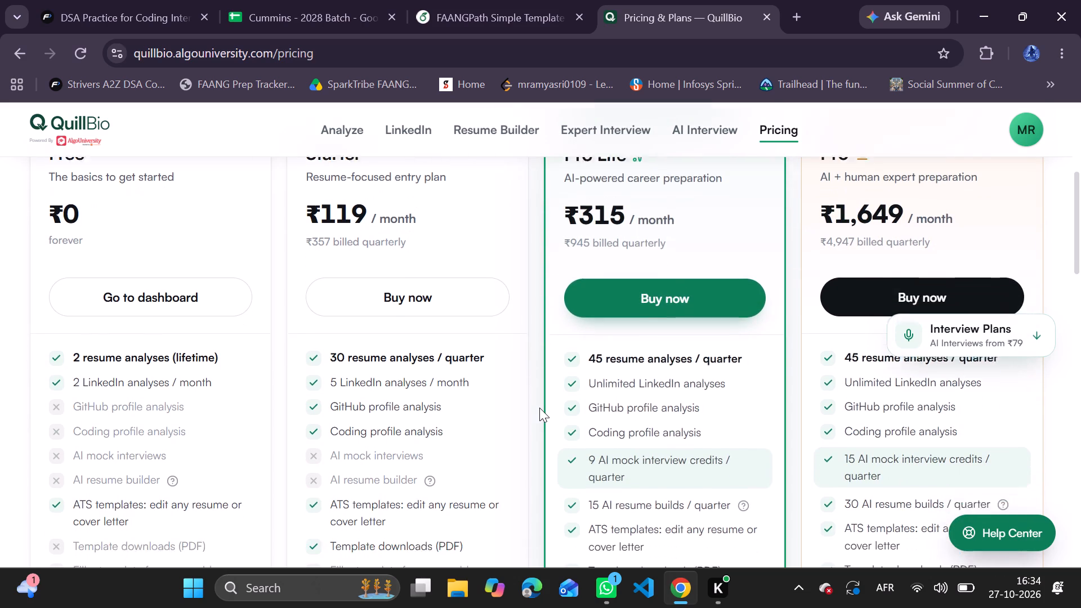
scroll(539, 408, down, 1)
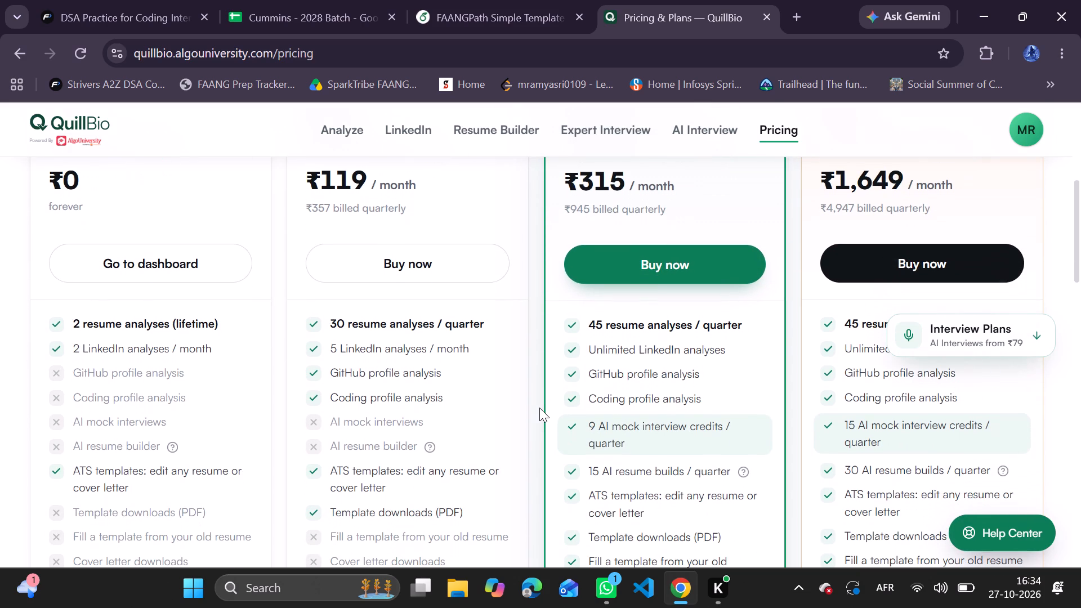
scroll(539, 408, down, 2)
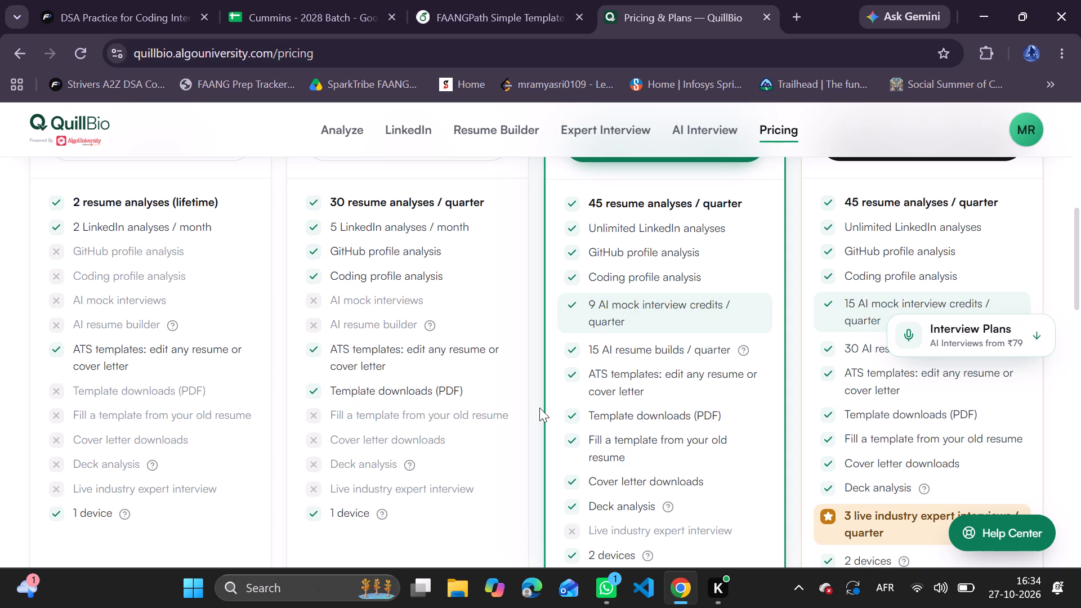
scroll(539, 408, up, 1)
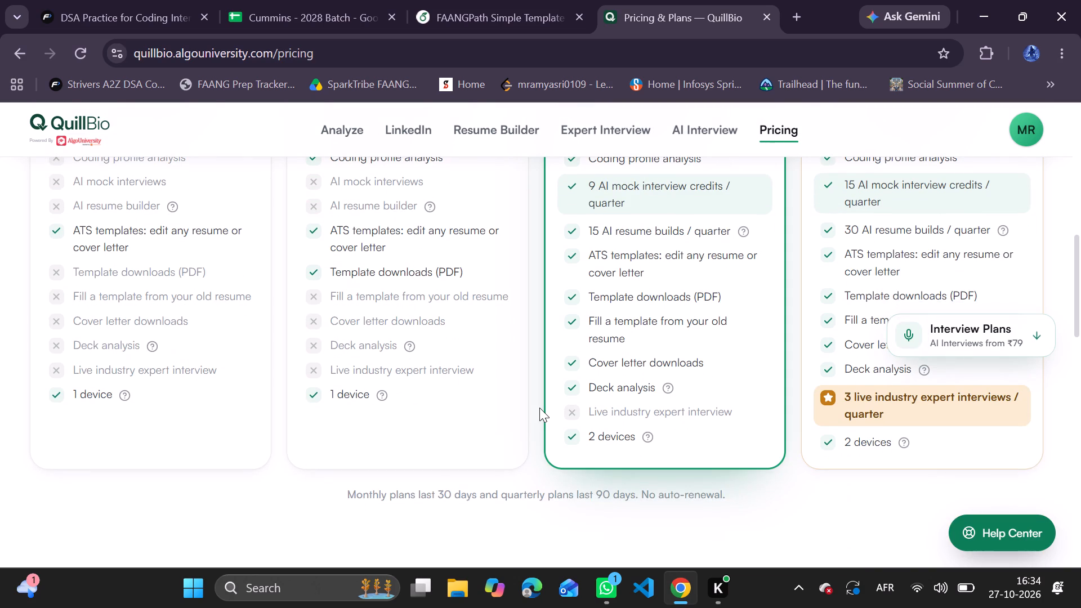
scroll(539, 408, up, 3)
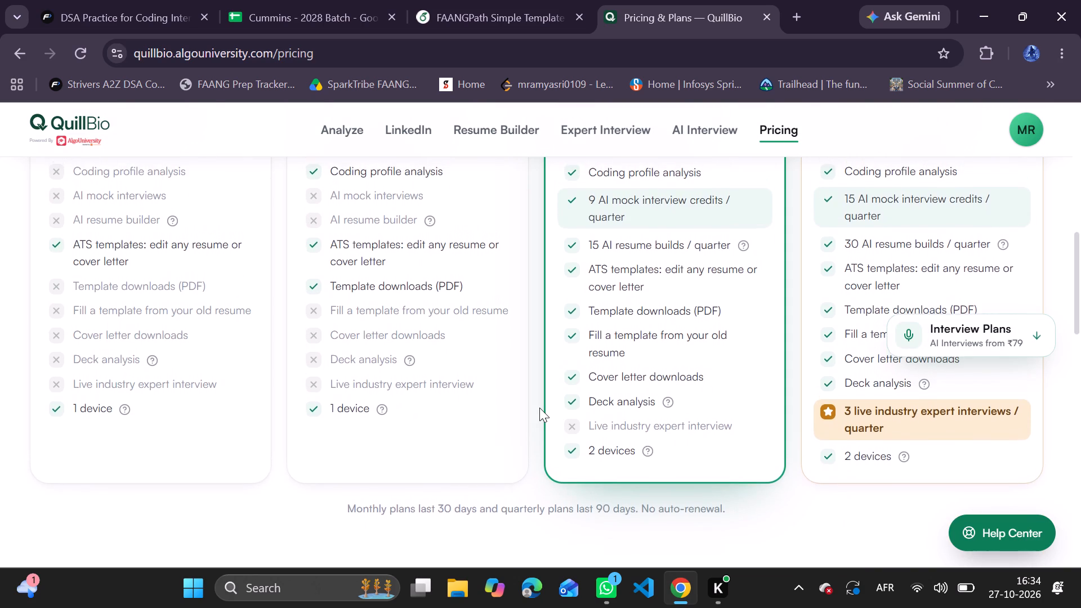
scroll(539, 408, up, 3)
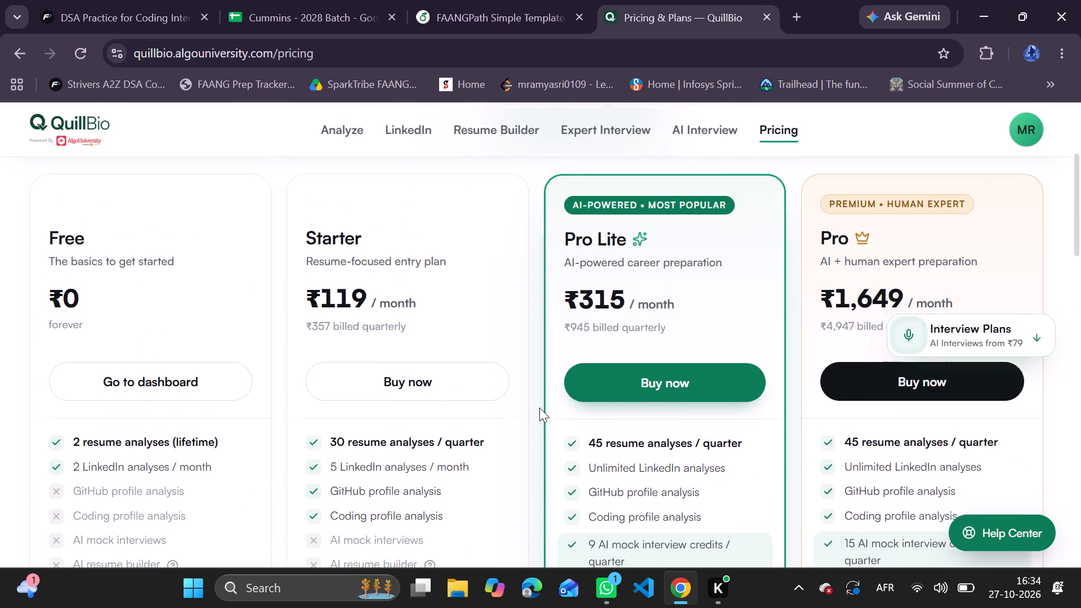
scroll(539, 408, up, 9)
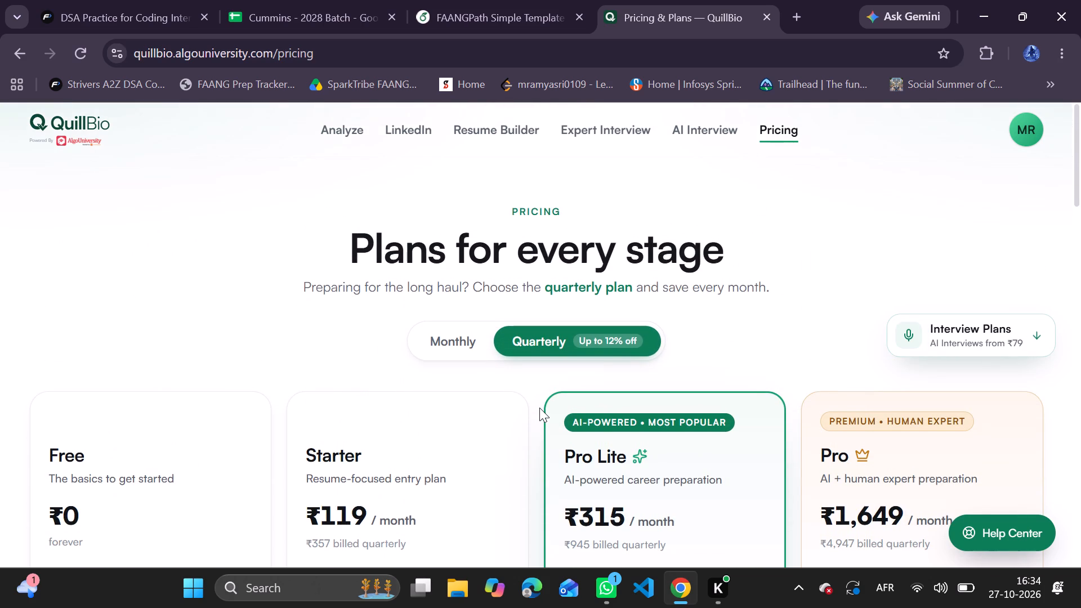
scroll(539, 408, right, 10)
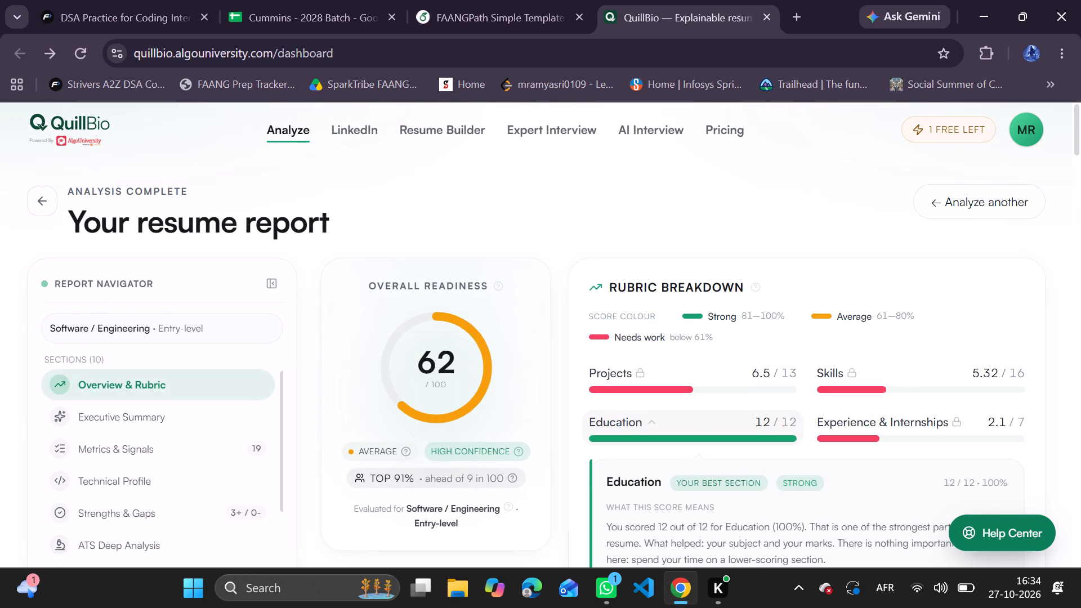
Leave the report for the resume analysis form, check its target role options and previous analyses, and close QuillBio.
click(46, 207)
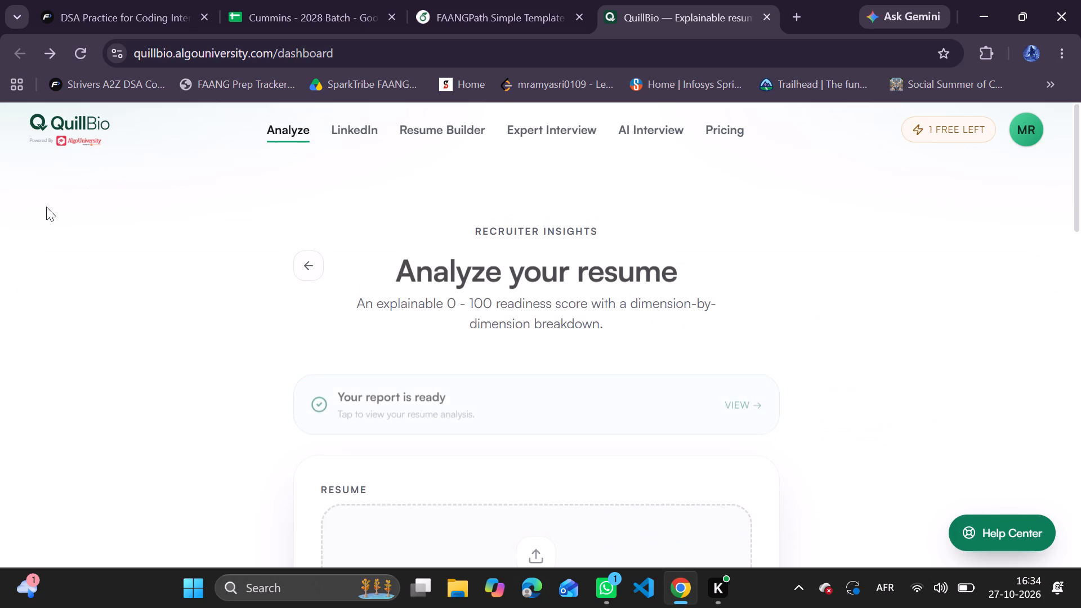
scroll(452, 382, down, 5)
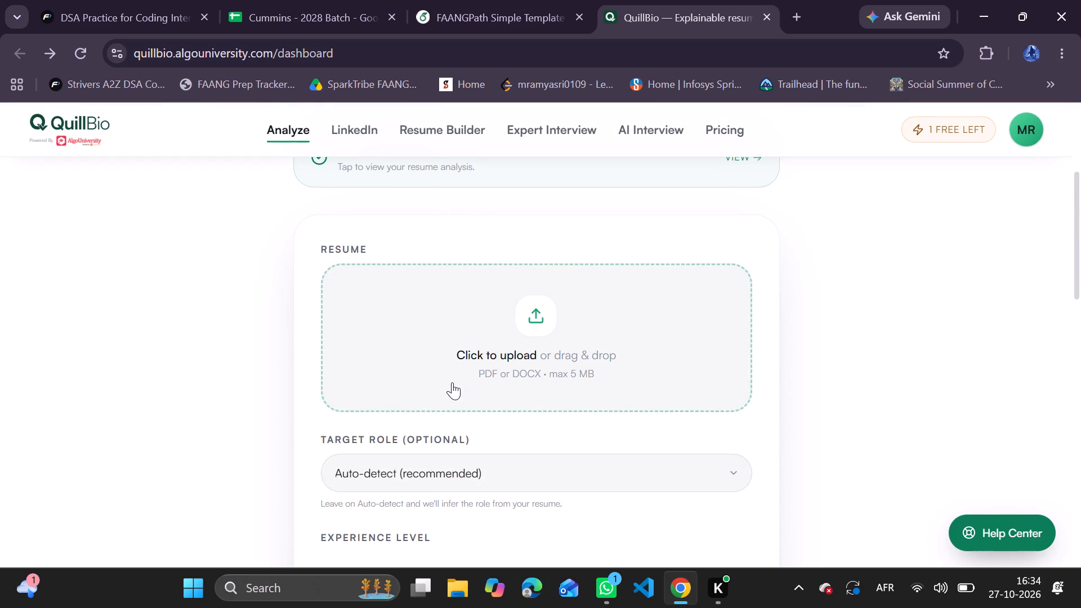
scroll(452, 382, down, 3)
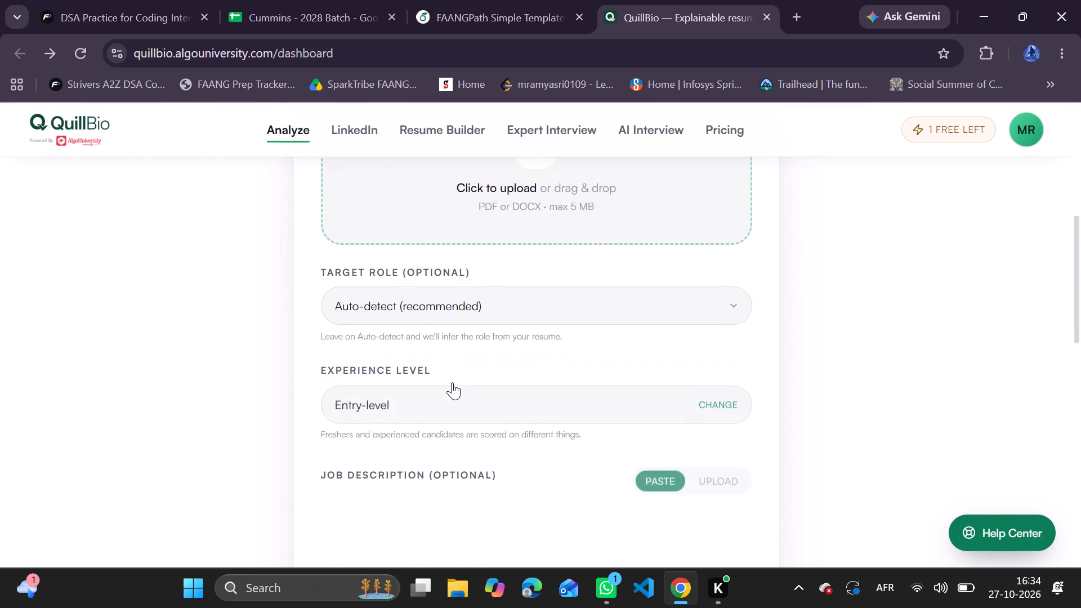
scroll(452, 382, down, 2)
click(422, 191)
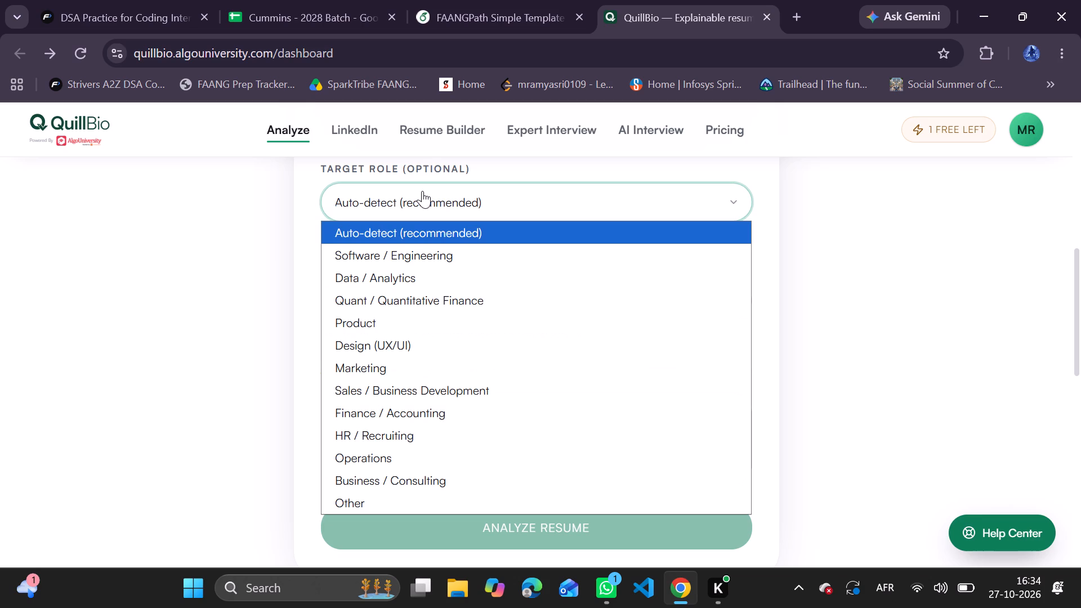
click(215, 289)
scroll(215, 289, down, 8)
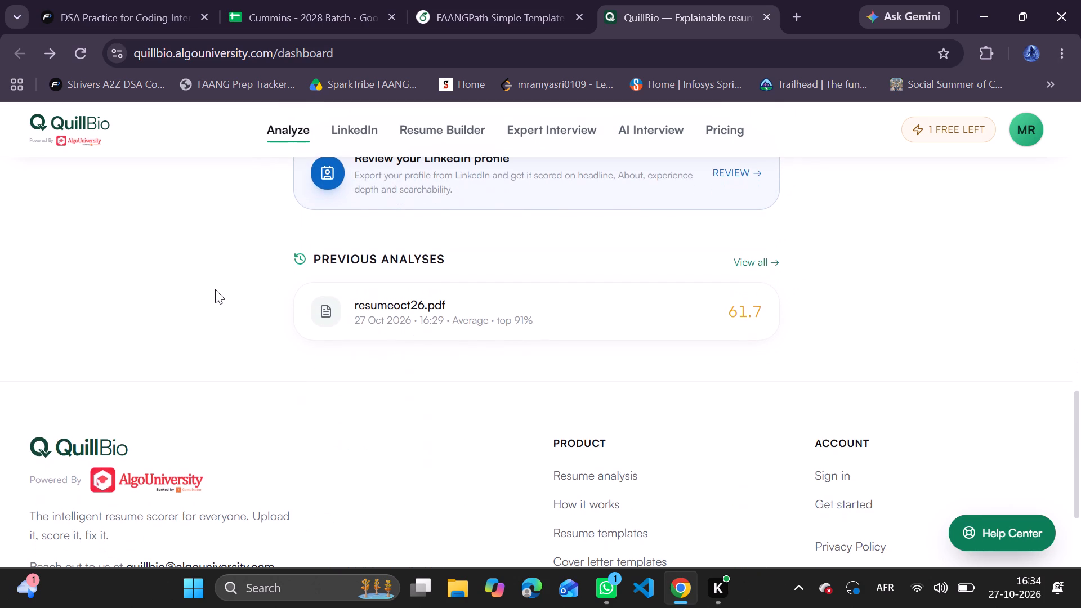
scroll(215, 289, up, 8)
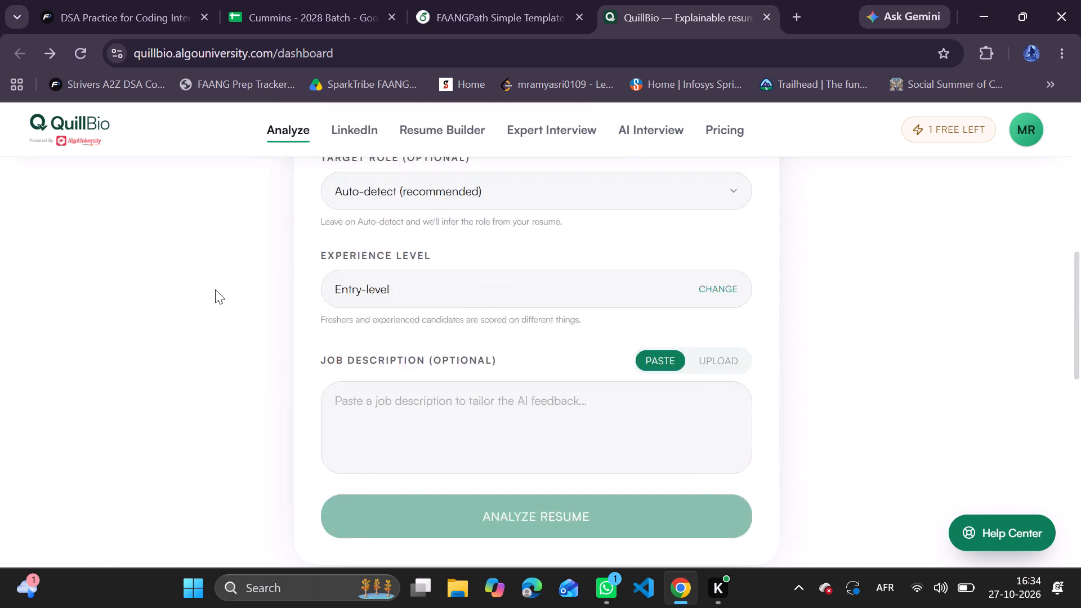
scroll(215, 289, right, 9)
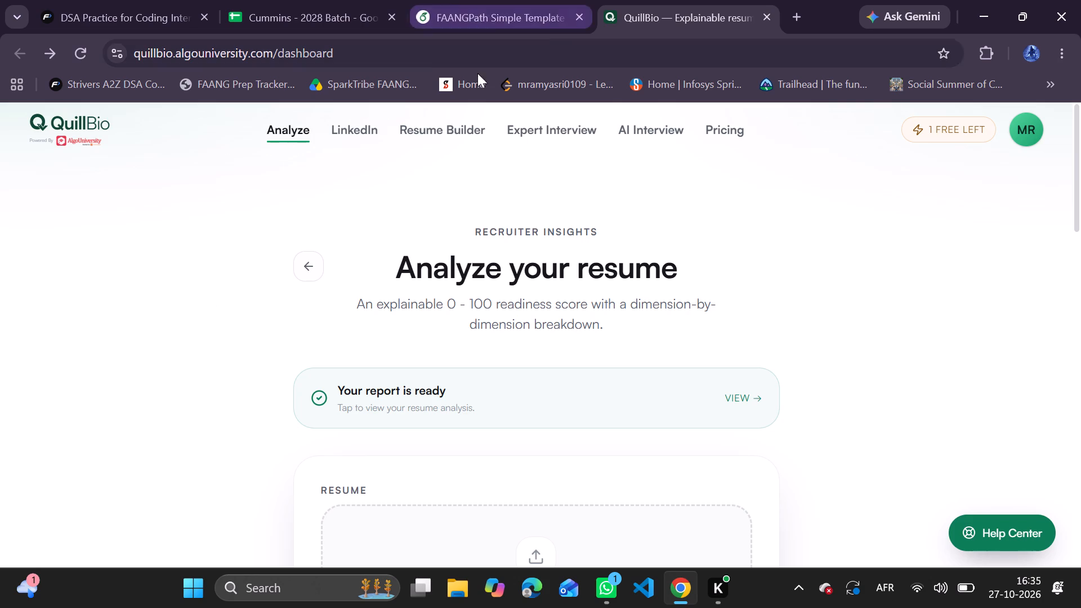
click(762, 18)
Search Google for "if resume score is 61 means what does that mean?" and read the AI Overview's explanation of the score.
click(647, 15)
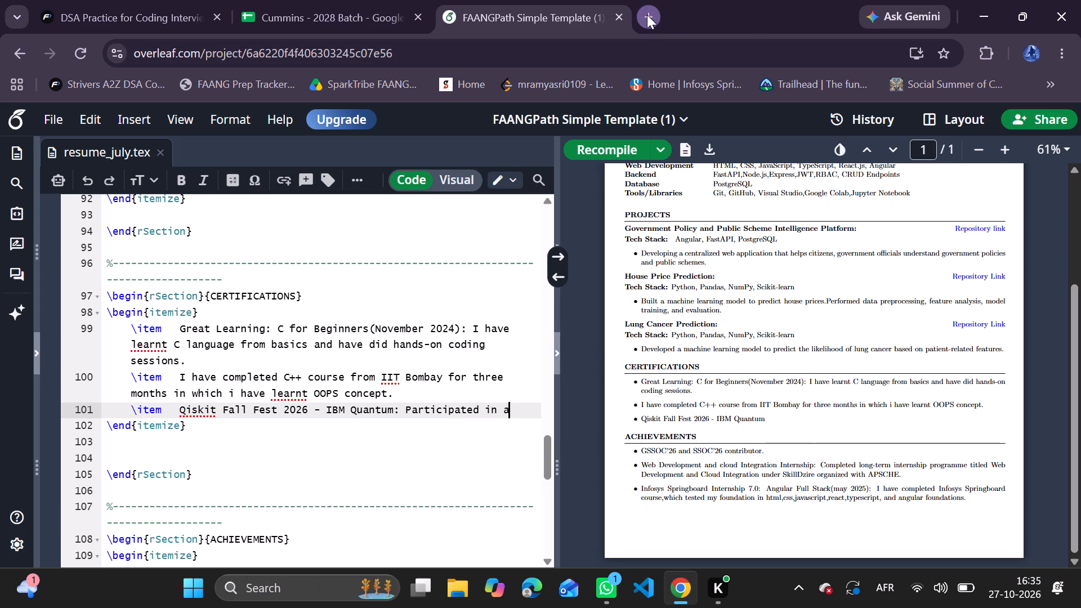
text(if resume score is 61 means what o)
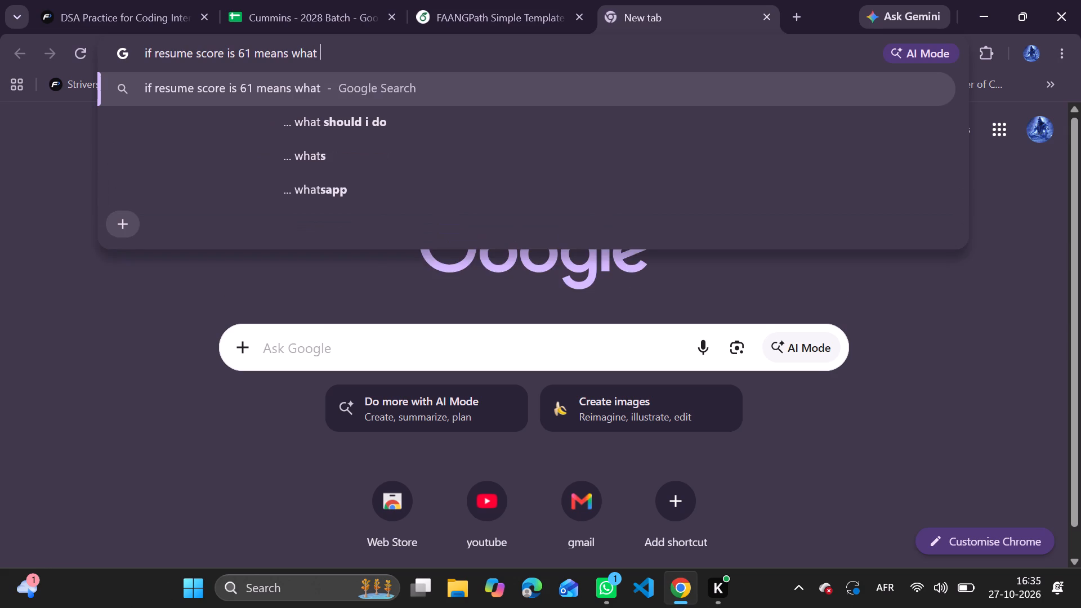
key(BackSpace)
text(de)
key(BackSpace)
text(oes that mean?)
key(Return)
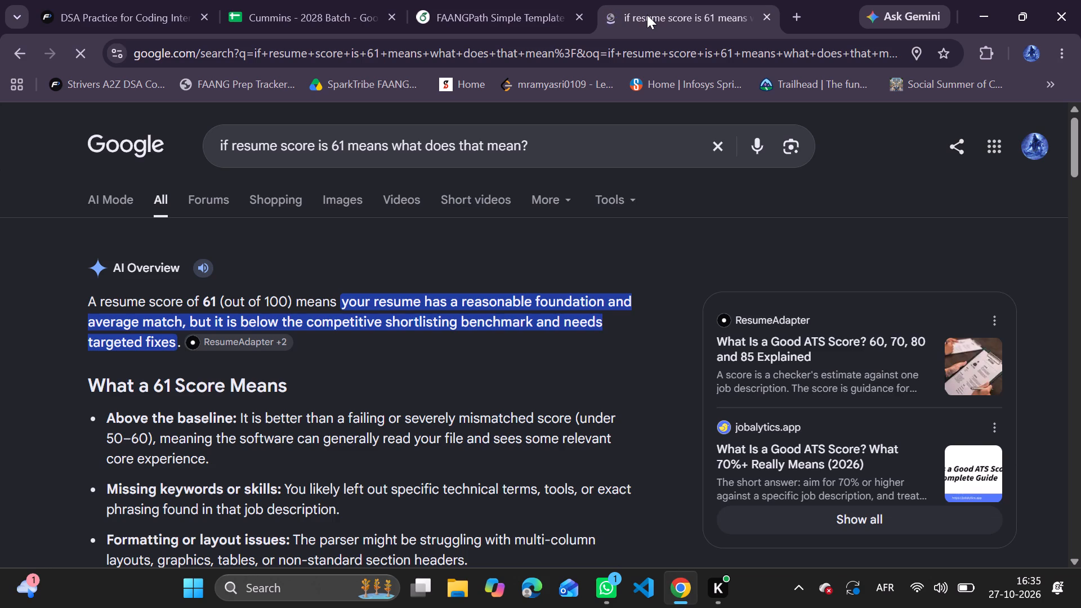
scroll(542, 302, down, 1)
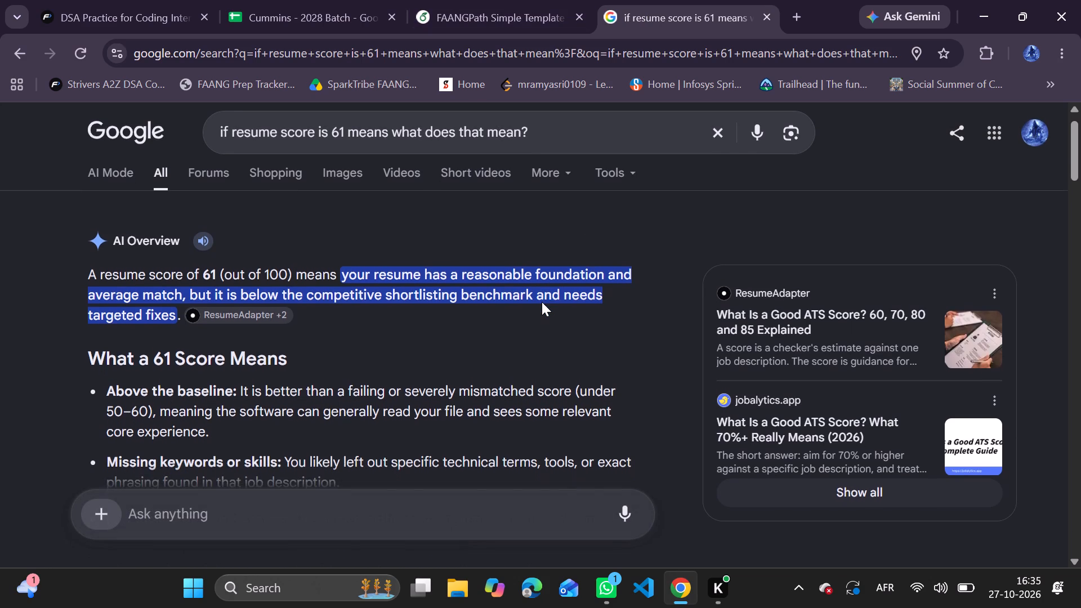
scroll(542, 302, down, 1)
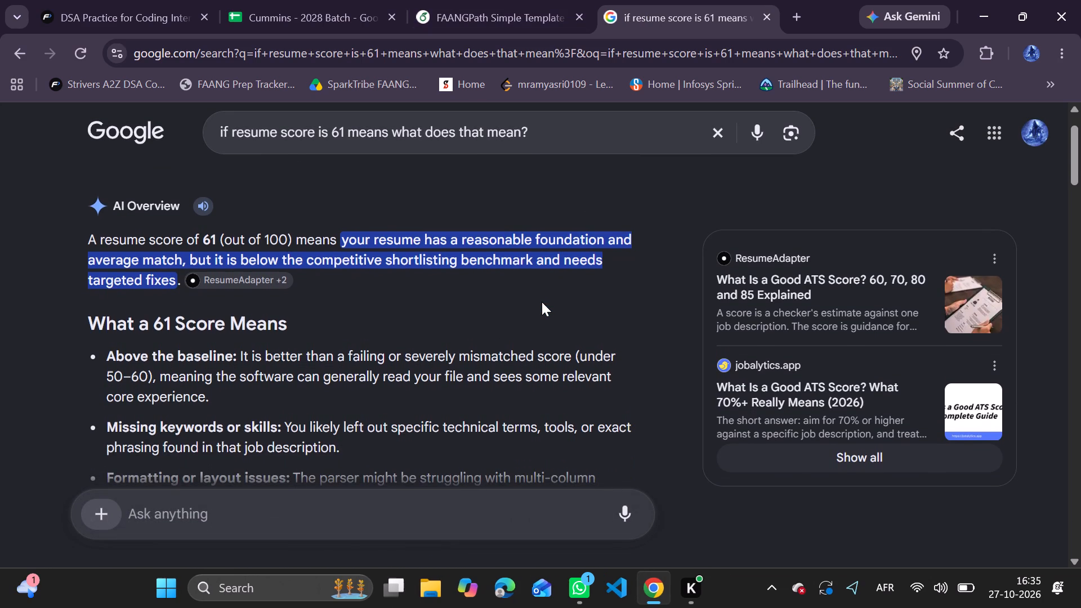
scroll(542, 302, down, 2)
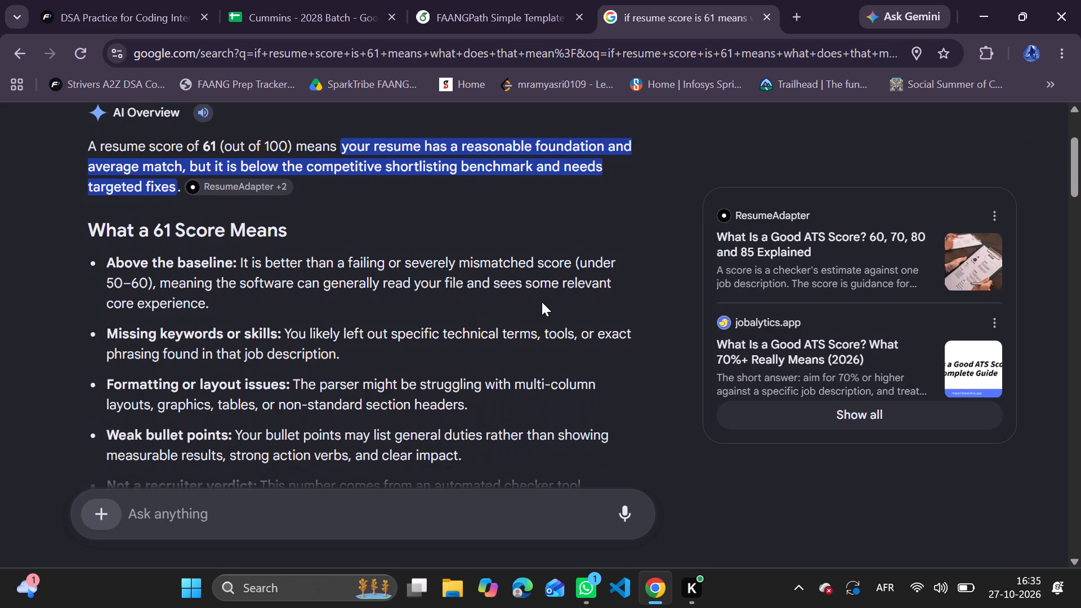
scroll(542, 302, down, 1)
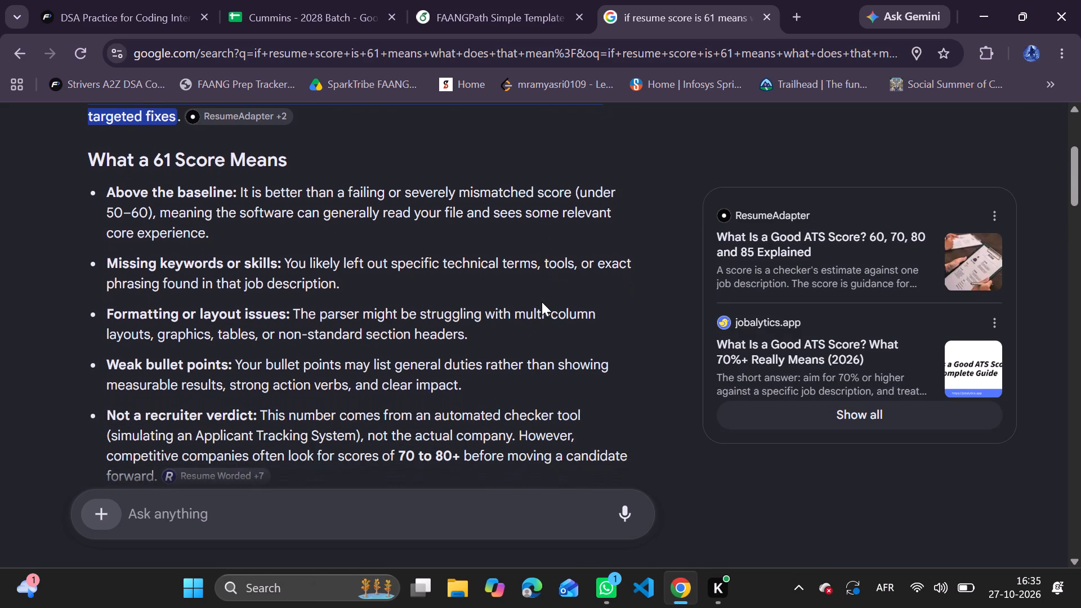
Read the rest of the AI Overview on what a 61 score means and how to fix it.
scroll(542, 302, down, 1)
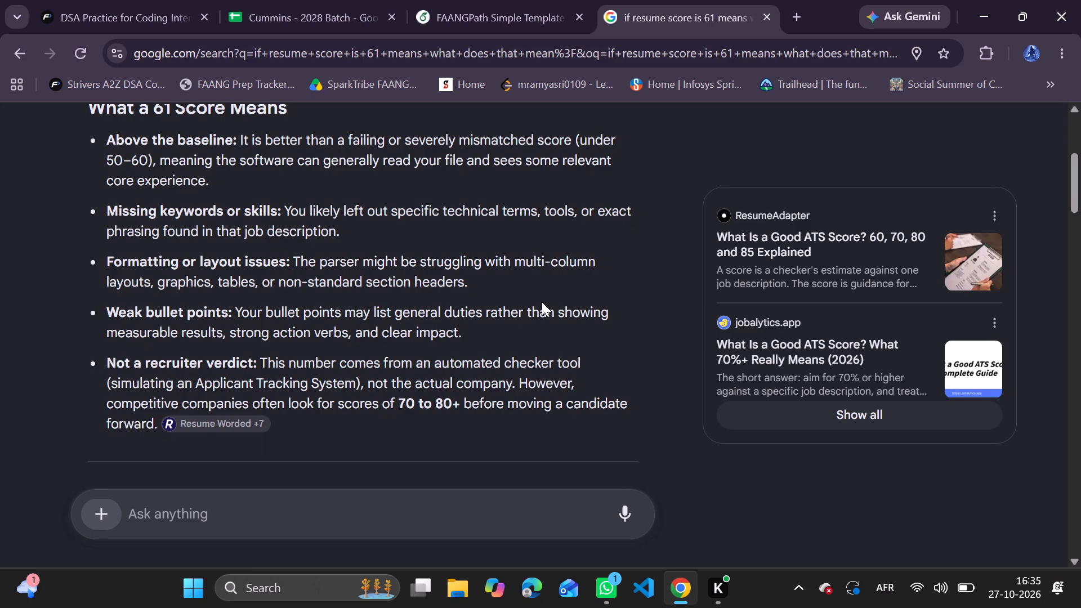
scroll(542, 301, down, 1)
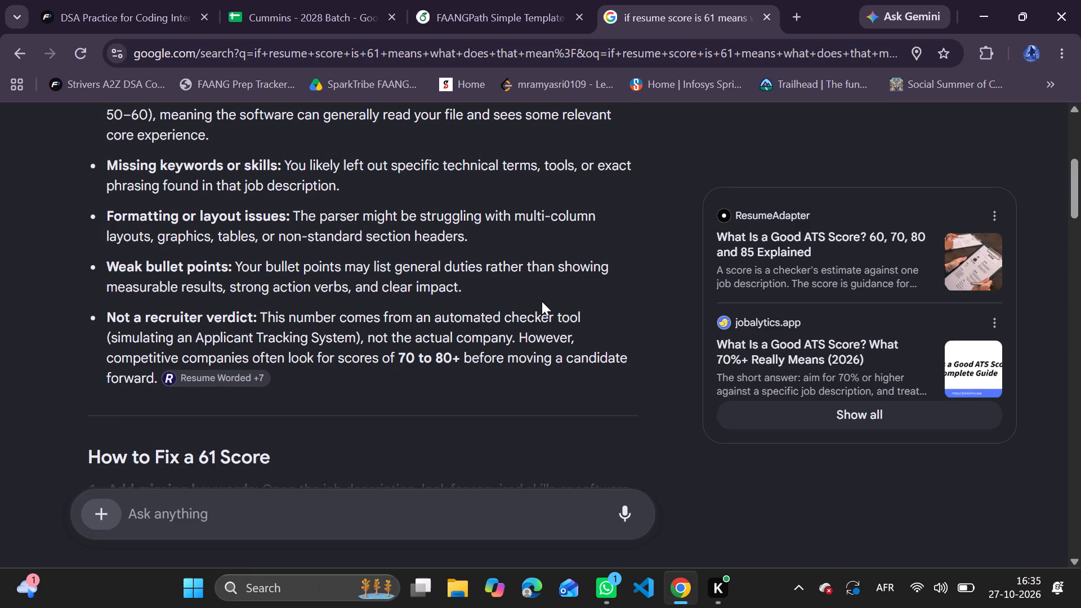
scroll(542, 301, down, 2)
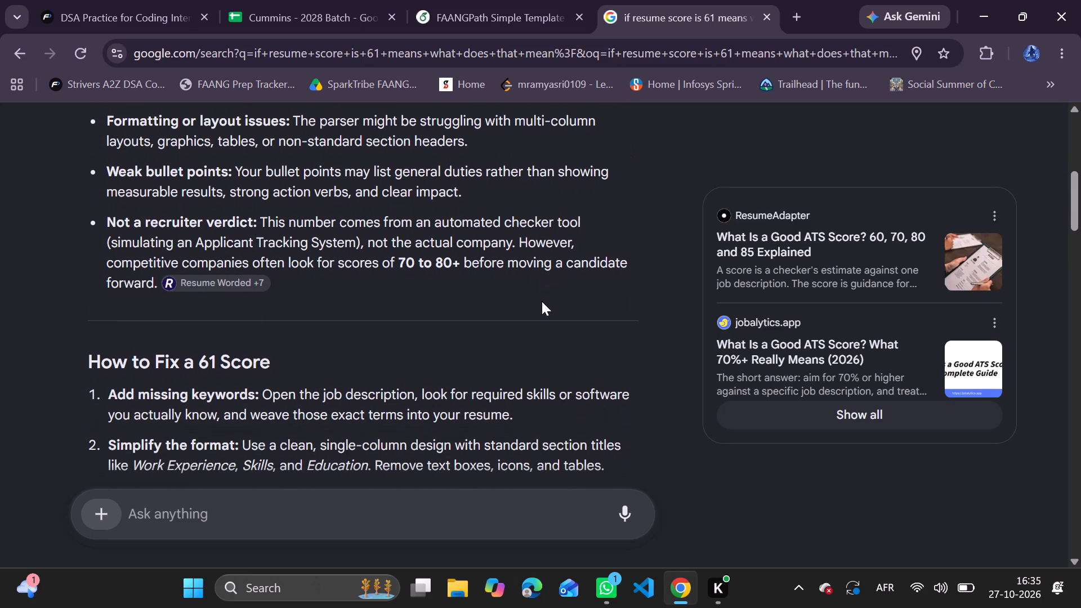
scroll(542, 301, down, 1)
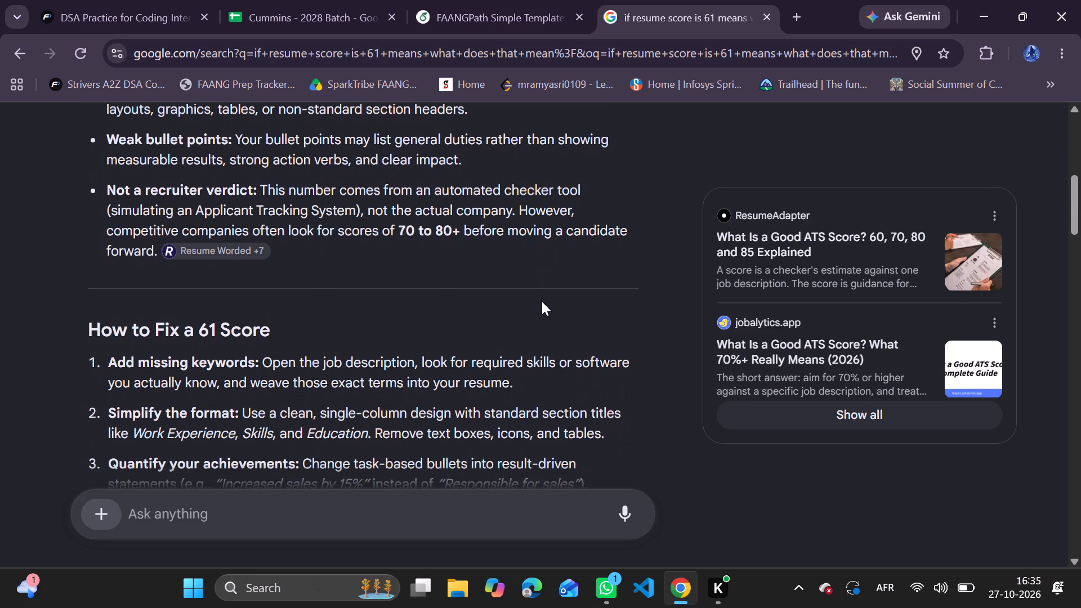
scroll(457, 341, down, 3)
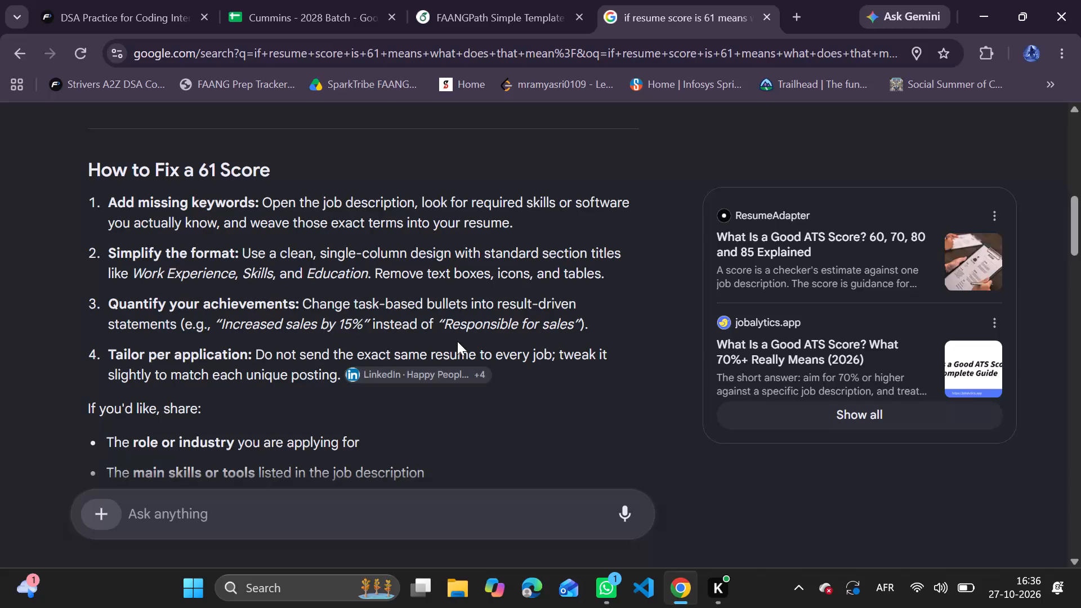
scroll(457, 341, down, 1)
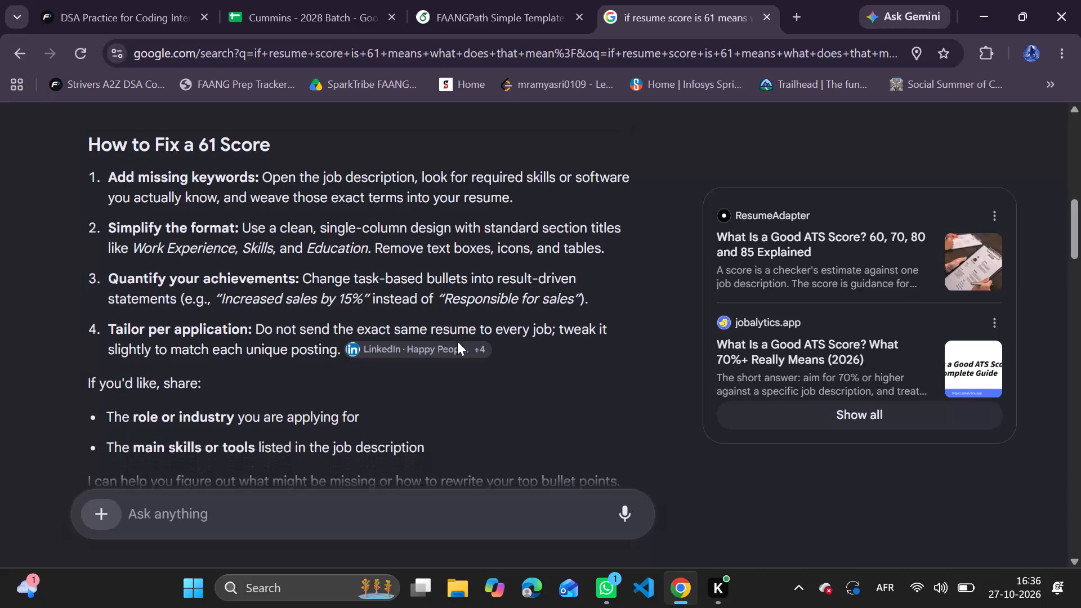
scroll(457, 341, down, 1)
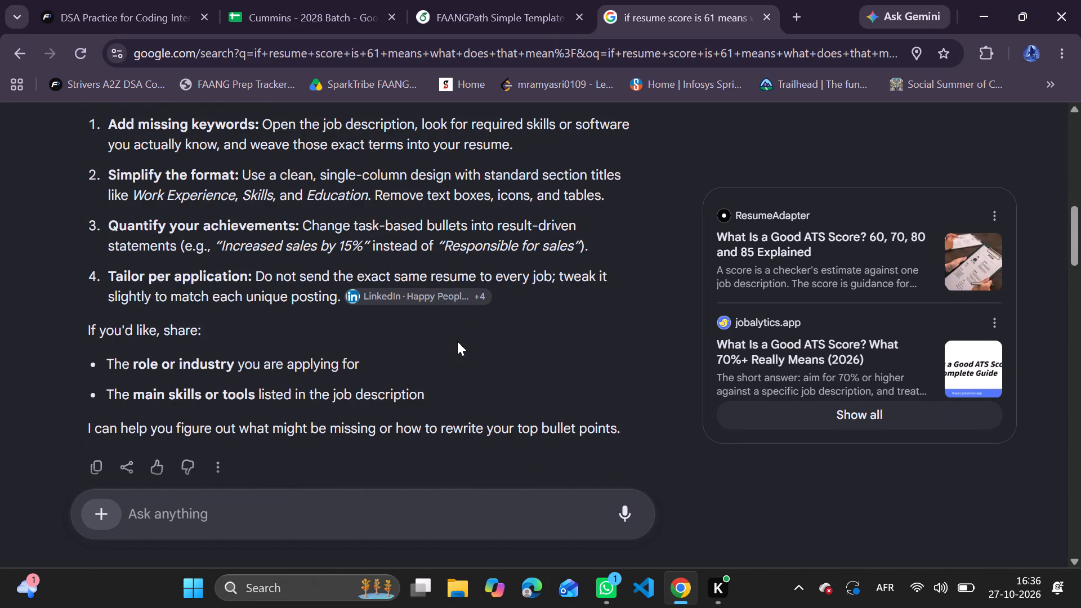
Look through the related questions on resume scores, checking whether 70 and 77% are good ATS scores.
scroll(457, 341, down, 9)
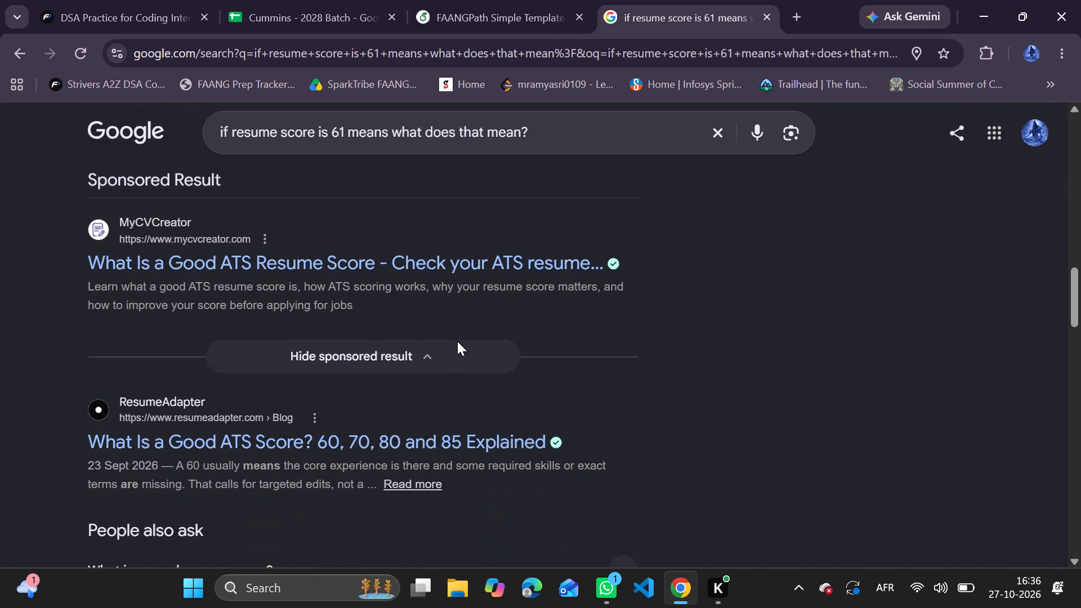
scroll(457, 341, down, 3)
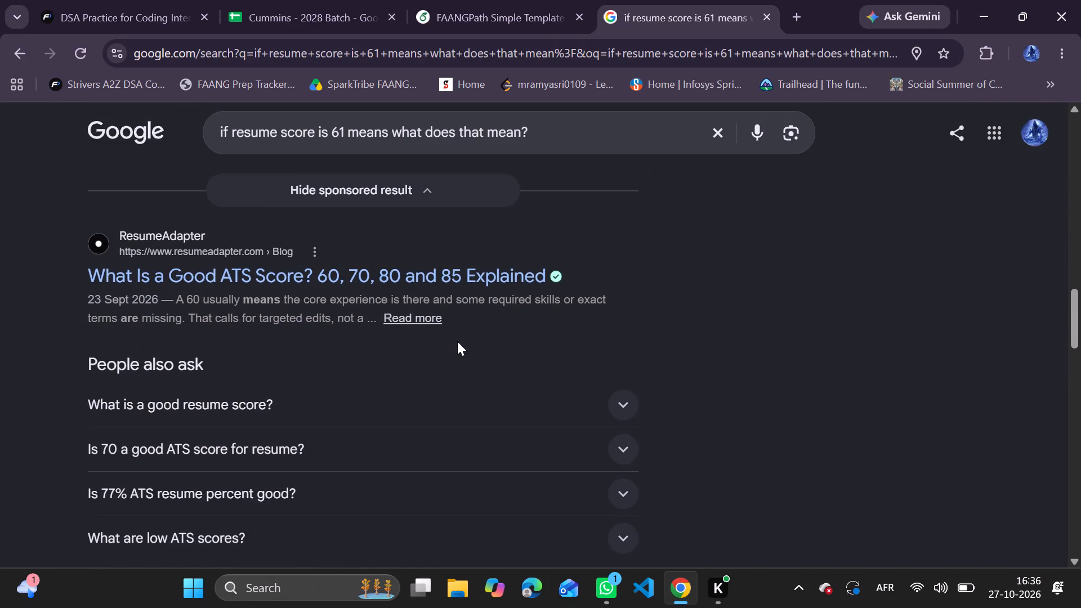
scroll(457, 341, down, 2)
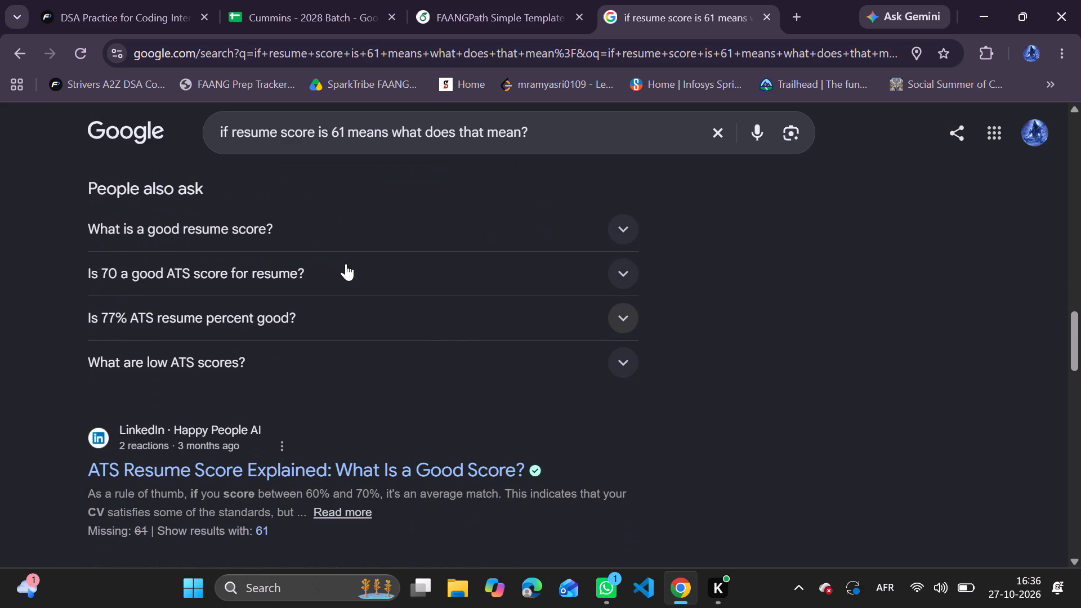
click(345, 263)
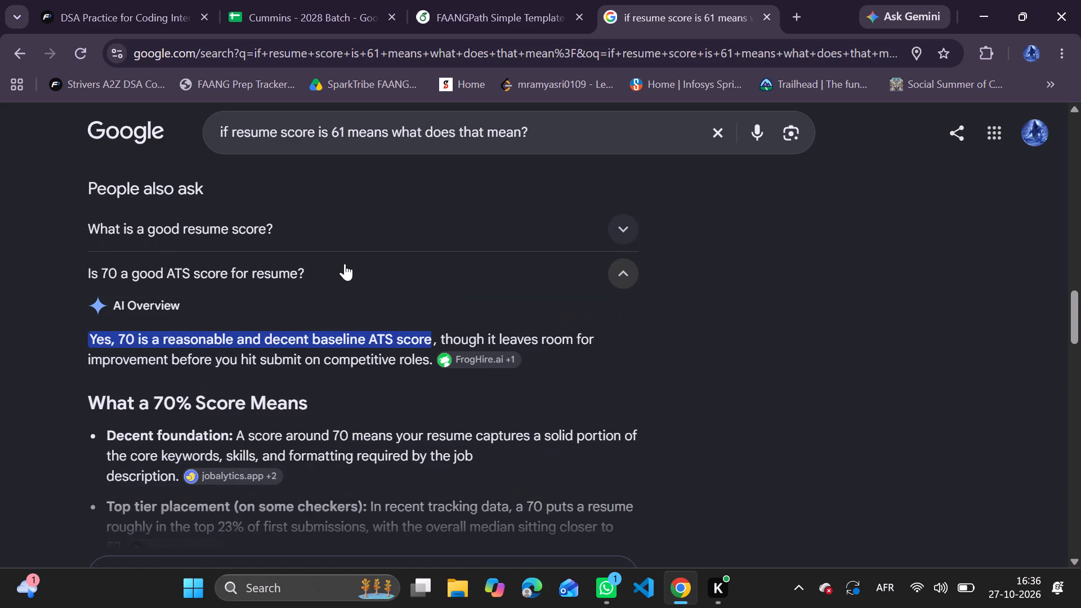
click(345, 263)
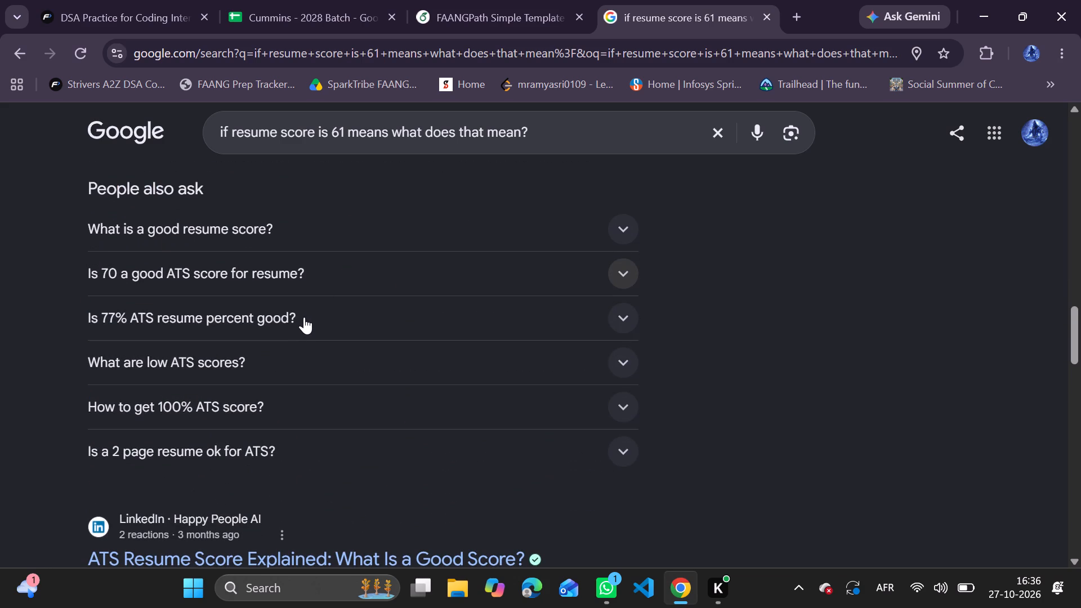
click(302, 318)
scroll(302, 318, down, 1)
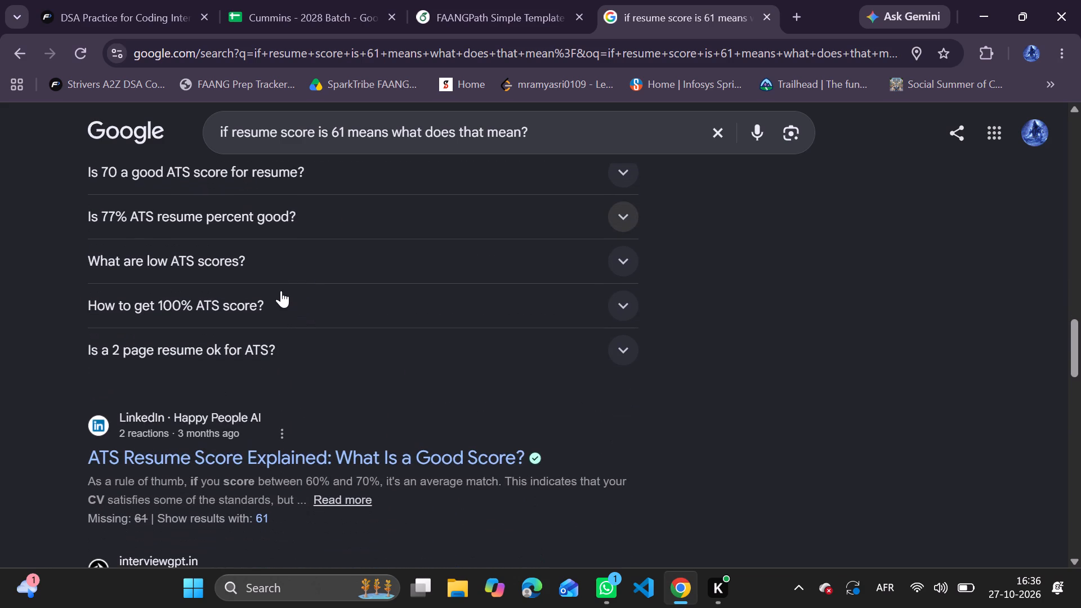
click(266, 294)
click(254, 304)
click(622, 311)
click(911, 572)
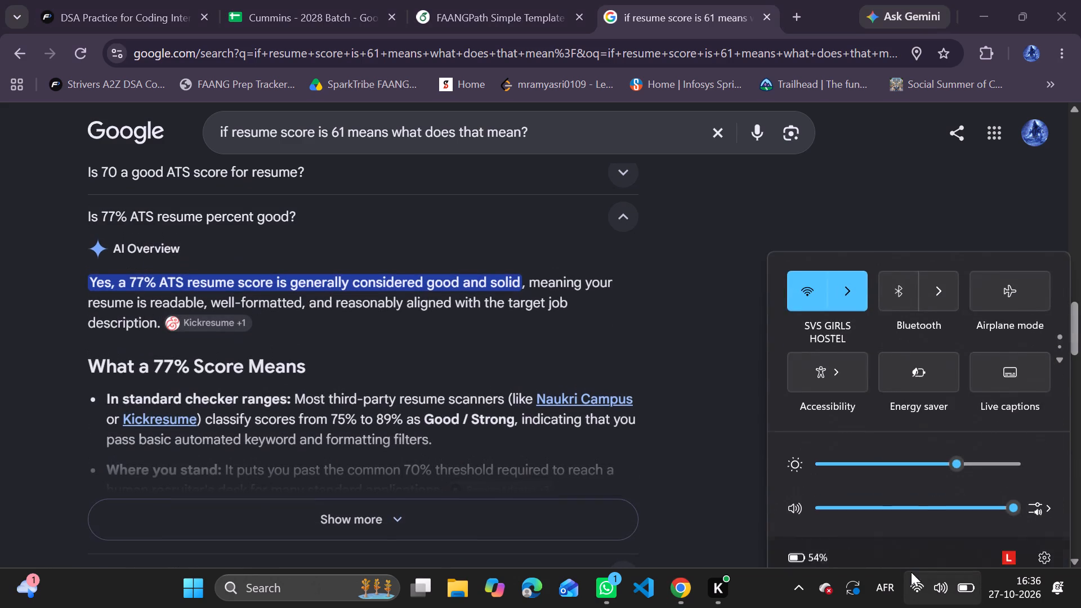
click(675, 337)
scroll(675, 337, down, 5)
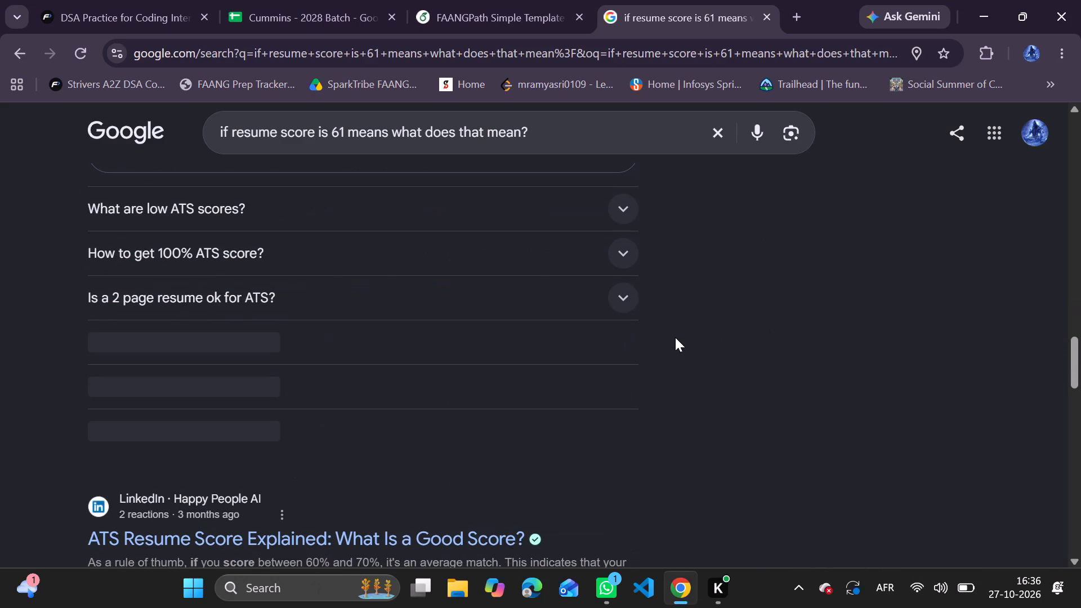
scroll(675, 337, up, 4)
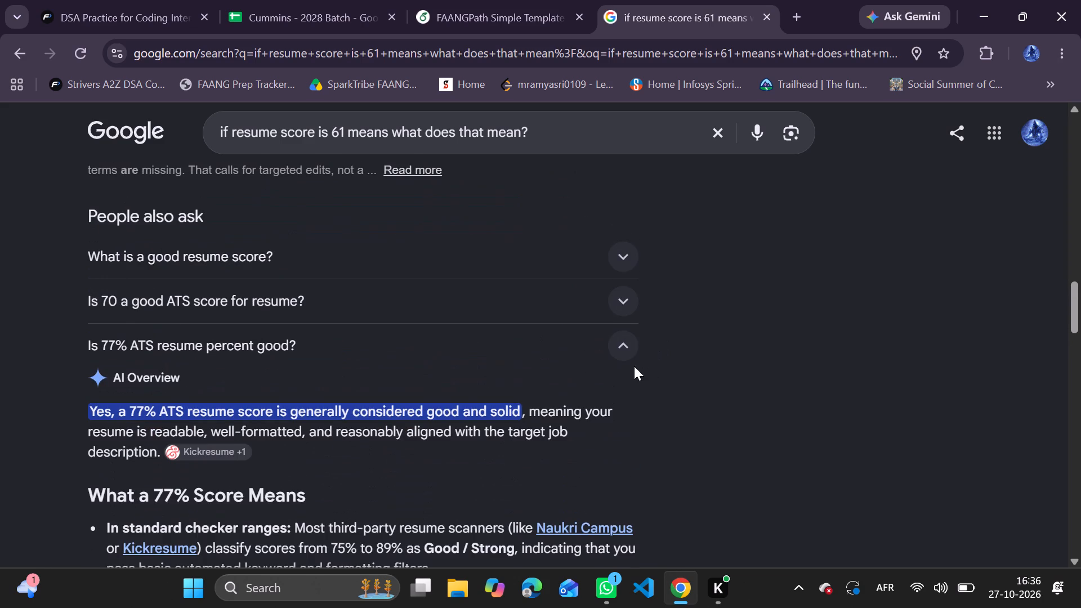
click(627, 344)
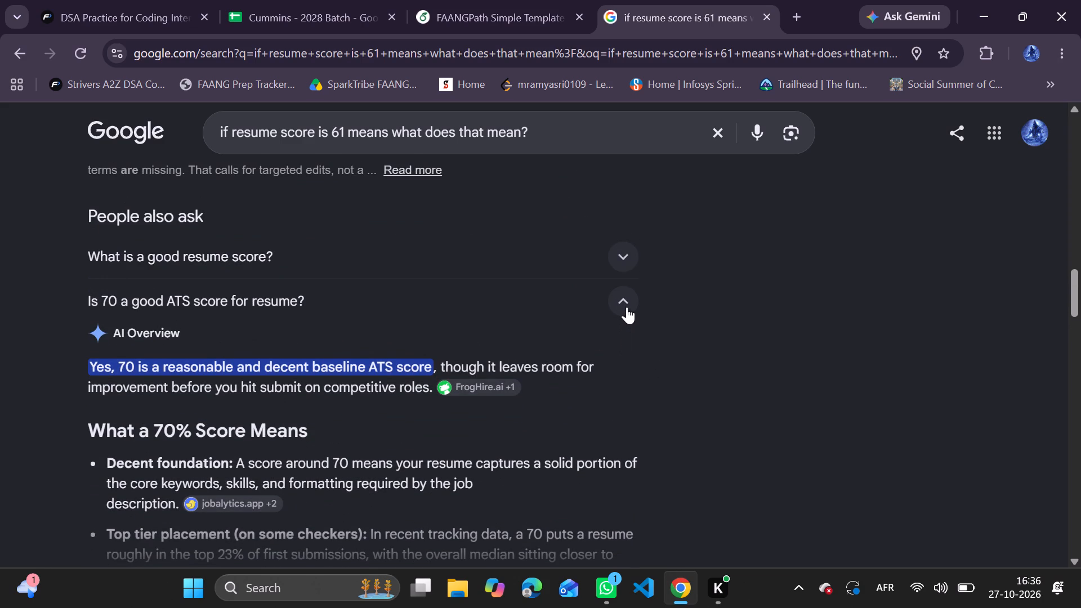
click(626, 301)
Glance at the certifications in the Overleaf resume and return to the Google search results.
click(495, 0)
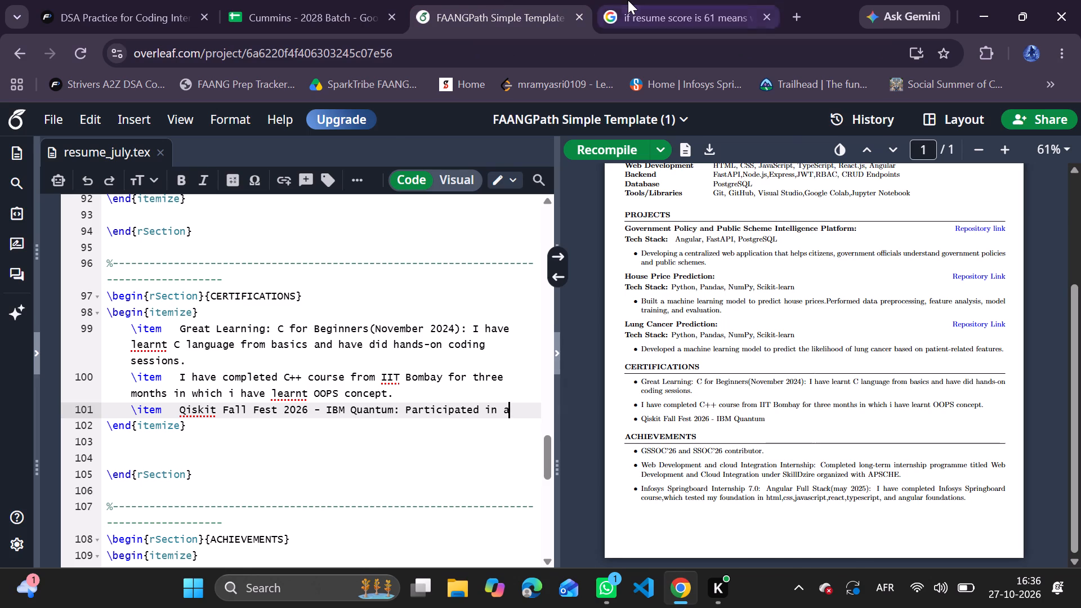
click(628, 0)
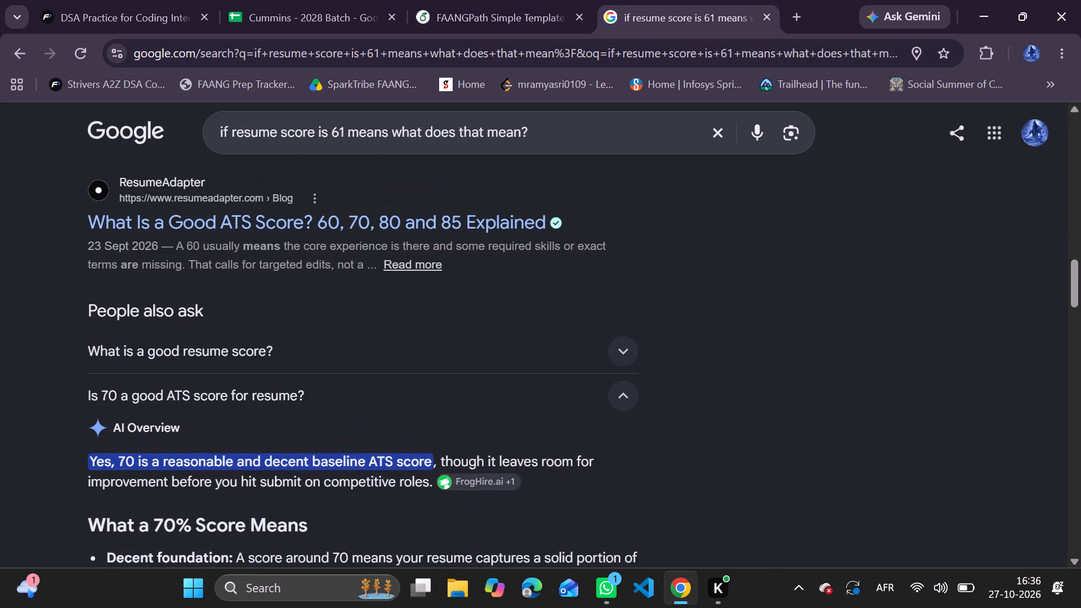
Read the answer on how to get a 100% ATS score, skim the remaining questions and results, and close the search.
click(619, 392)
scroll(619, 392, down, 4)
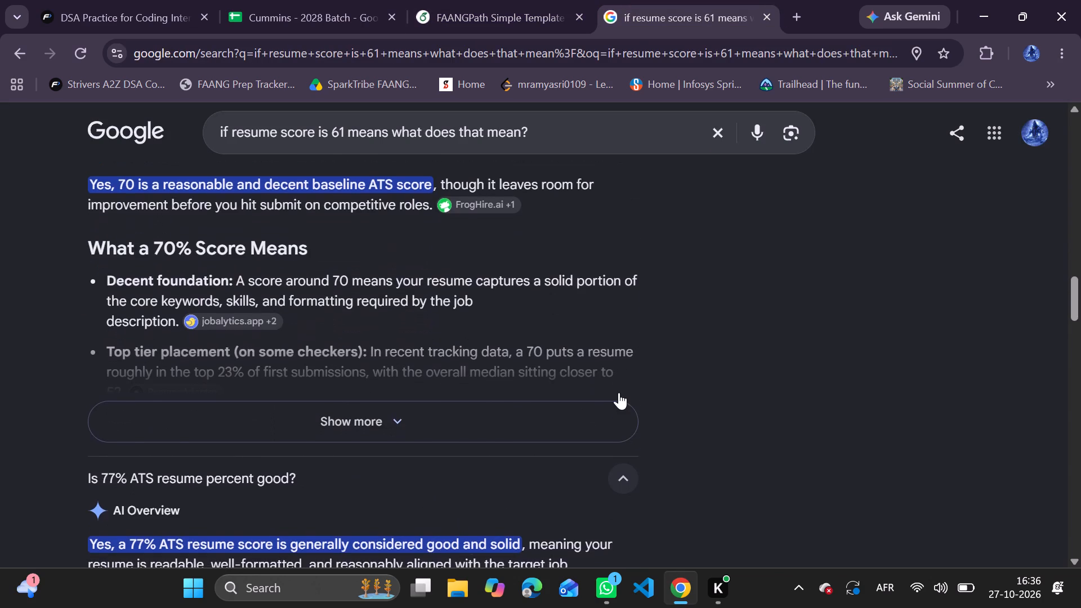
scroll(619, 392, down, 9)
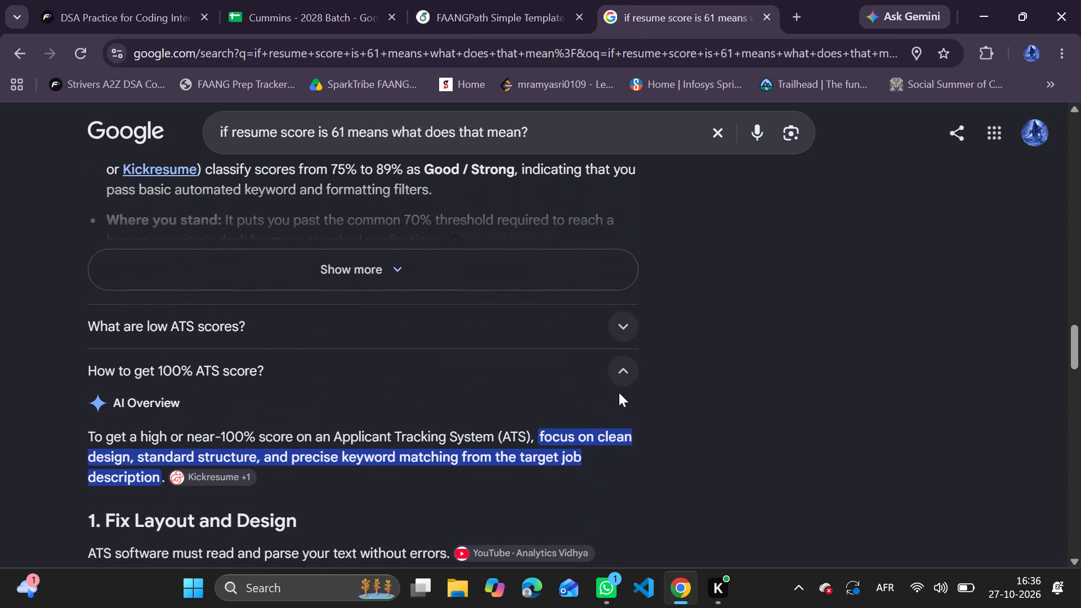
scroll(619, 392, down, 3)
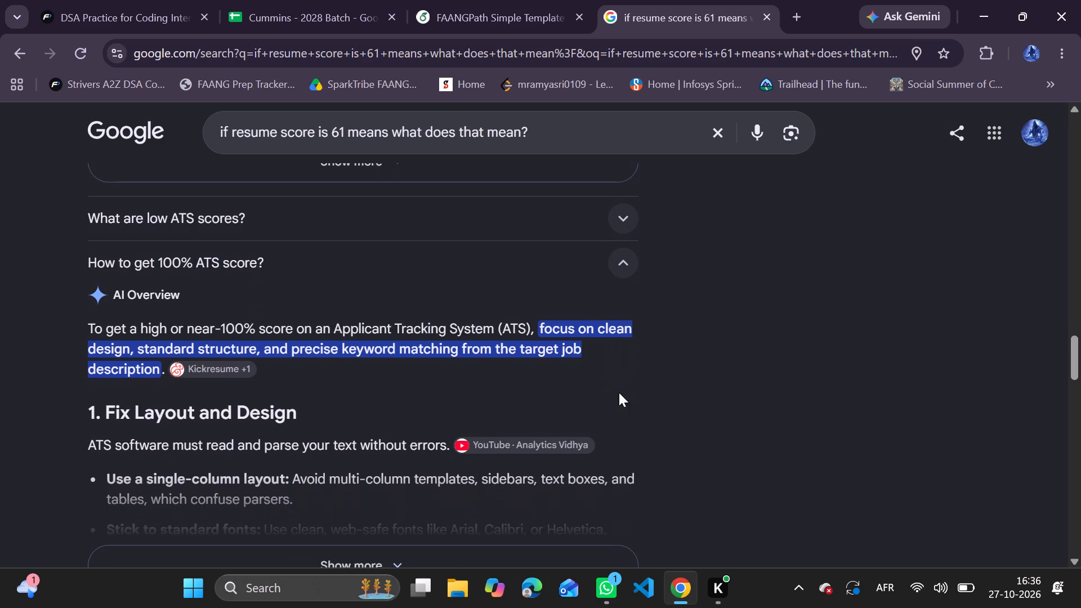
scroll(619, 392, down, 1)
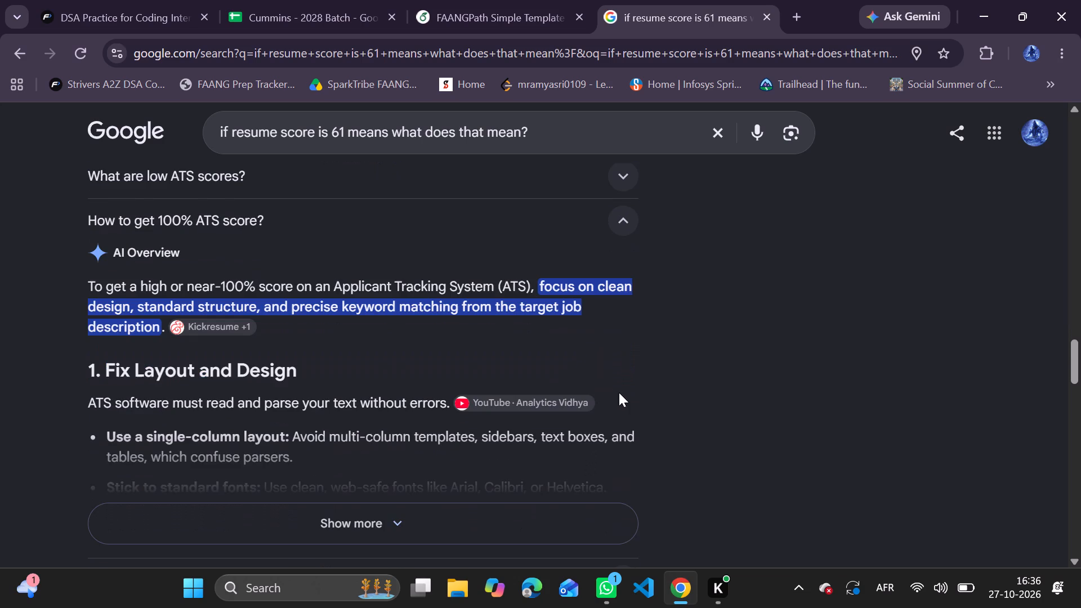
scroll(619, 392, down, 2)
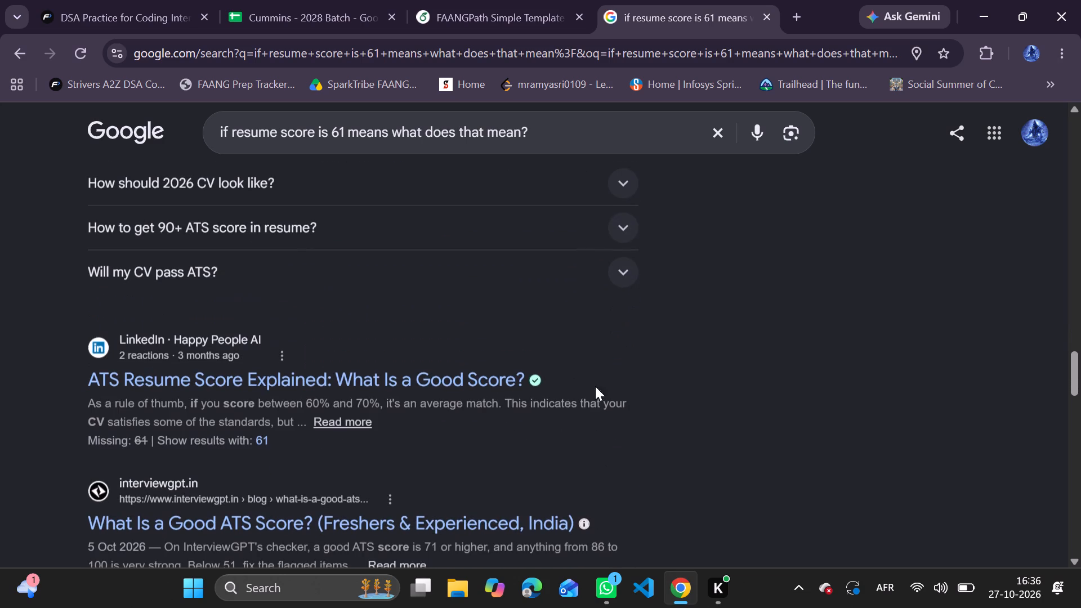
scroll(502, 394, up, 3)
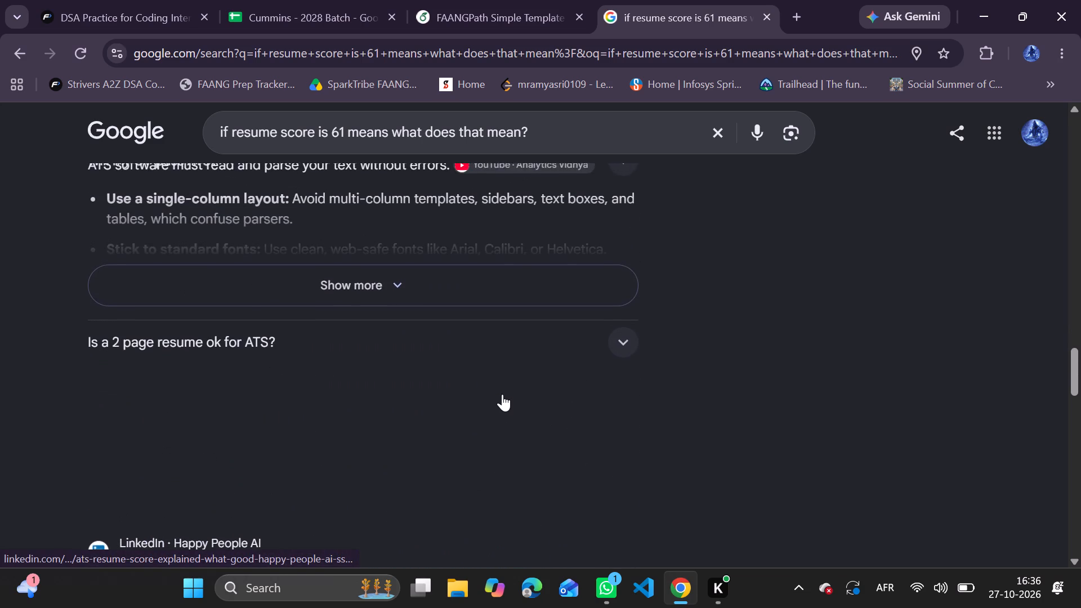
scroll(502, 394, up, 1)
click(471, 339)
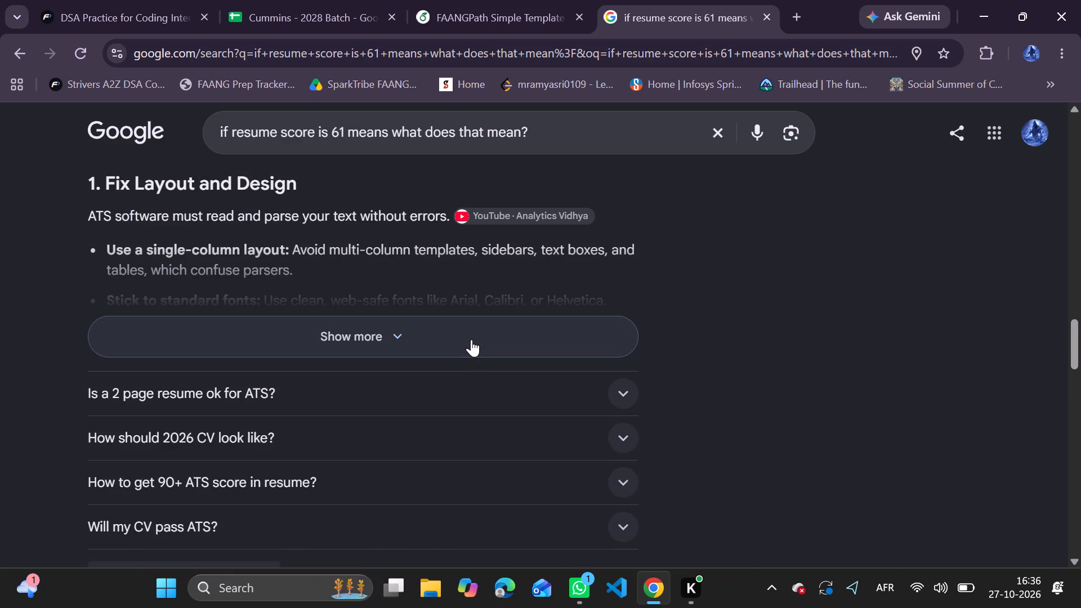
scroll(471, 339, down, 3)
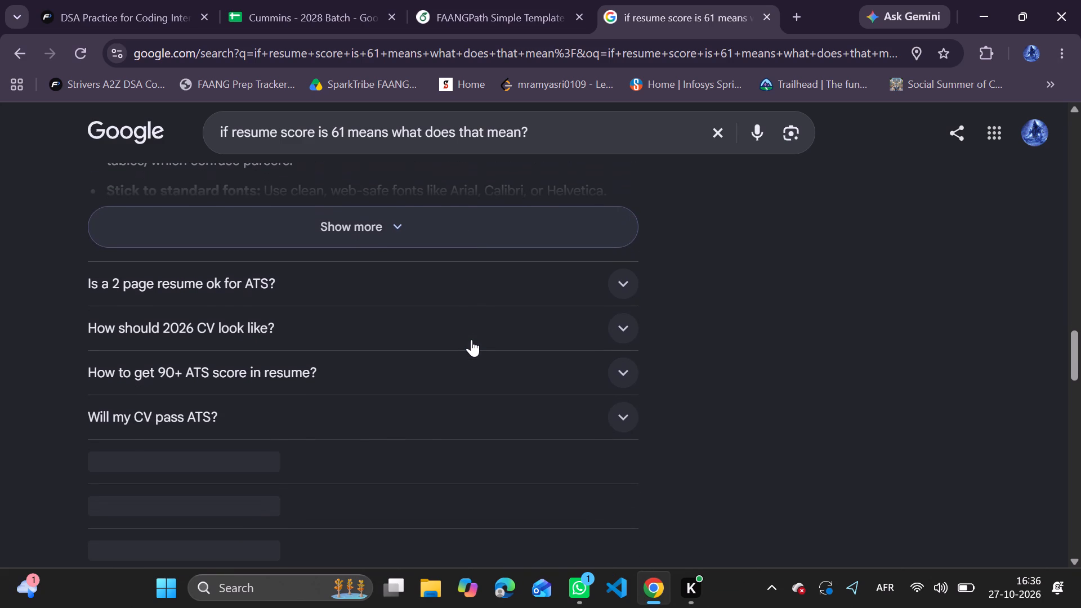
scroll(471, 339, down, 3)
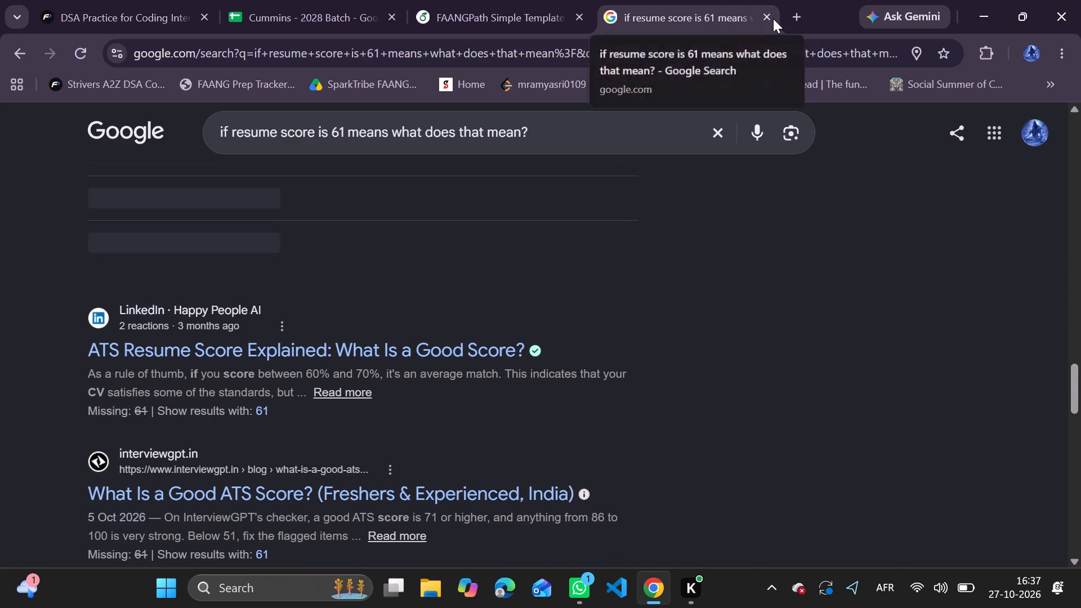
click(773, 19)
click(768, 20)
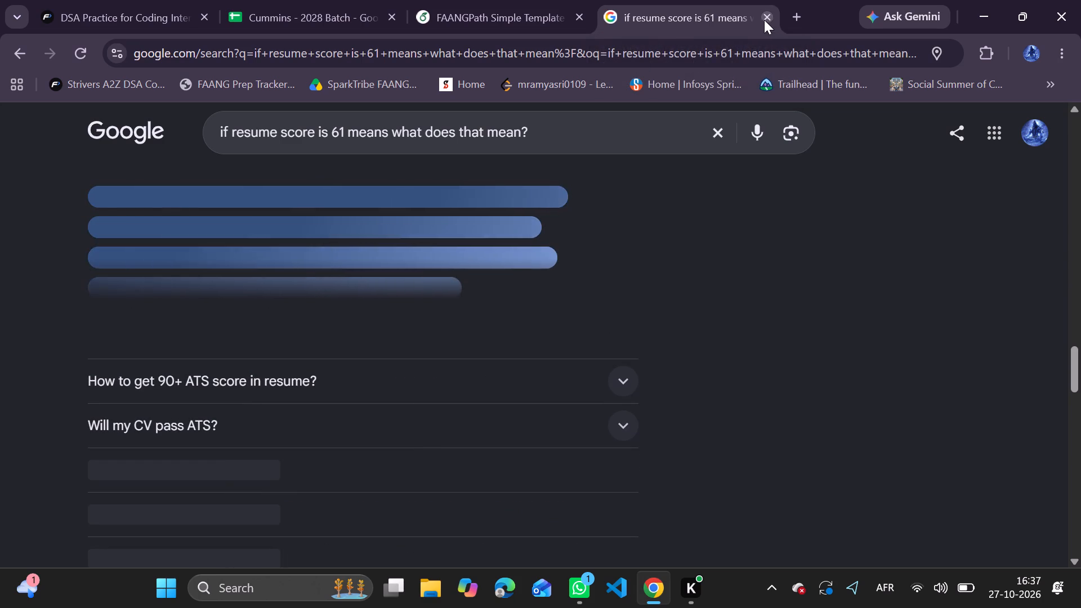
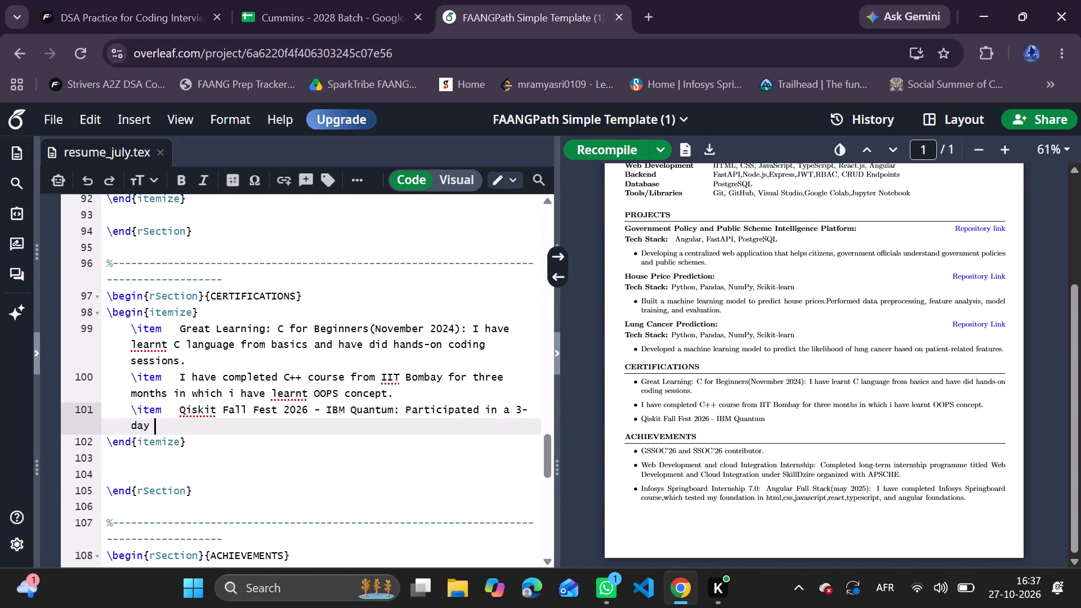
Finish the Qiskit Fall Fest certification's first sentence with "quantum computing event focused on Qiskit ecosystem.".
text(quantum)
key(space)
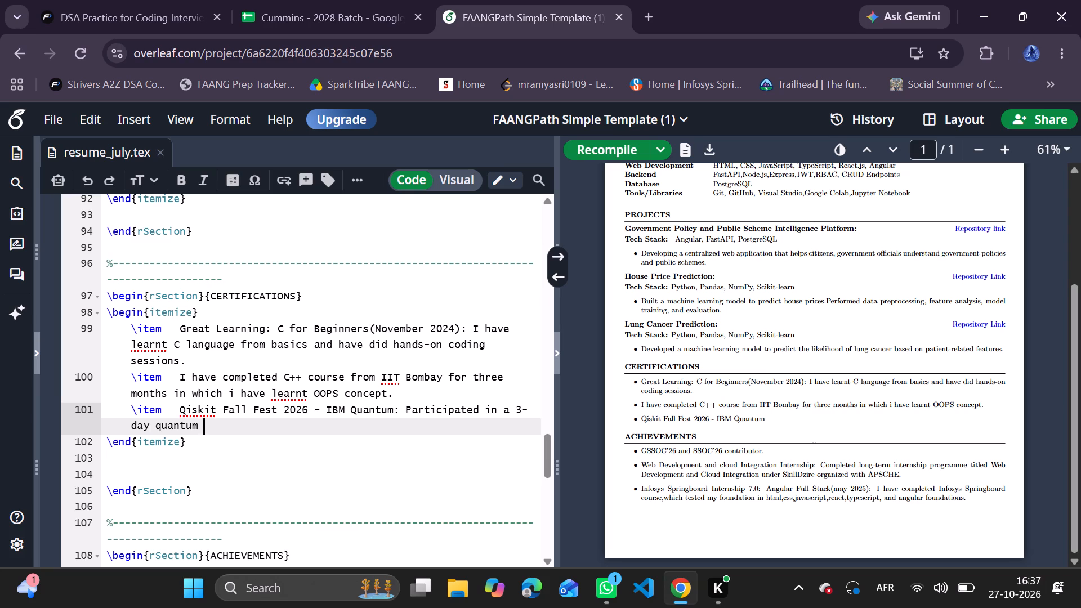
text(computing)
key(space)
key(e)
key(BackSpace)
text(ee)
key(BackSpace)
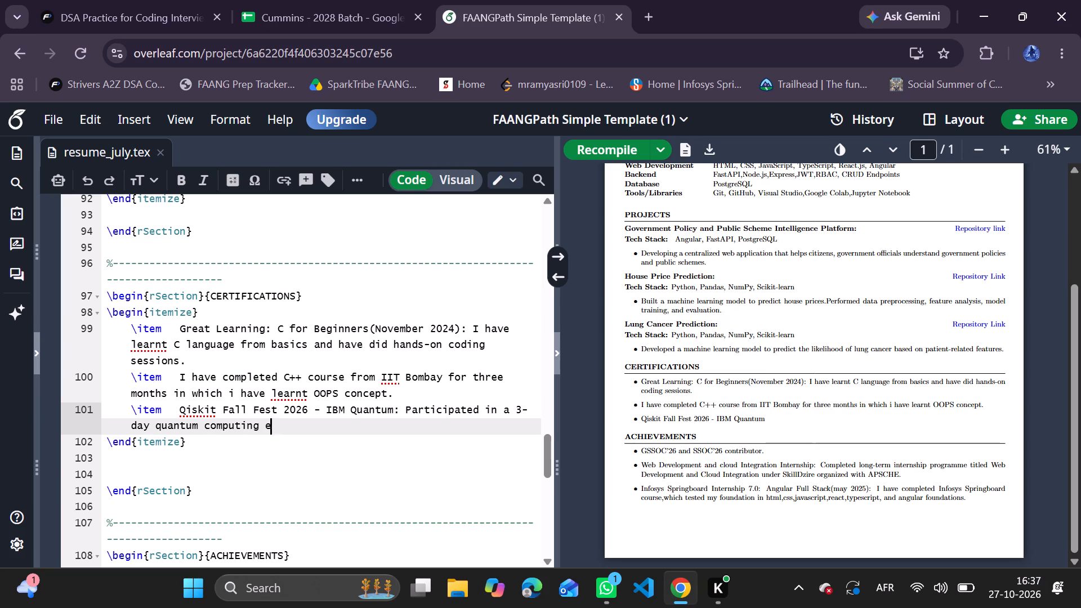
text(vent)
key(space)
text(focud)
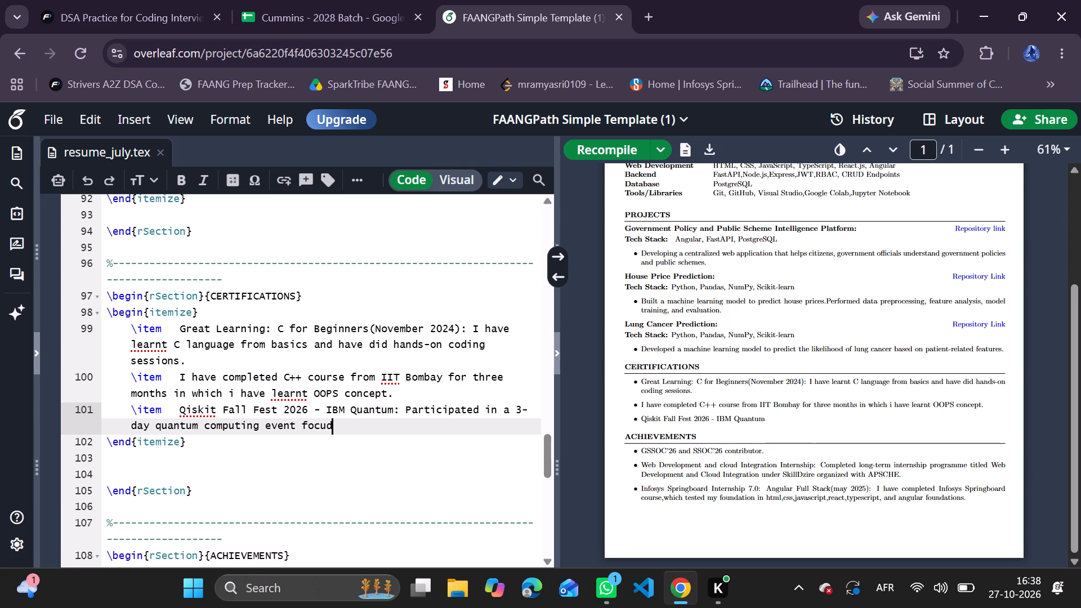
key(BackSpace)
text(se)
key(space)
key(BackSpace)
text(d on)
key(space)
text(Qiskit)
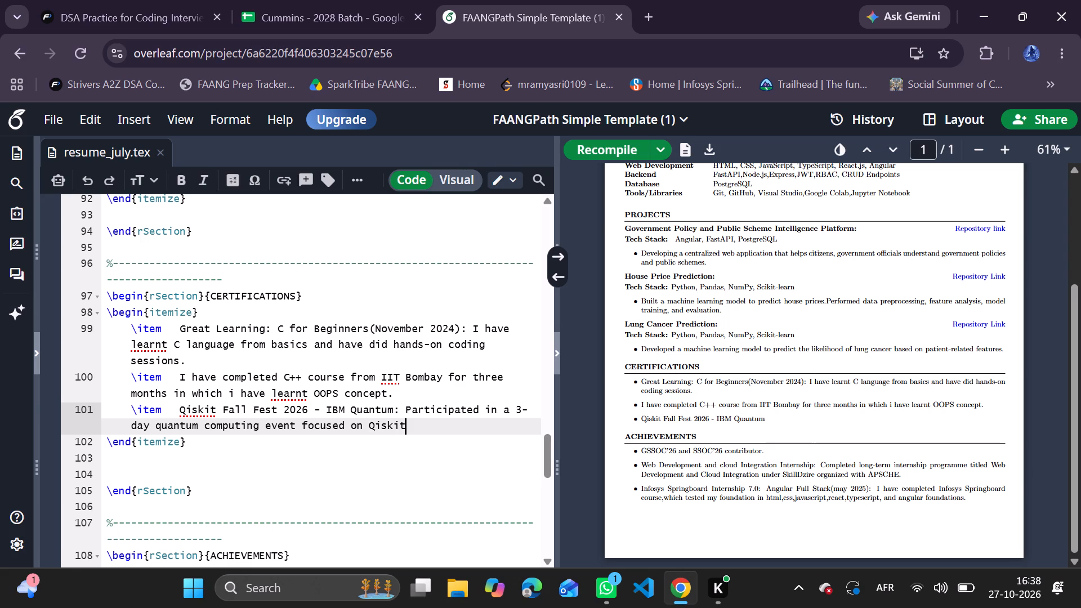
key(space)
text(ecosyste,)
key(BackSpace)
text(m.)
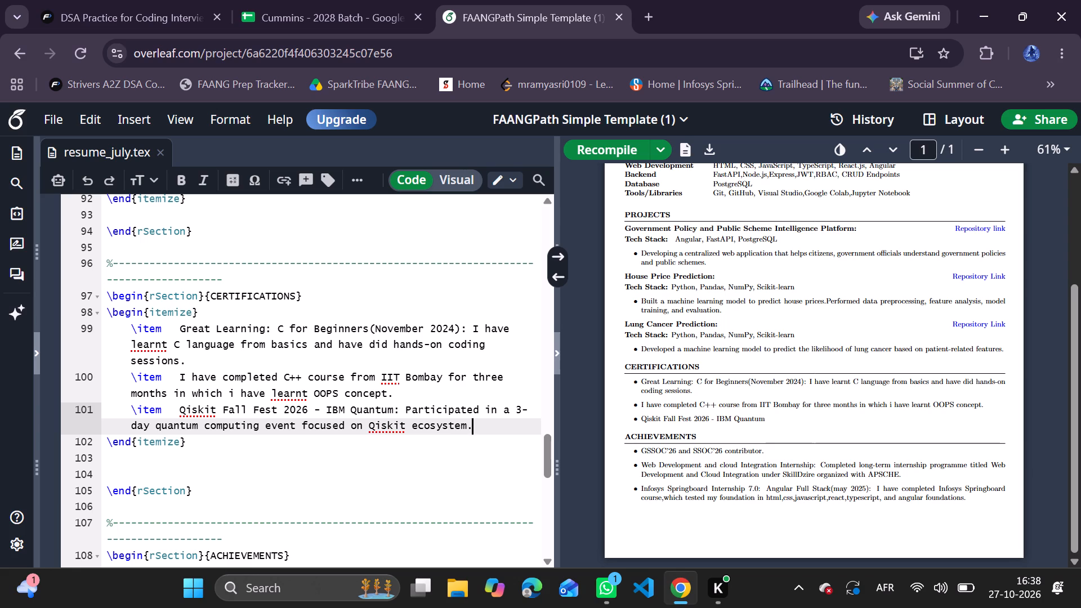
Append "And gained exposure to quantum computing concepts and the Qiskit framework." to the Qiskit Fall Fest certification.
text(And ganined)
key(space)
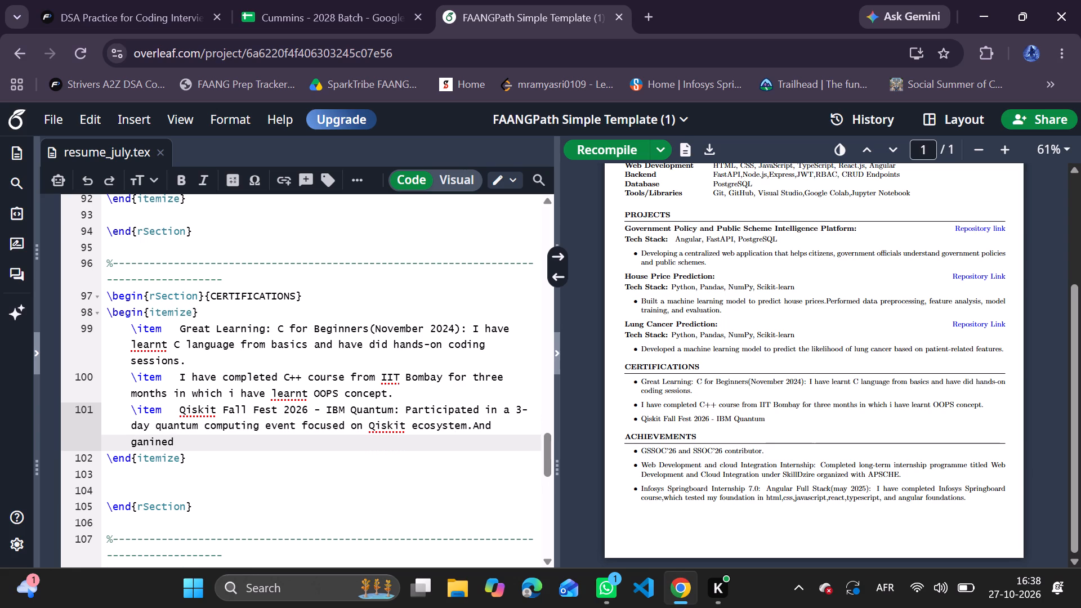
key(BackSpace)
key(BackSpace)
key(BackSpace)
key(BackSpace)
key(BackSpace)
key(BackSpace)
text(ined)
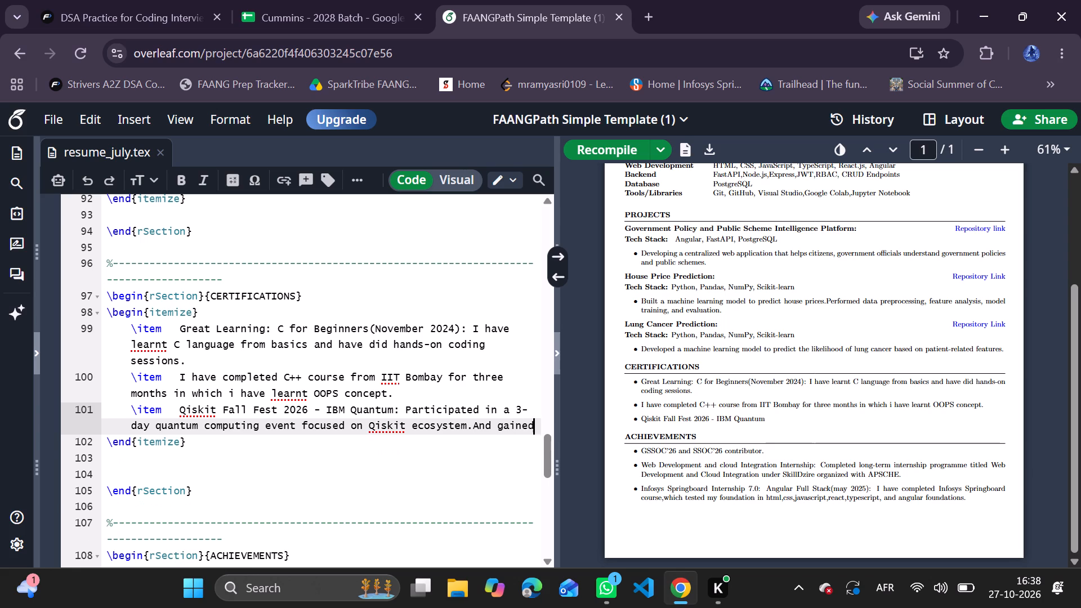
key(space)
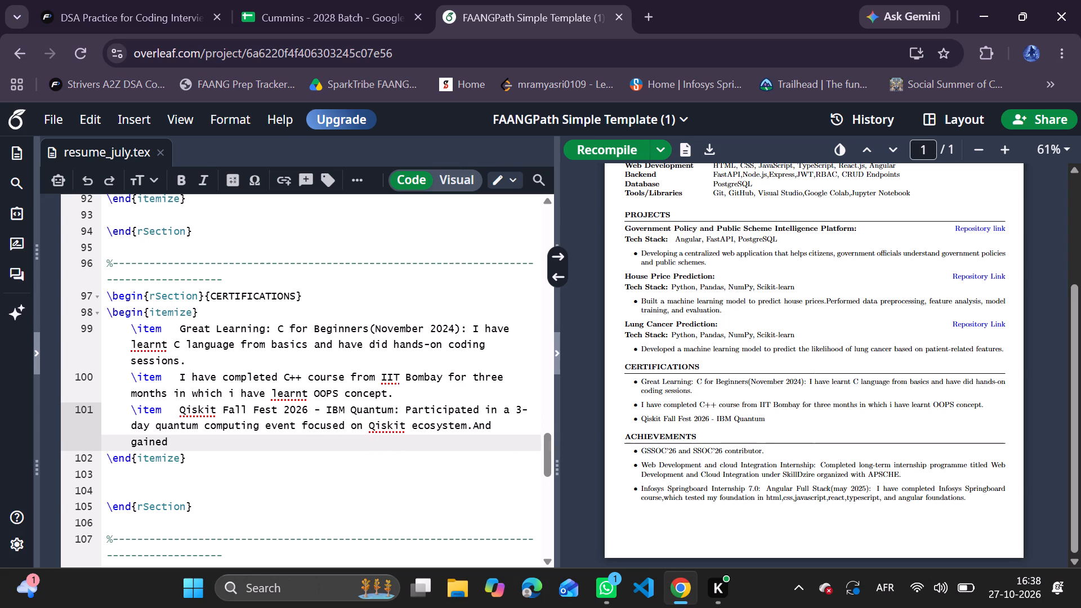
text(exposur)
key(space)
key(BackSpace)
text(e t)
text(o)
key(space)
text(quan)
key(BackSpace)
text(ntum)
key(space)
text(computing)
key(space)
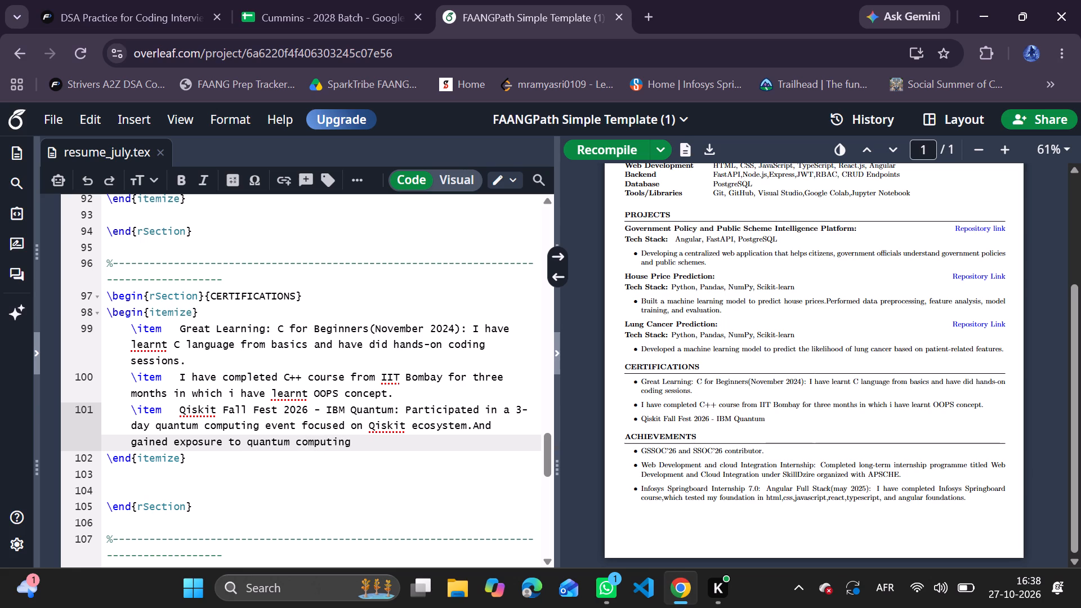
text(coc)
key(BackSpace)
text(ncepts and the)
key(space)
text(Qiskit)
key(space)
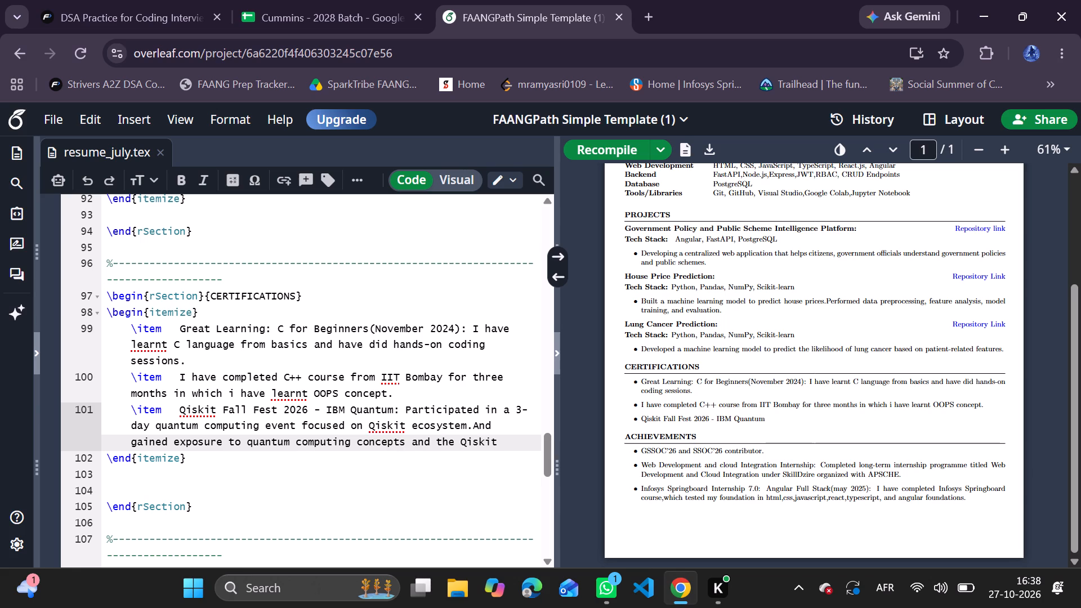
text(fra)
text(mework)
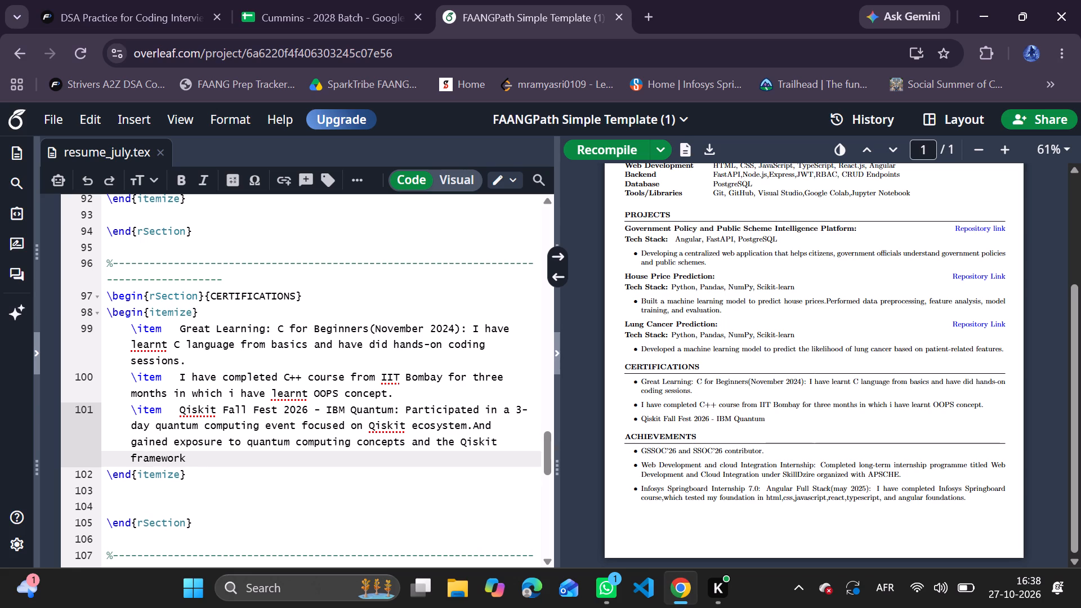
key(comma)
key(BackSpace)
key(period)
Recompile the resume to update the PDF preview with the expanded Qiskit certification.
click(617, 148)
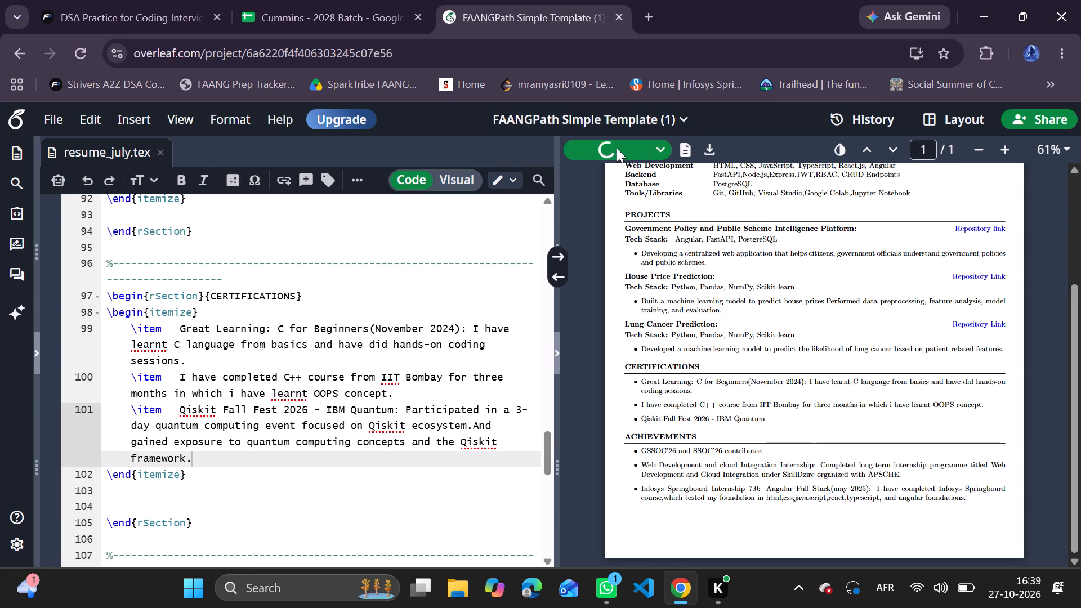
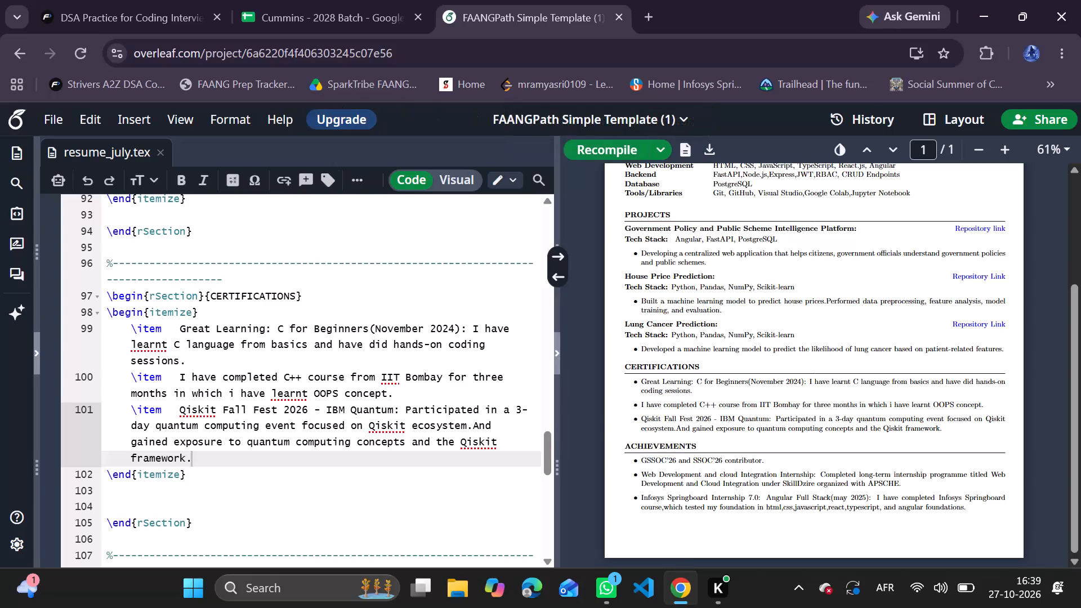
Insert the title "C++ Programming Certification - IITB:" at the start of the C++ course item under Certifications.
click(178, 377)
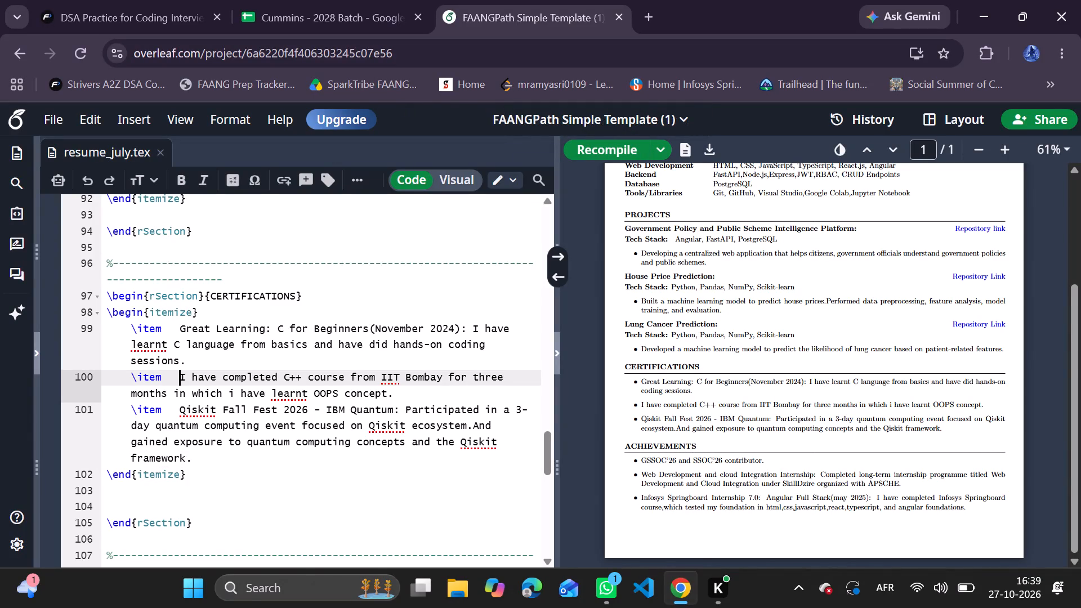
key(shift+c)
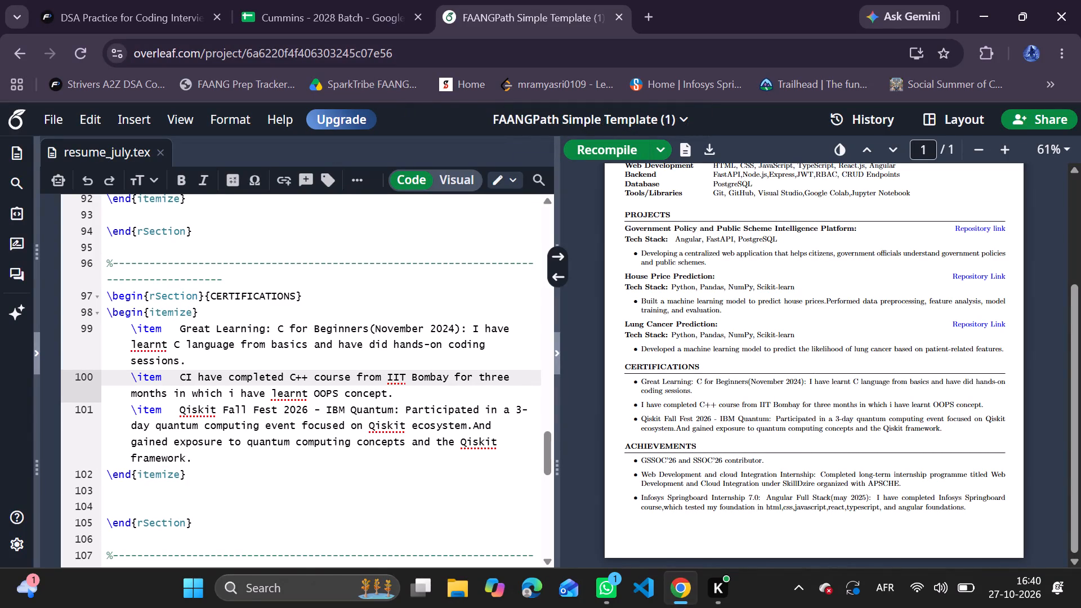
text(++)
key(space)
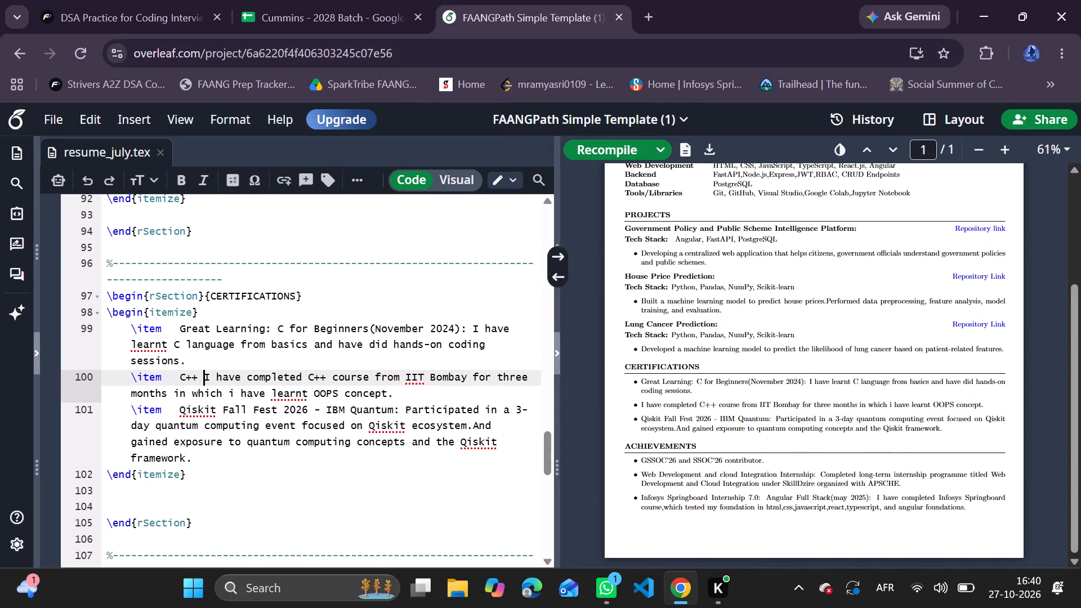
text(Progr)
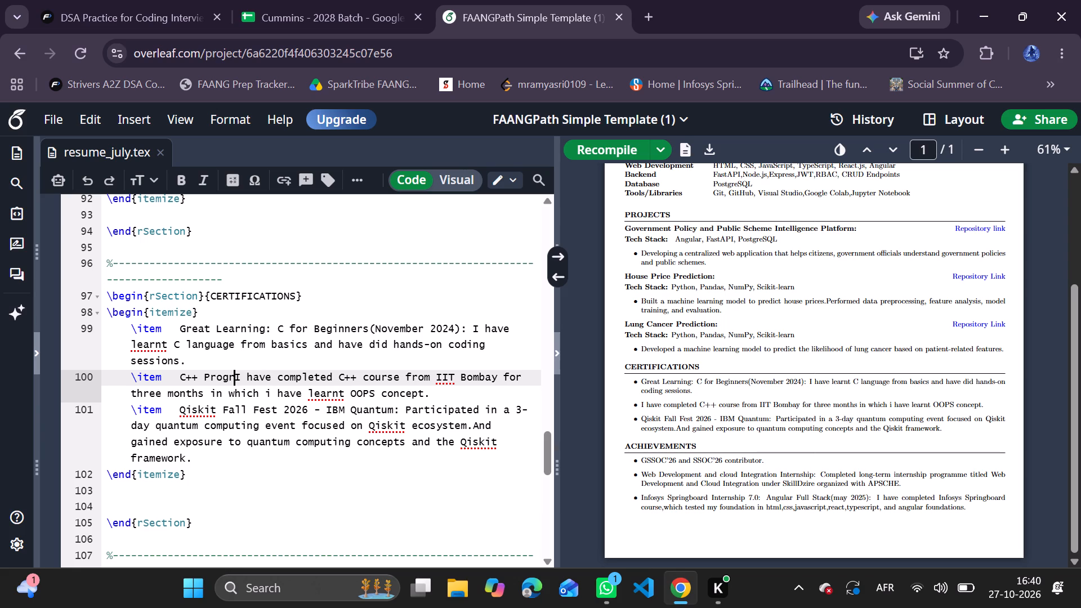
text(amming)
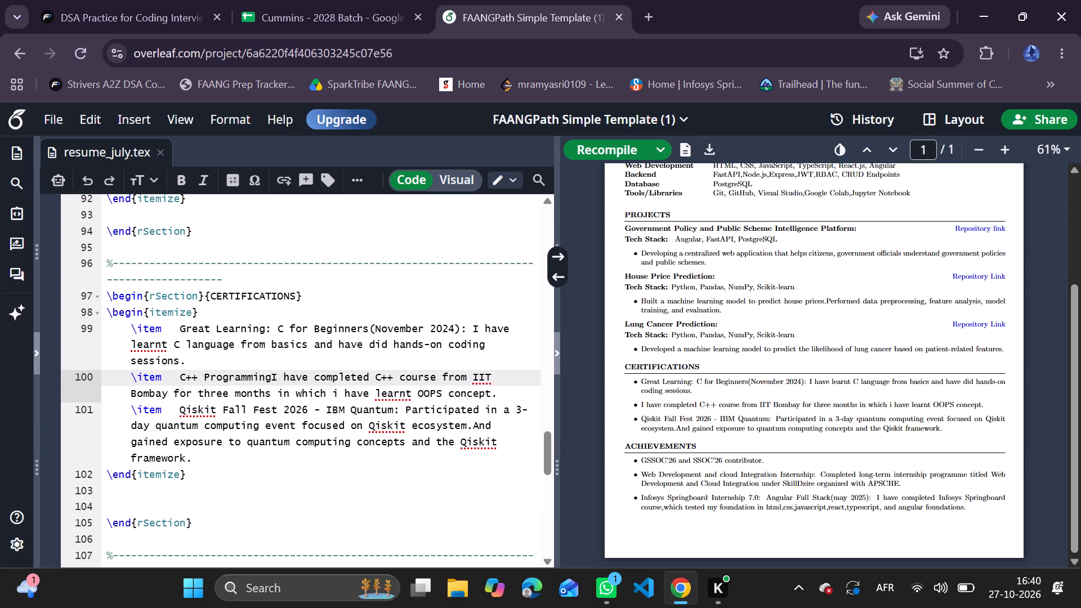
key(space)
text(Ceri)
key(BackSpace)
key(t)
text(ificatin)
key(BackSpace)
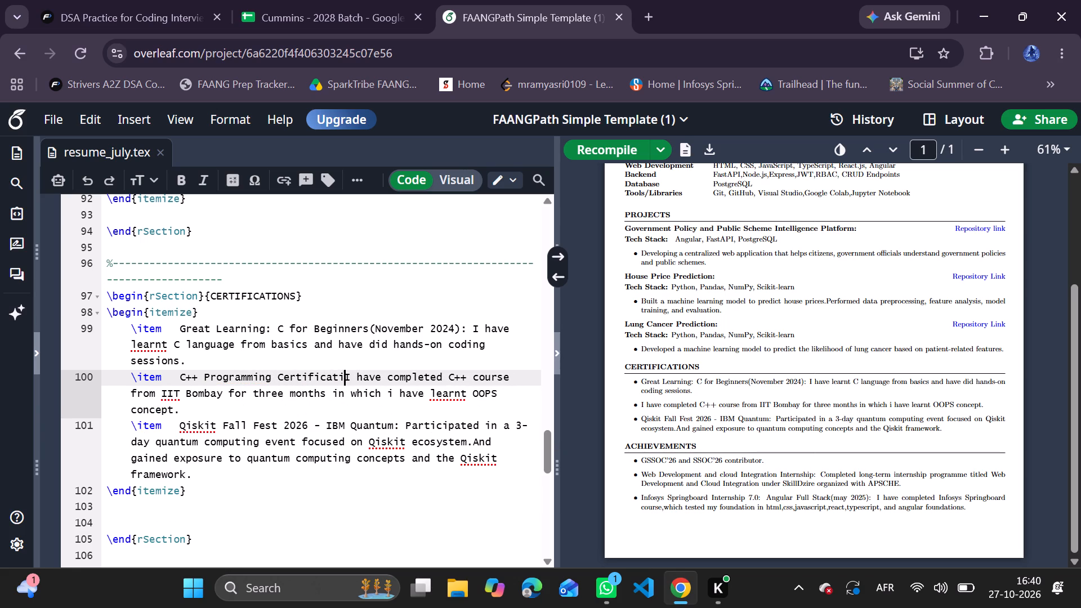
text(on)
key(space)
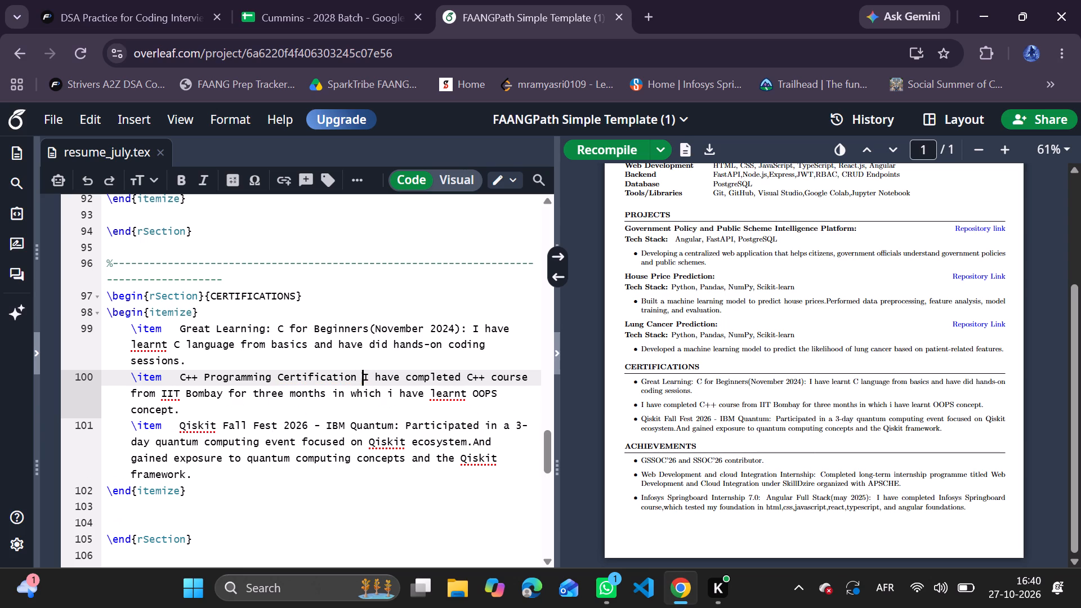
text(-)
key(space)
text(IITB)
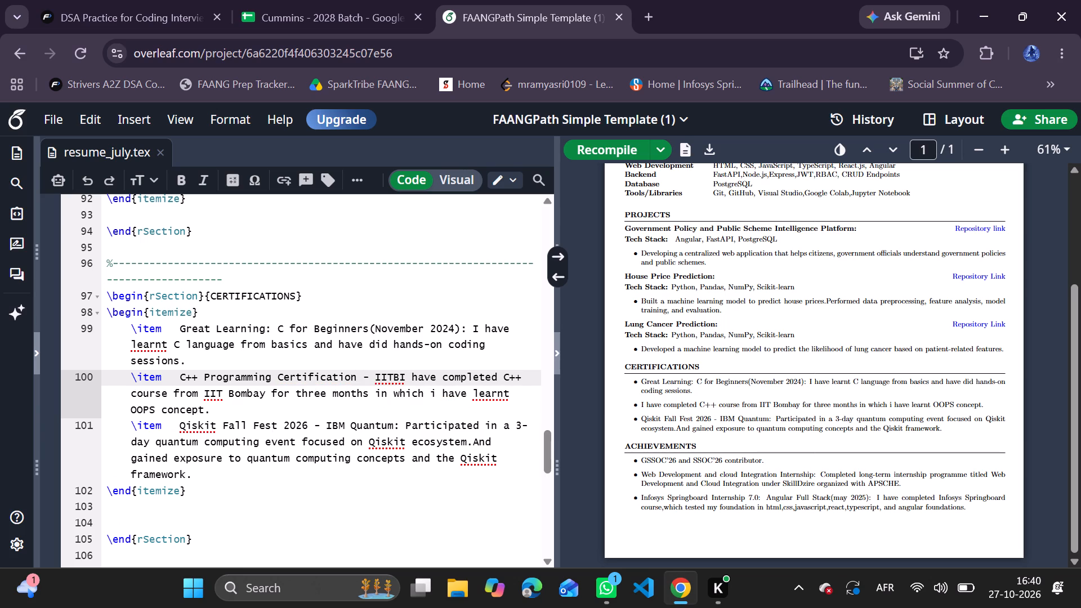
text(:)
key(space)
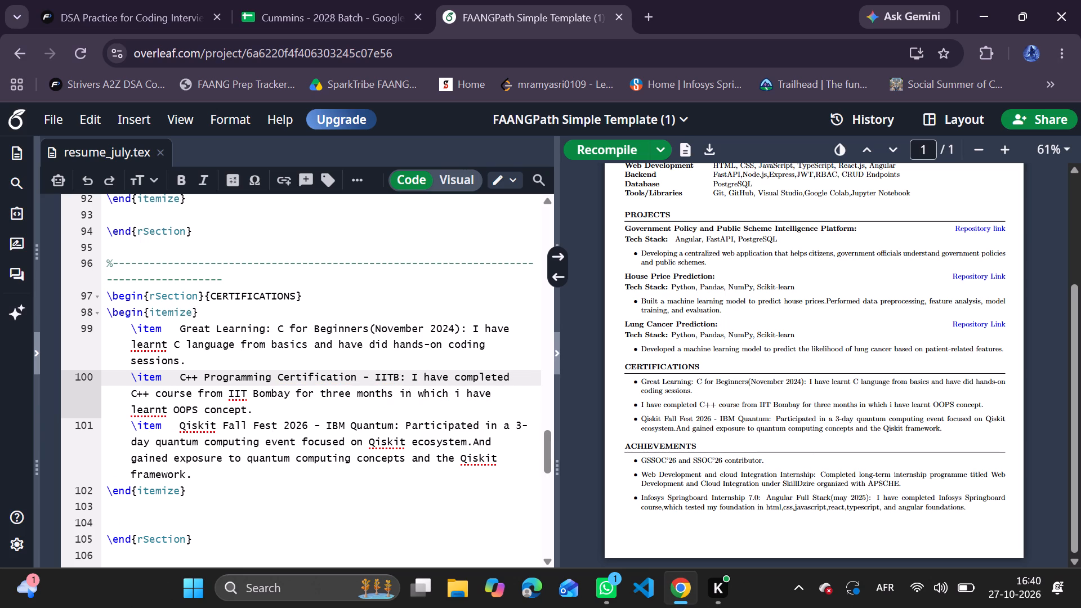
Drop the pronoun "I" from the C++ certification description so it begins with "Have completed".
key(Right)
key(Right)
key(Right)
key(Right)
key(Left)
key(BackSpace)
key(BackSpace)
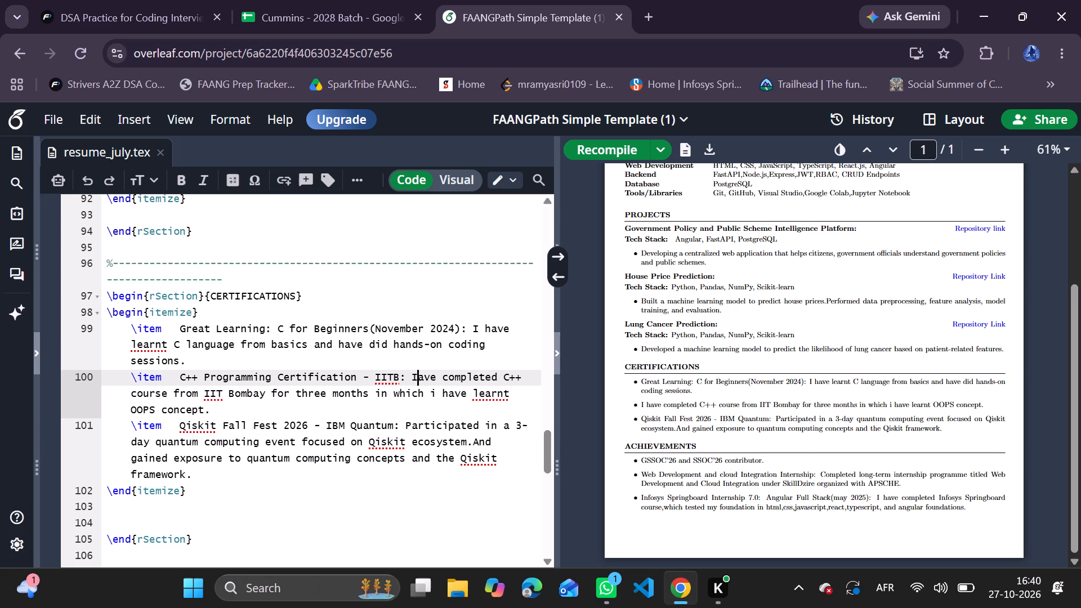
key(BackSpace)
key(shift+h)
Recompile the resume to update the PDF preview with the titled C++ certification.
click(619, 144)
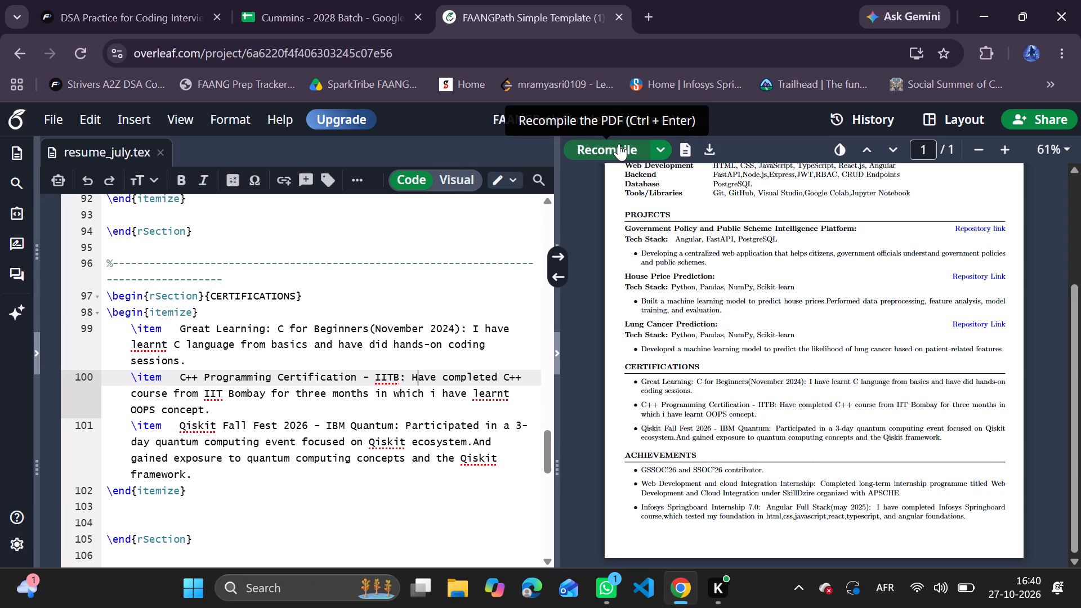
click(619, 144)
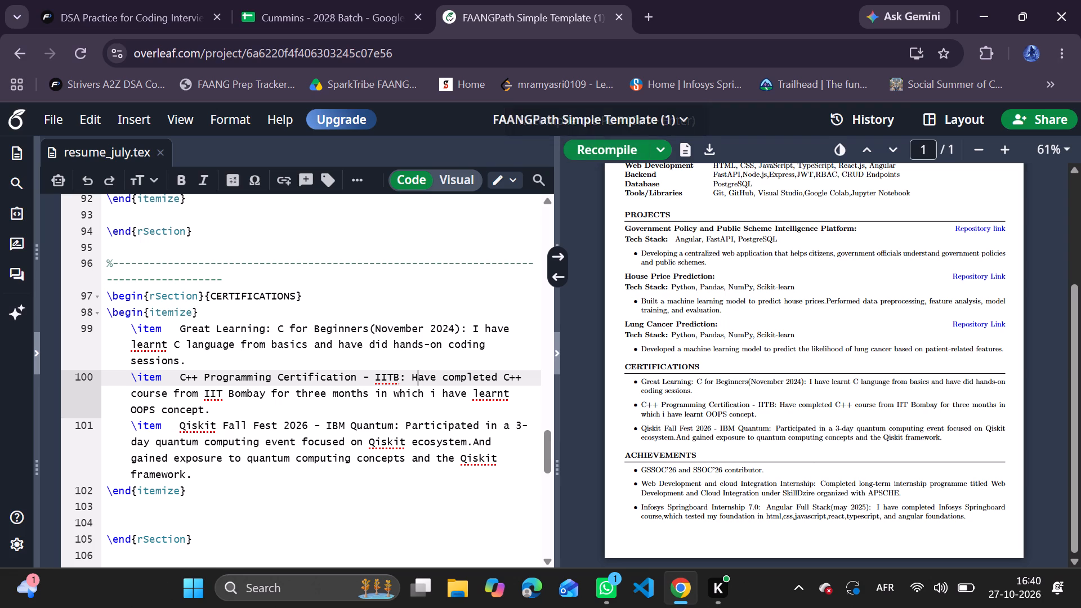
Replace "from" before "IIT Bombay" with "offered through" in the C++ certification.
drag(174, 390, 207, 391)
key(BackSpace)
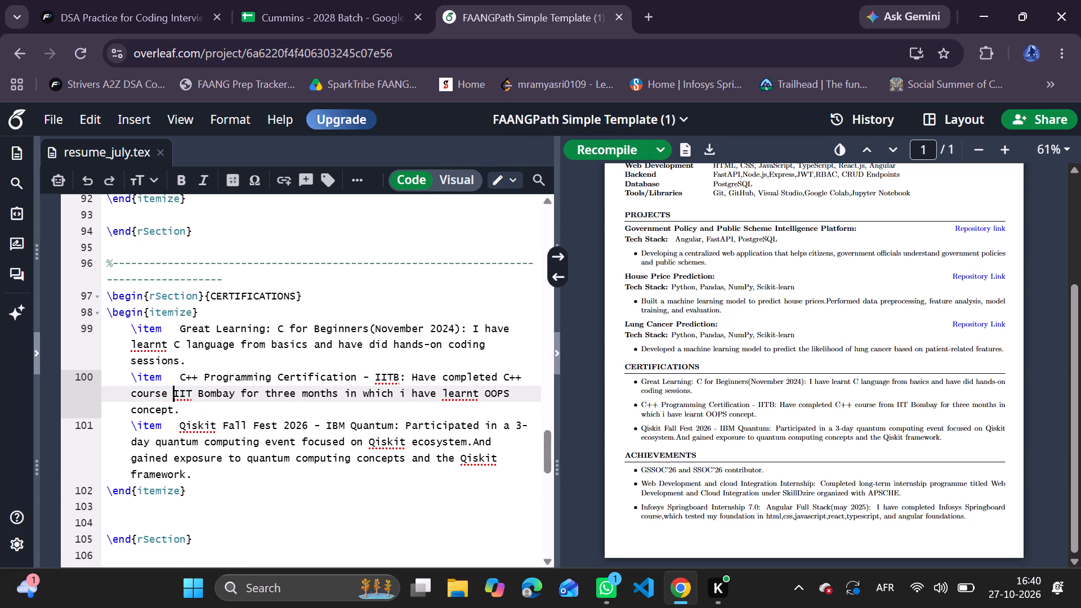
text(offered)
key(space)
text(through)
key(space)
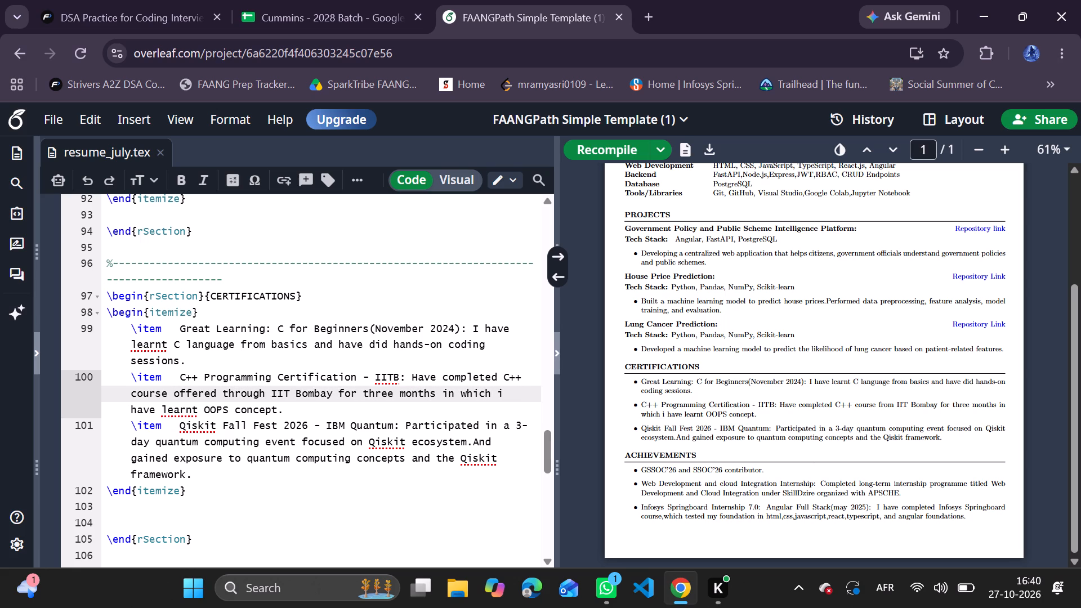
Delete the word "in" before "which i have" in the C++ certification.
key(Right)
key(Right)
key(Right)
key(Right)
key(Right)
key(Right)
key(Right)
key(Right)
key(Right)
key(Right)
key(Right)
click(461, 396)
key(BackSpace)
key(BackSpace)
key(BackSpace)
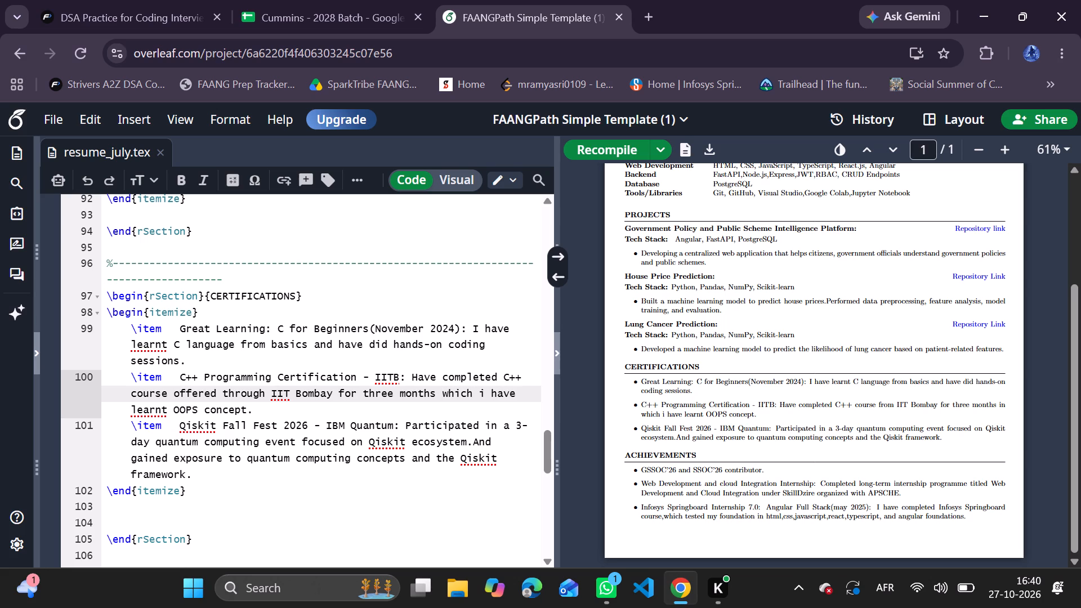
Insert "strengthened my problem-solving skills and" before "learnt OOPS concept" in the C++ certification.
click(515, 394)
key(space)
text(st)
text(re)
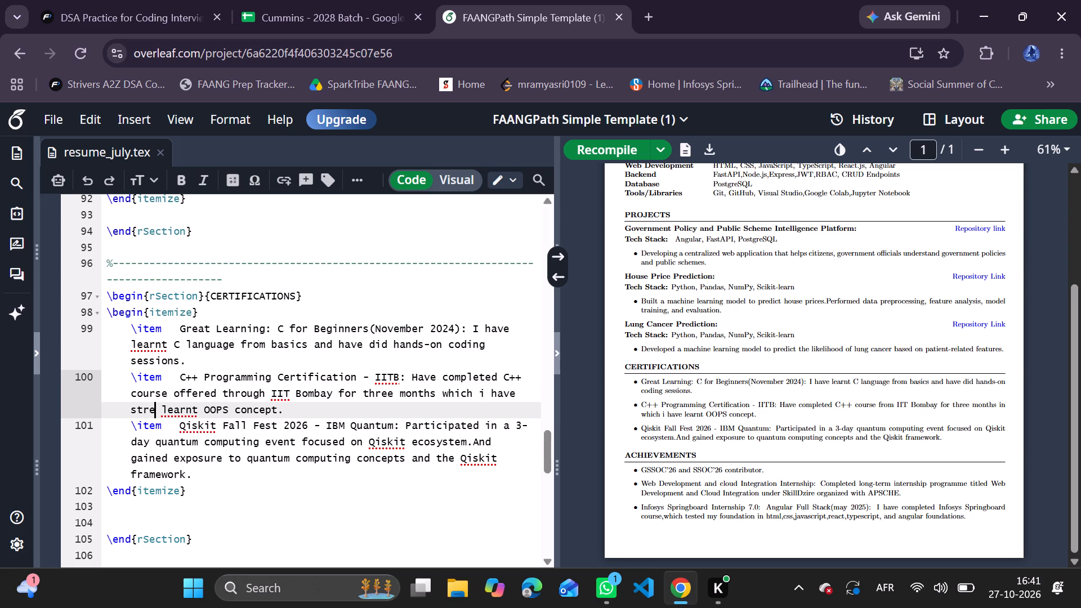
text(ngthened)
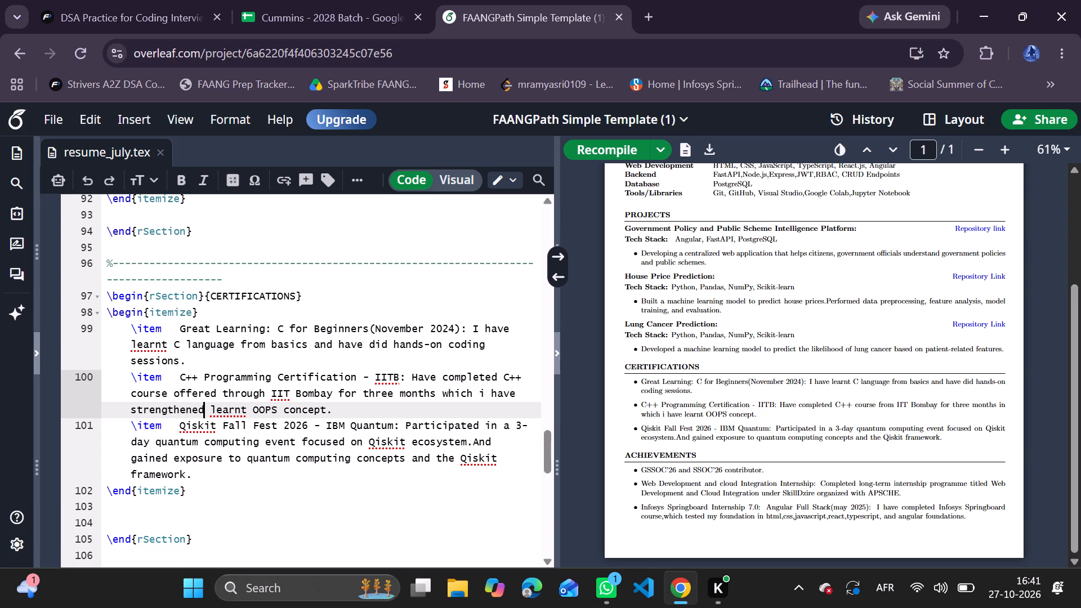
key(space)
text(my problem)
text(-solvng)
key(BackSpace)
key(BackSpace)
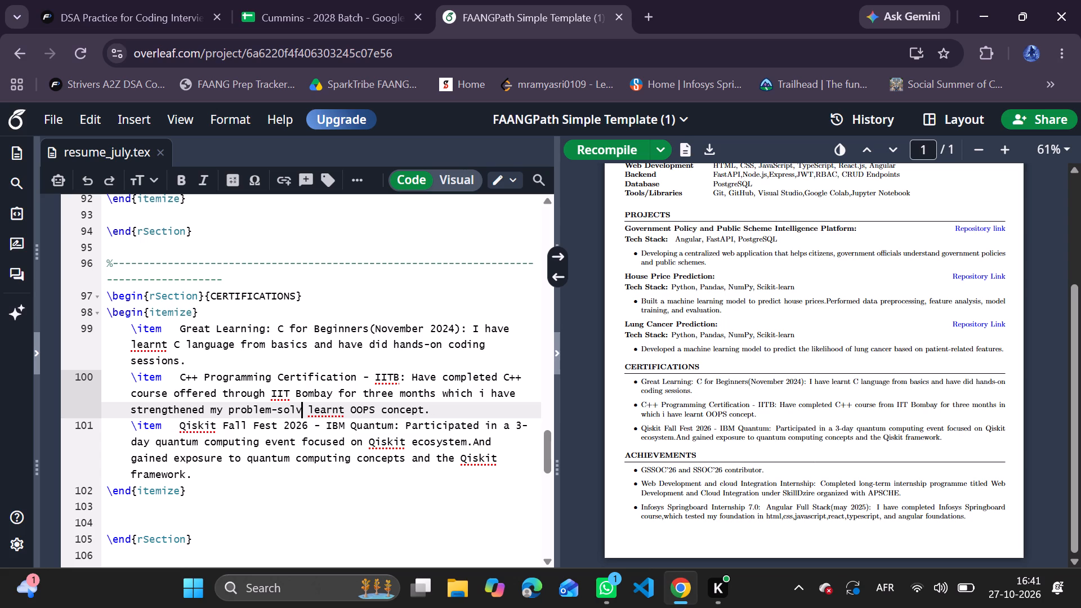
text(ing skills and)
key(space)
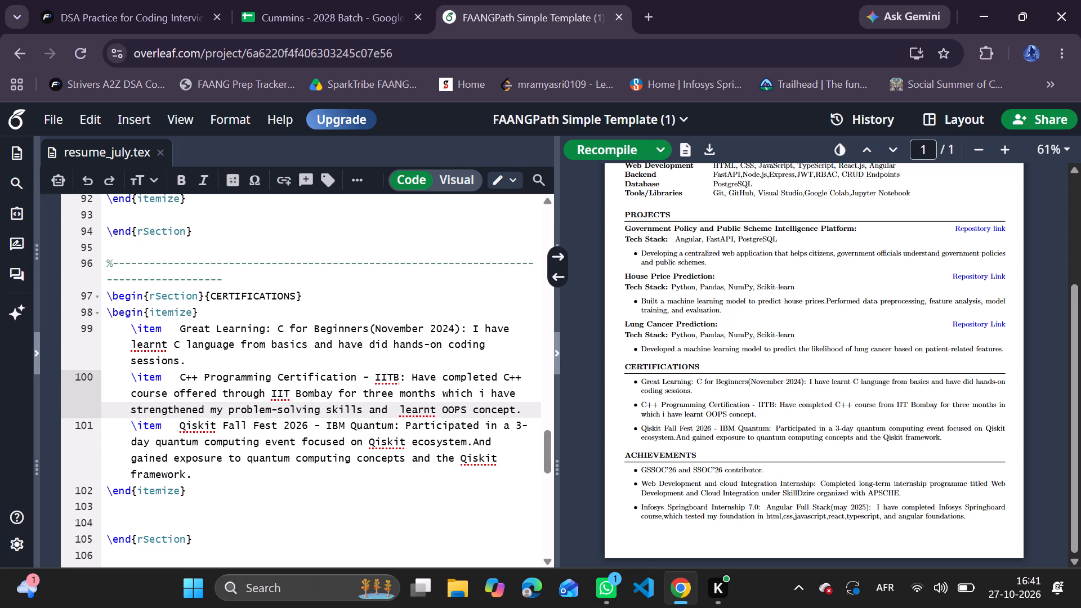
key(BackSpace)
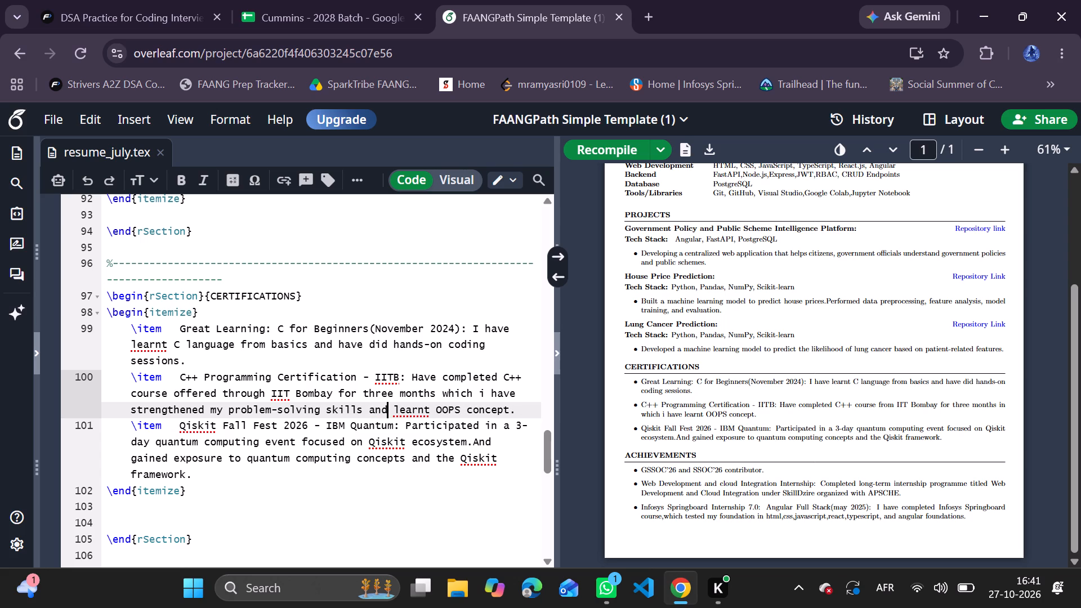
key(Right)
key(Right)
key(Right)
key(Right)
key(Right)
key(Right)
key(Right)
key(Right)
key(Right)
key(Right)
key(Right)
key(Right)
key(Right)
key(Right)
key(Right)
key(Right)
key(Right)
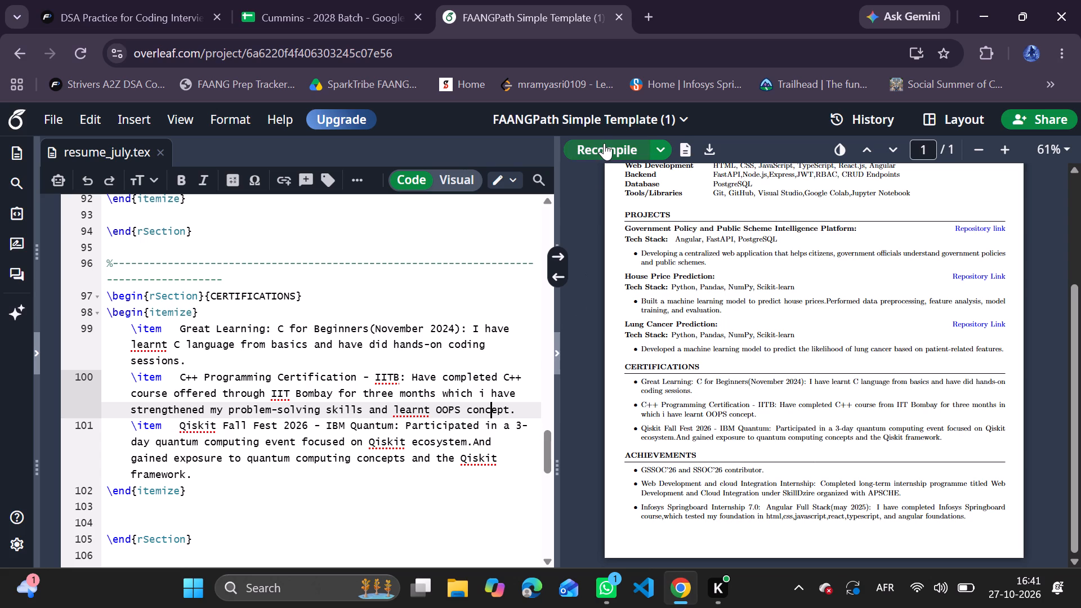
Recompile the resume to update the PDF preview with the reworded C++ certification.
click(604, 143)
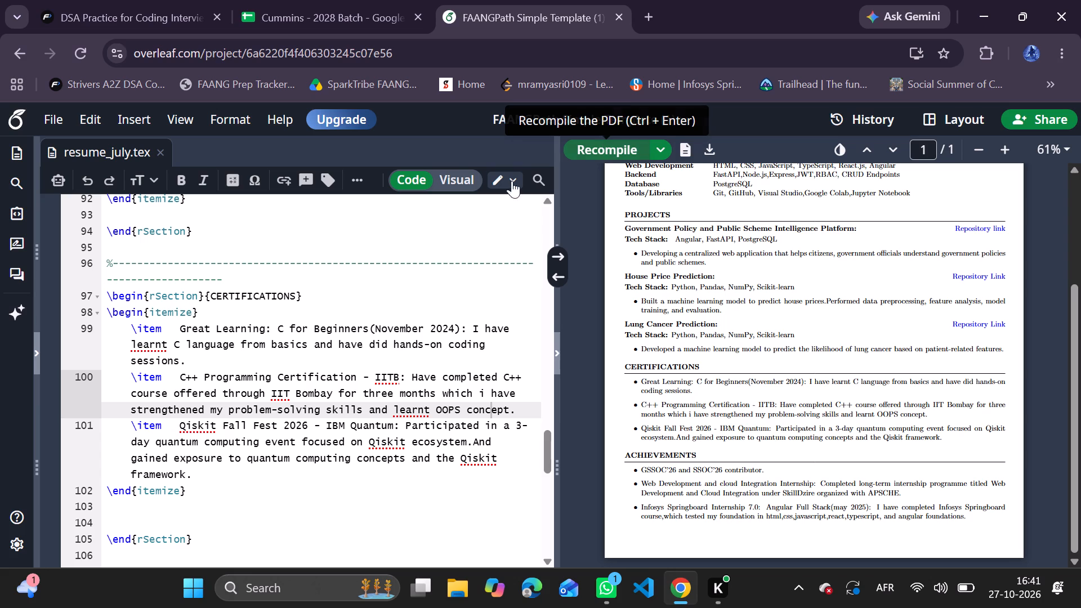
Delete "for three months" after "IIT Bombay" in the C++ certification.
drag(337, 395, 426, 408)
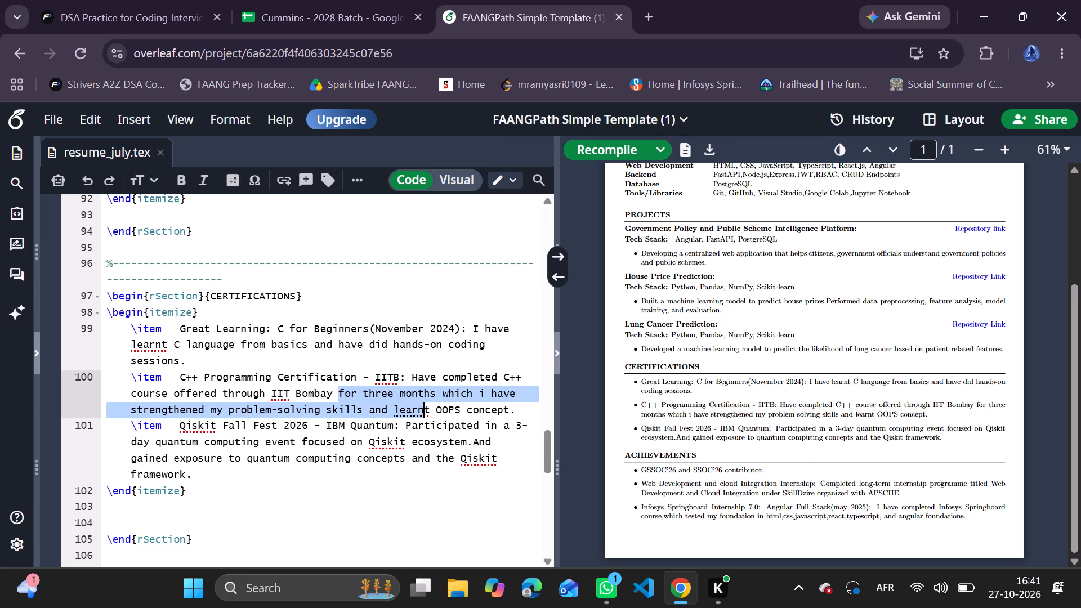
drag(426, 408, 435, 394)
key(BackSpace)
key(BackSpace)
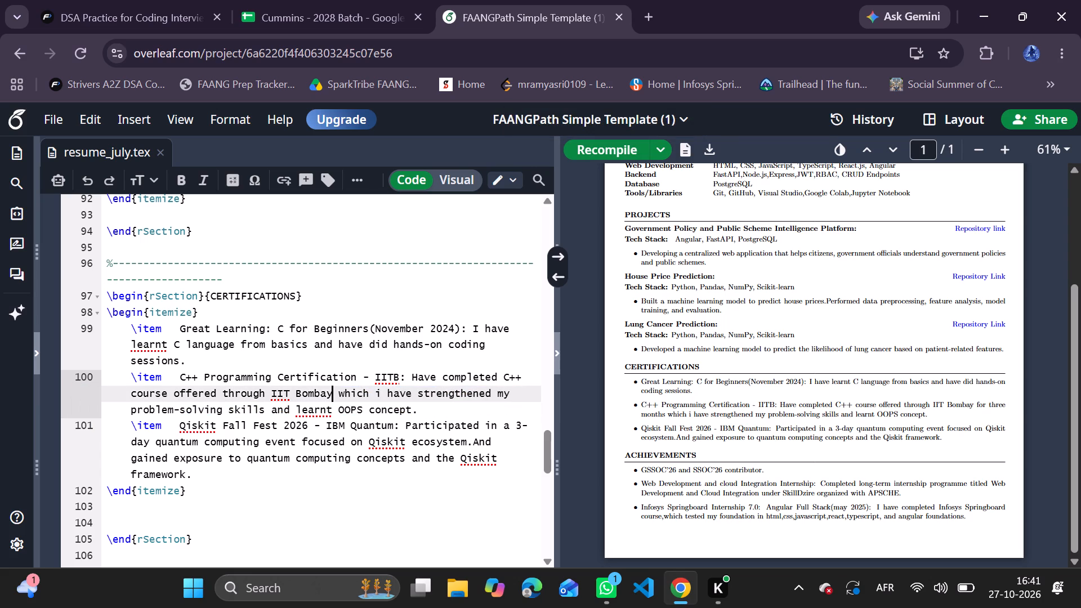
Remove the "i" after "which" in the C++ certification so it reads "which have strengthened".
click(372, 396)
click(390, 393)
key(BackSpace)
key(BackSpace)
key(BackSpace)
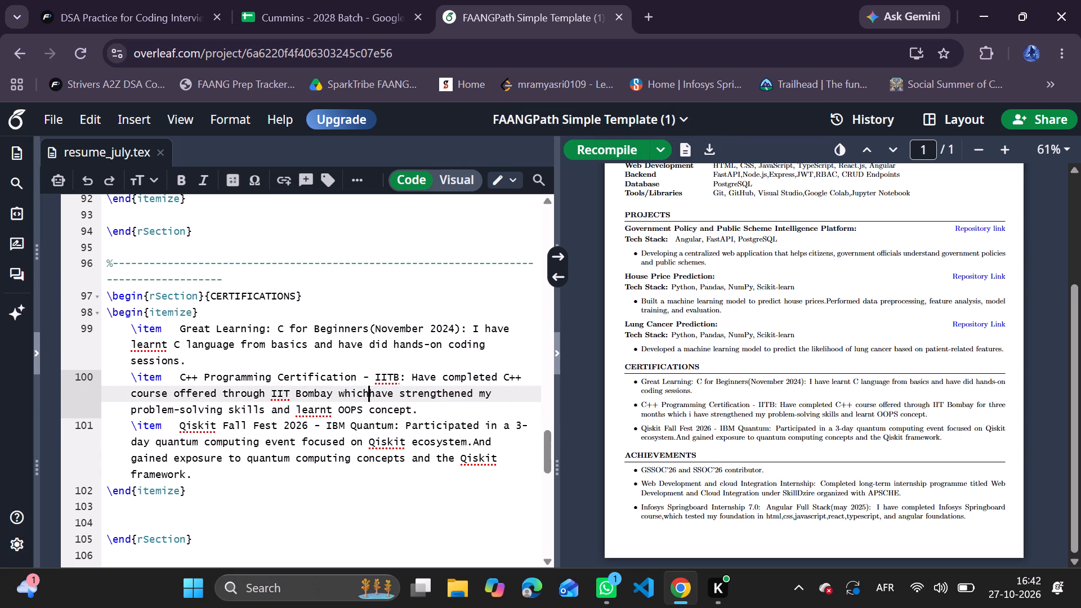
key(space)
Recompile the resume and review the updated PDF preview.
click(622, 148)
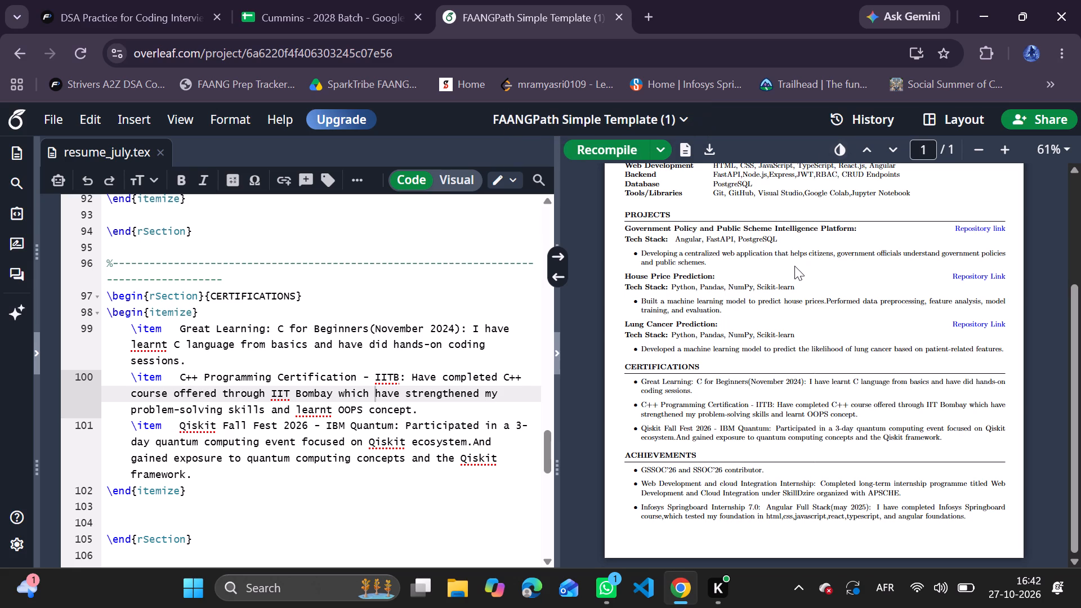
scroll(794, 266, down, 3)
scroll(794, 266, up, 3)
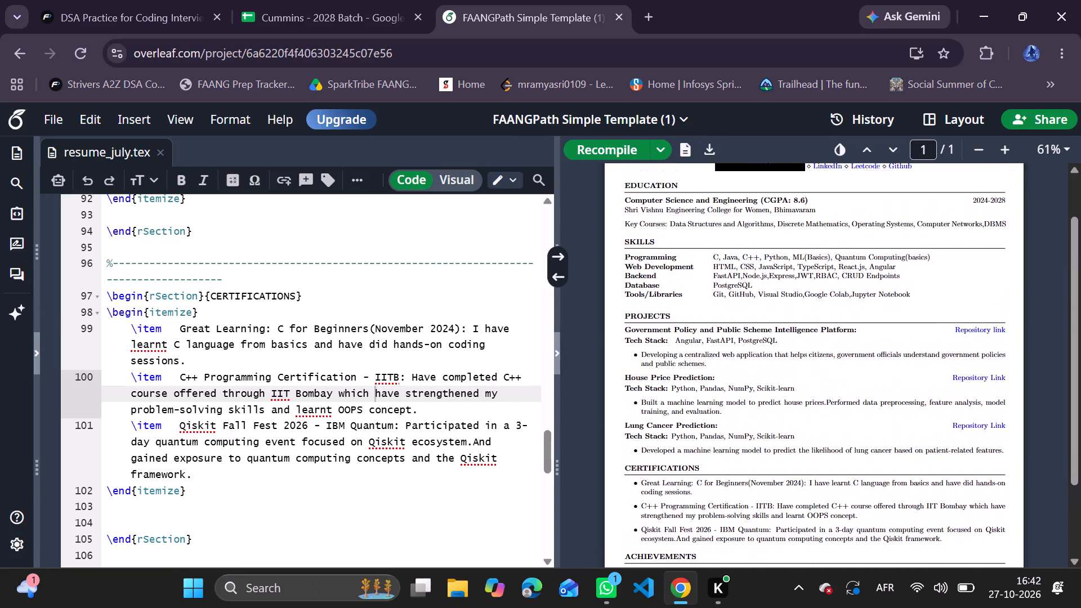
Download the compiled resume as a PDF.
scroll(794, 266, up, 1)
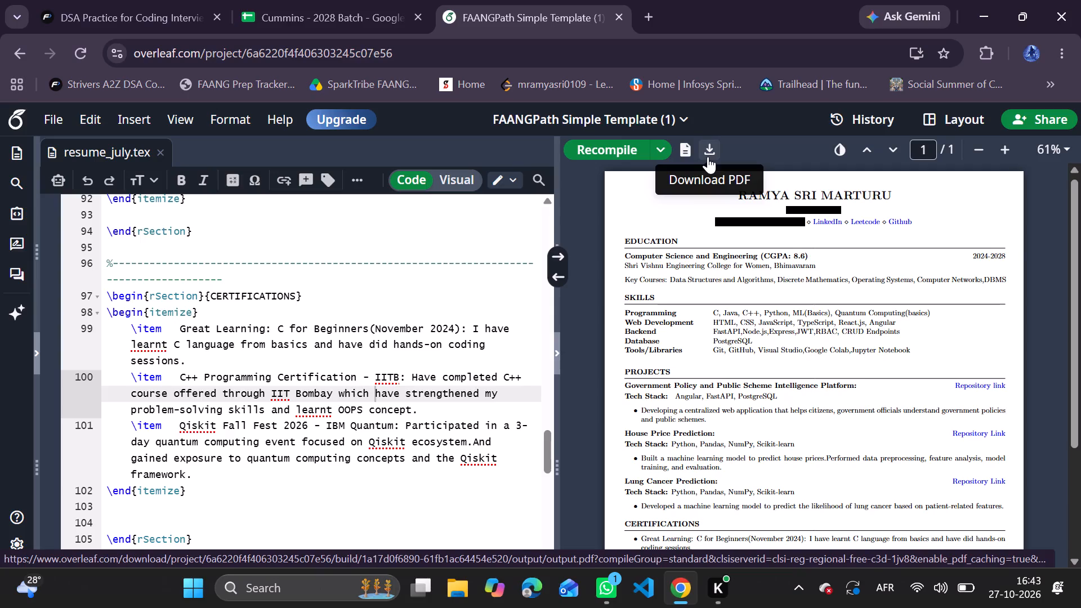
click(708, 157)
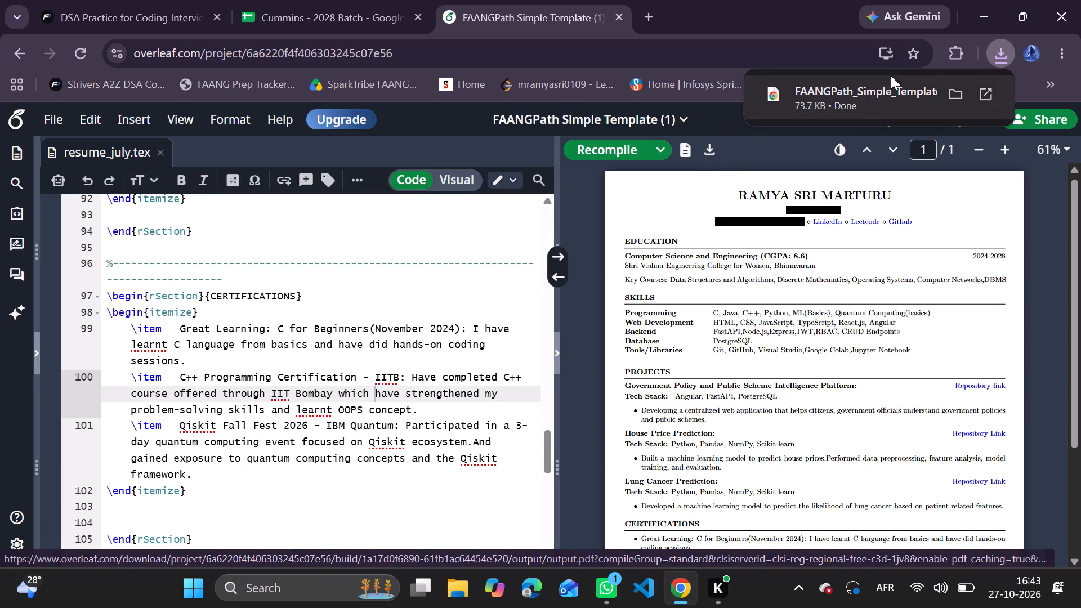
Rename the downloaded FAANGPath template PDF in the Downloads folder as resume-nov26.
click(964, 104)
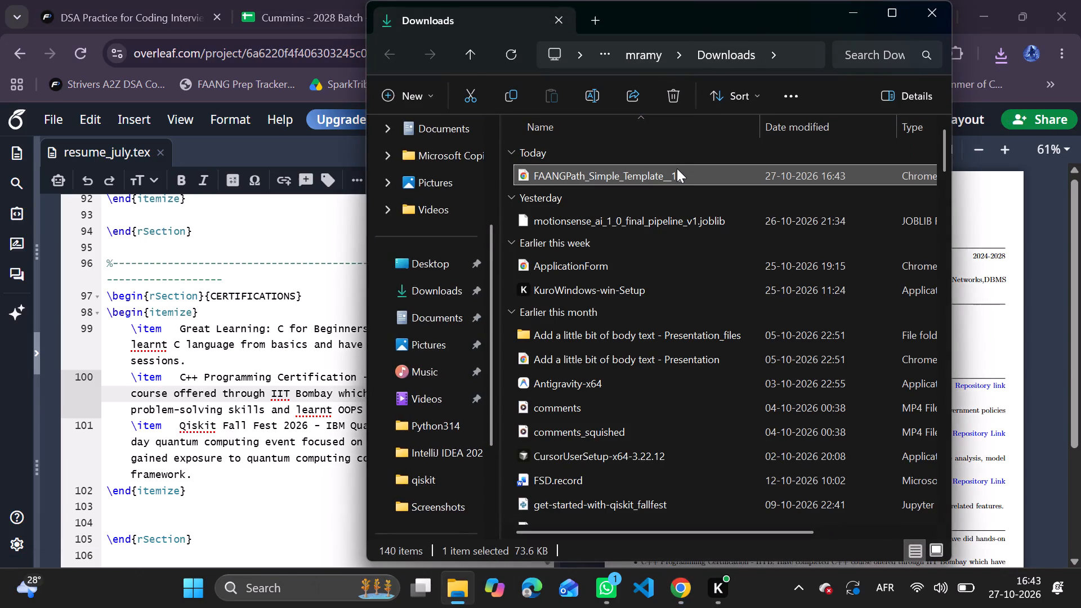
right_click(677, 168)
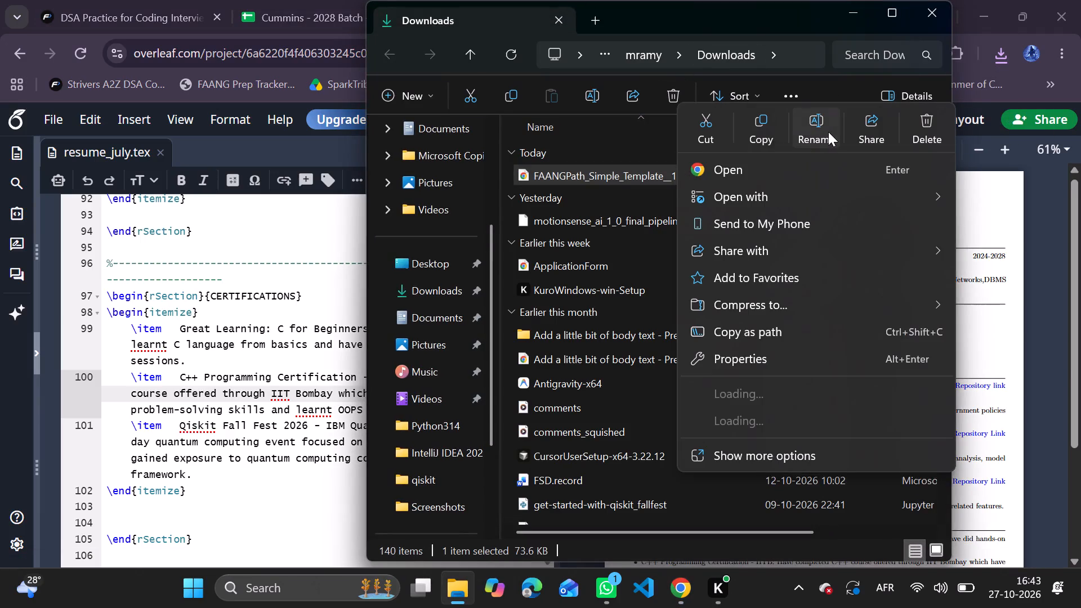
click(828, 132)
key(BackSpace)
text(resume-)
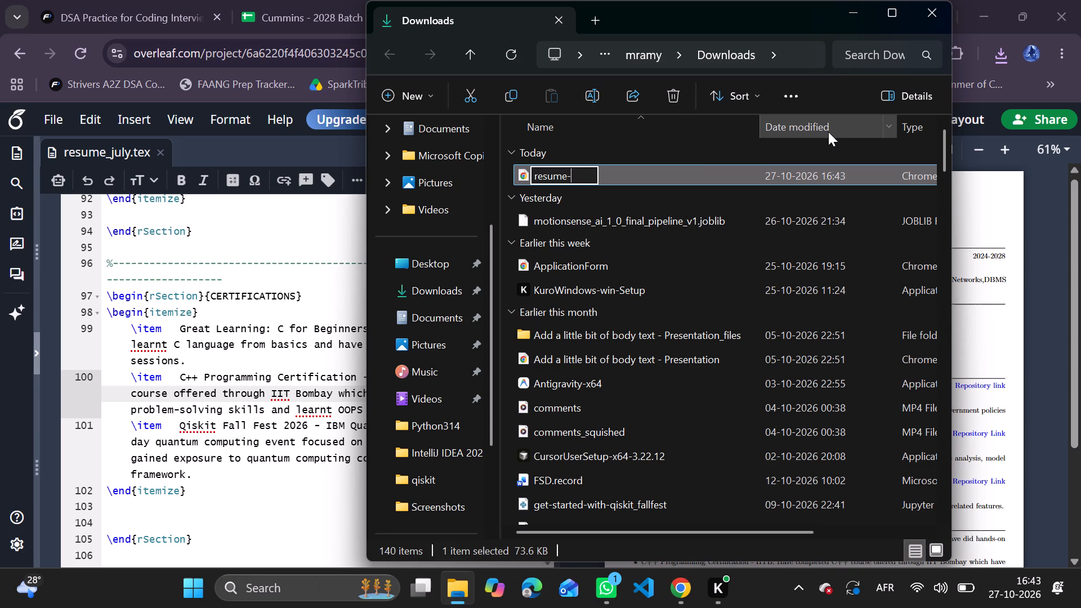
text(nov)
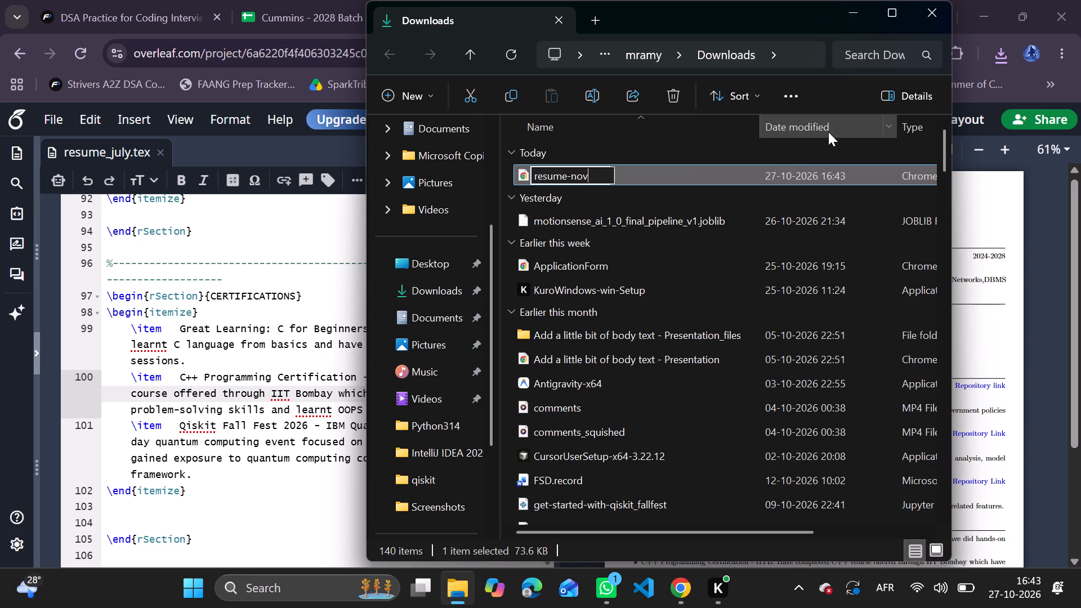
text(26)
key(Return)
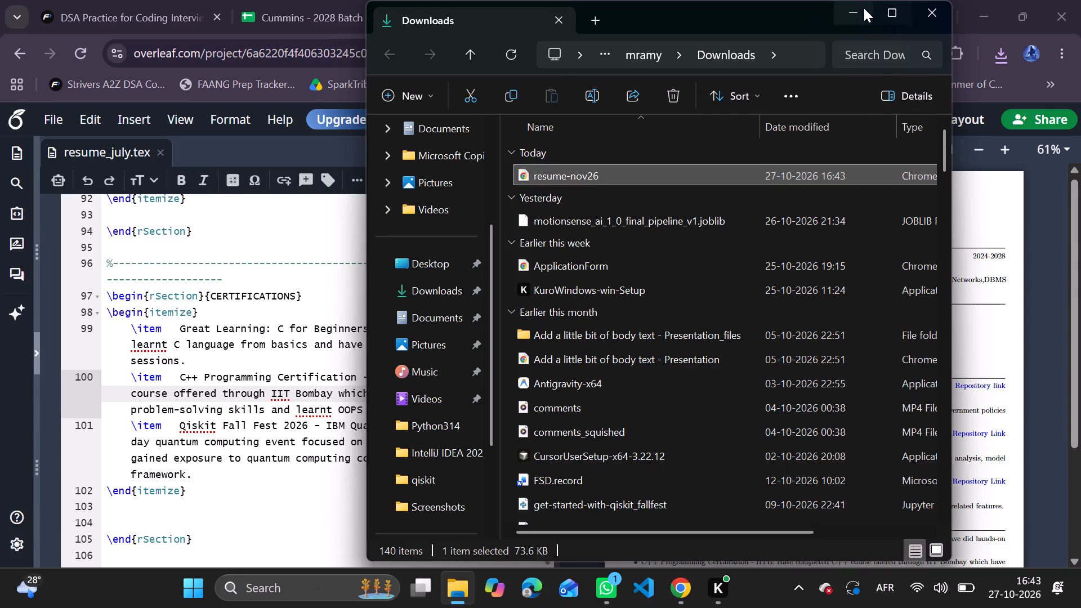
click(864, 8)
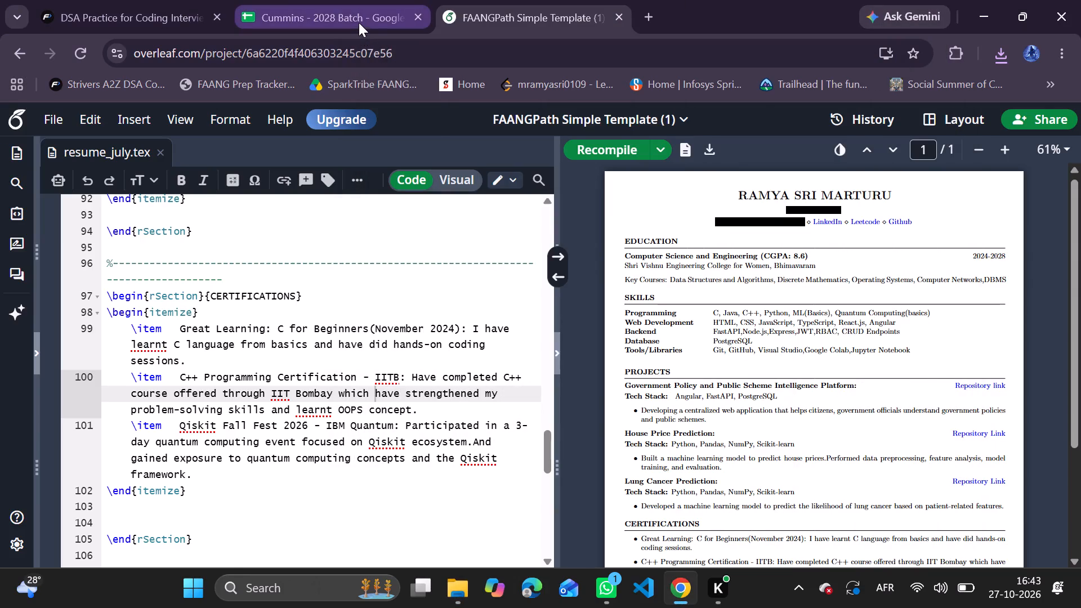
Search the web for "drive" in a new browser tab and open Google Drive.
click(359, 23)
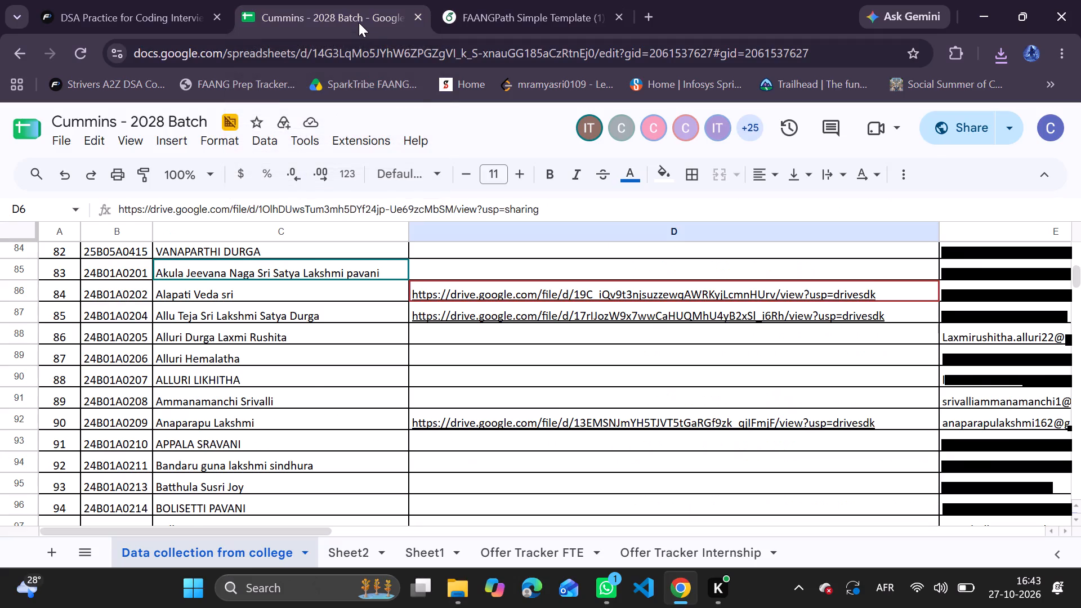
click(650, 22)
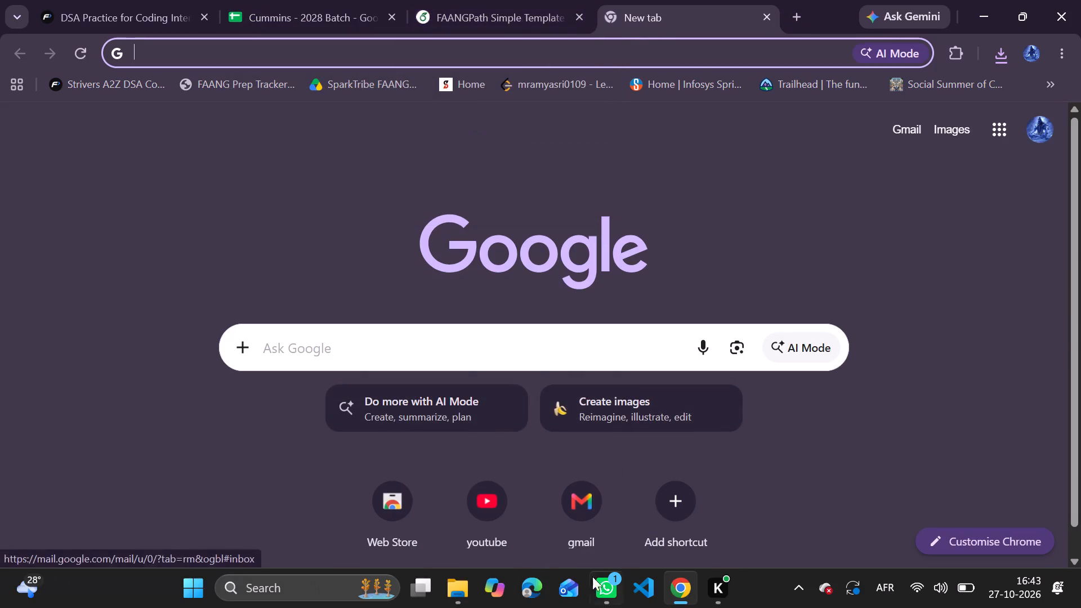
click(462, 576)
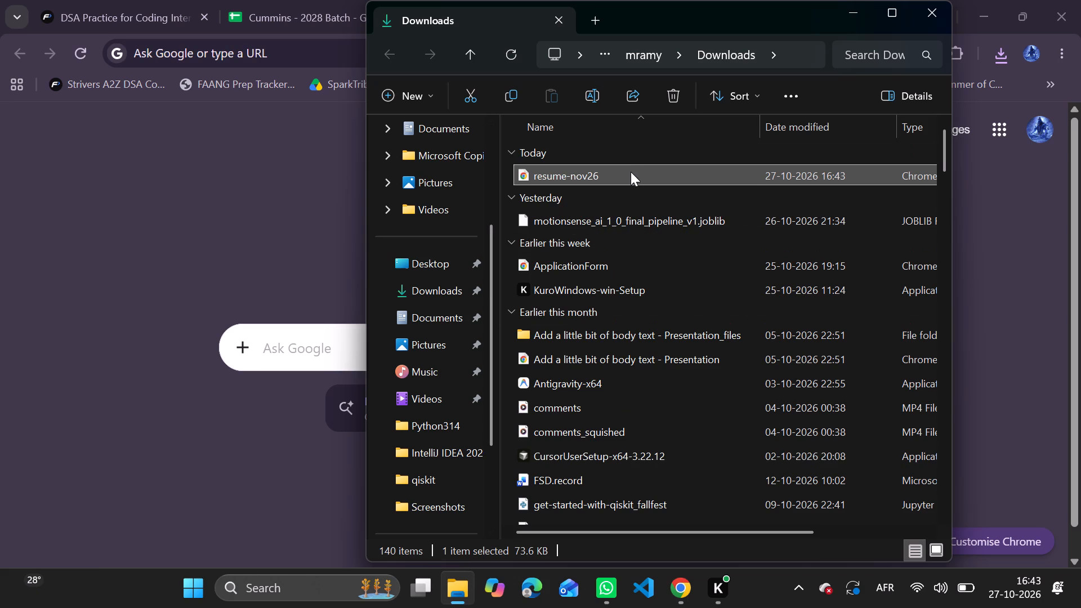
click(222, 187)
text(dri)
key(v)
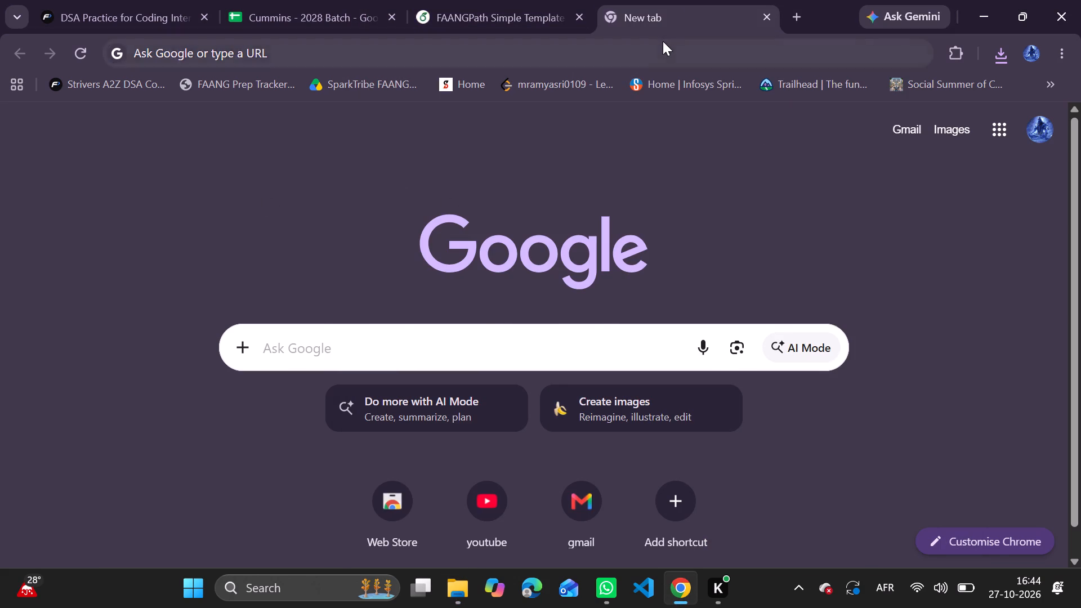
click(663, 41)
text(drive)
key(Return)
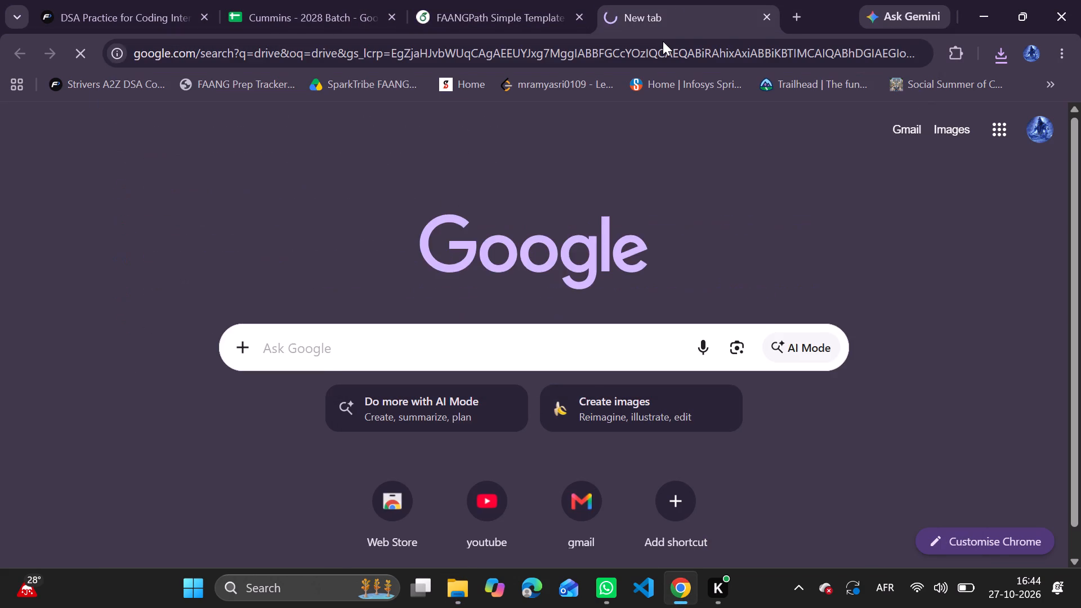
click(217, 301)
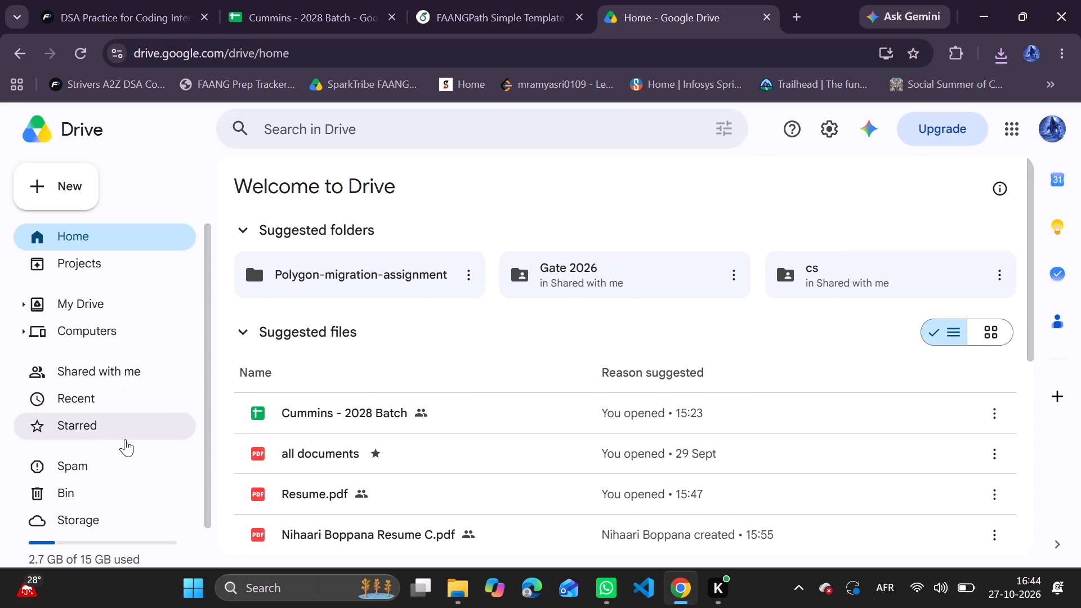
Look through the recently opened Drive files and the actions available for a shared resume.
click(114, 404)
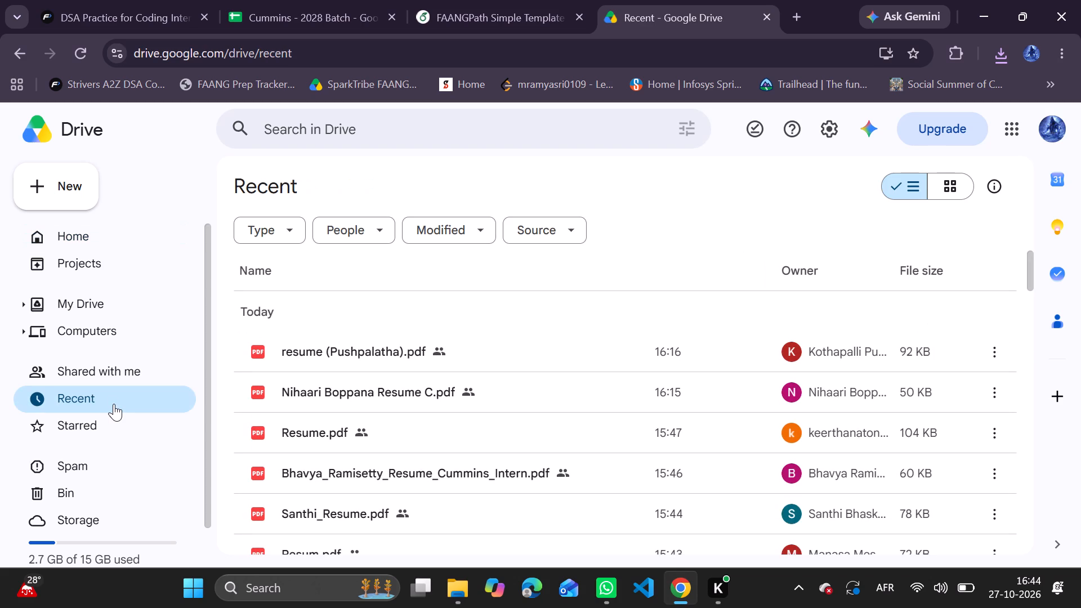
scroll(417, 458, down, 2)
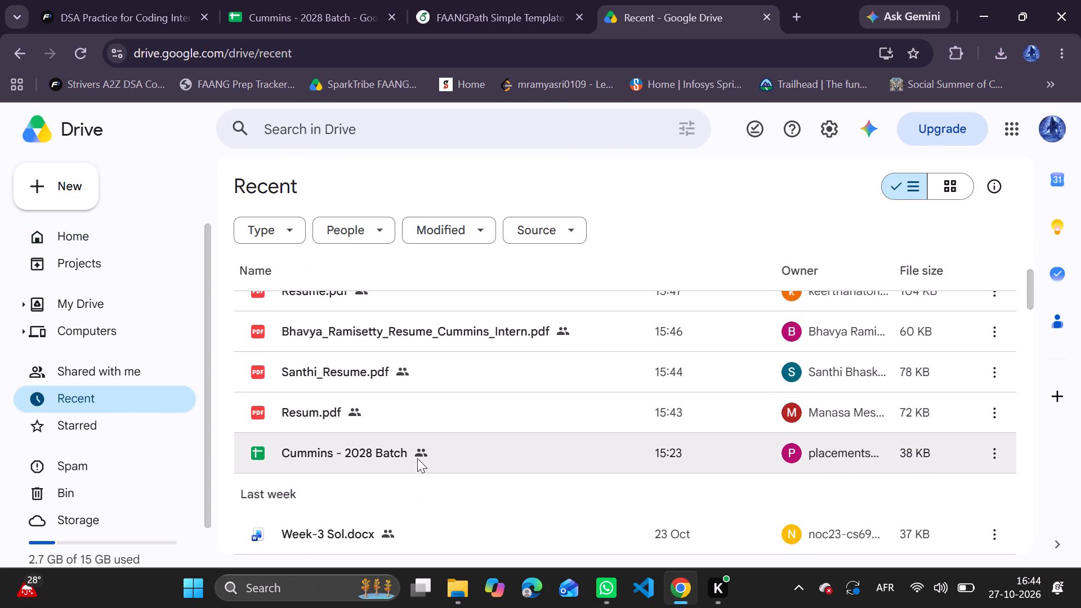
scroll(417, 458, down, 2)
scroll(417, 458, up, 5)
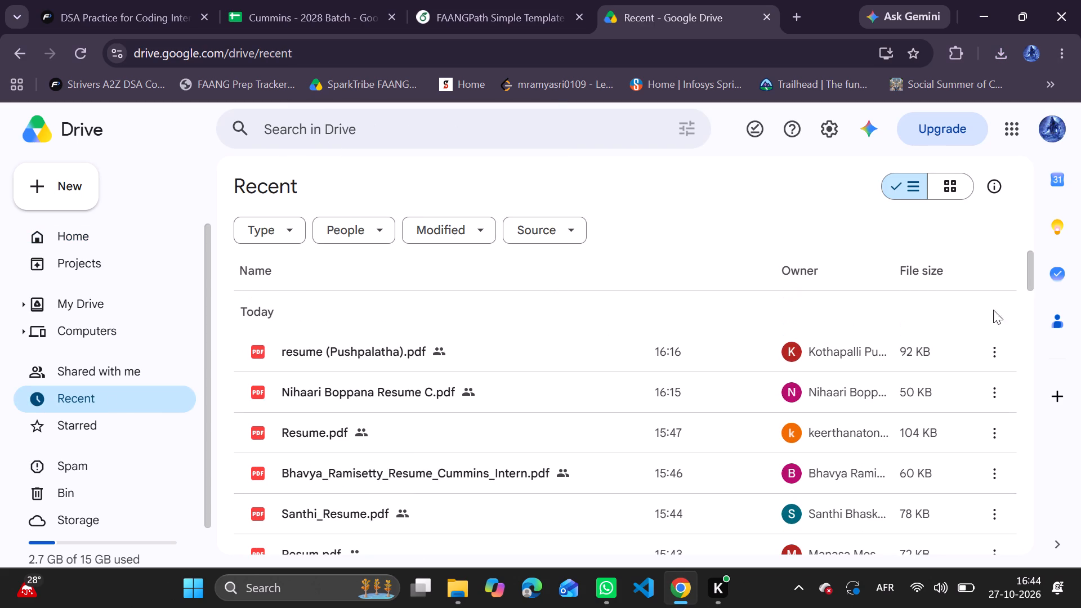
click(998, 352)
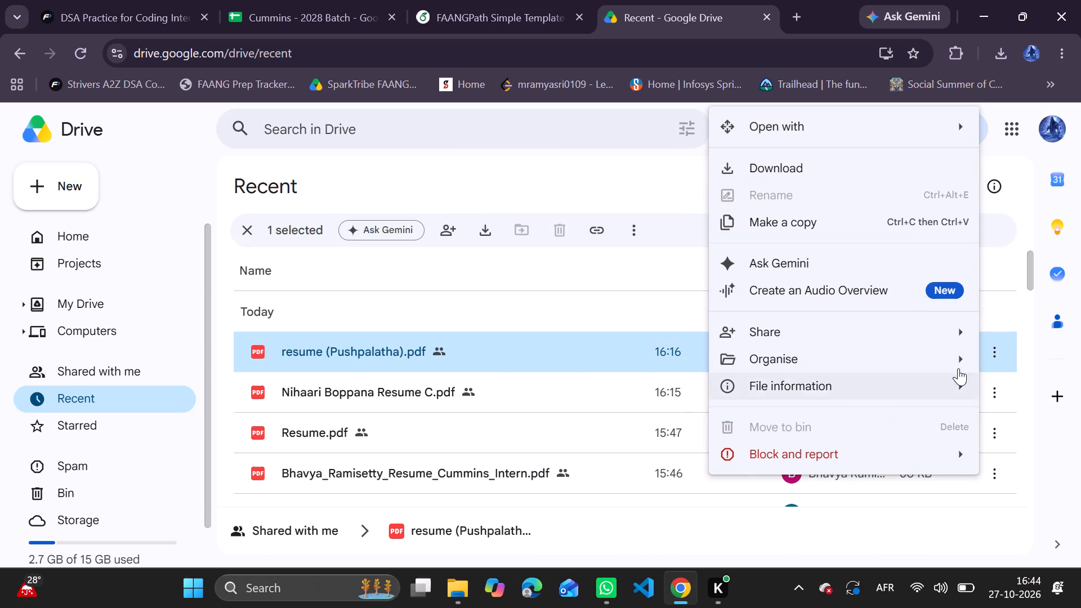
click(932, 426)
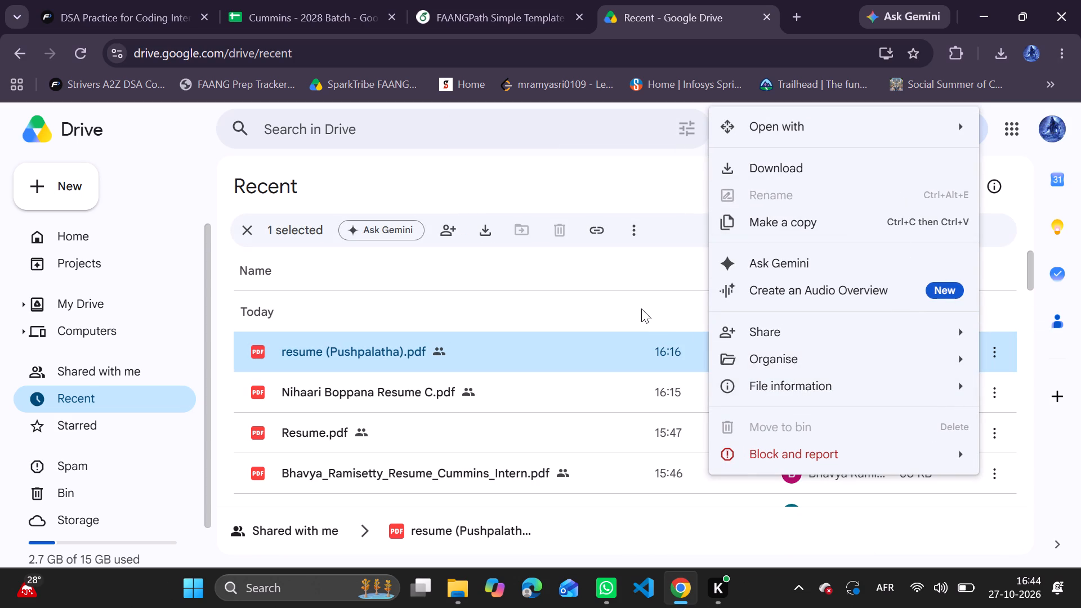
click(641, 309)
scroll(641, 309, up, 3)
click(641, 309)
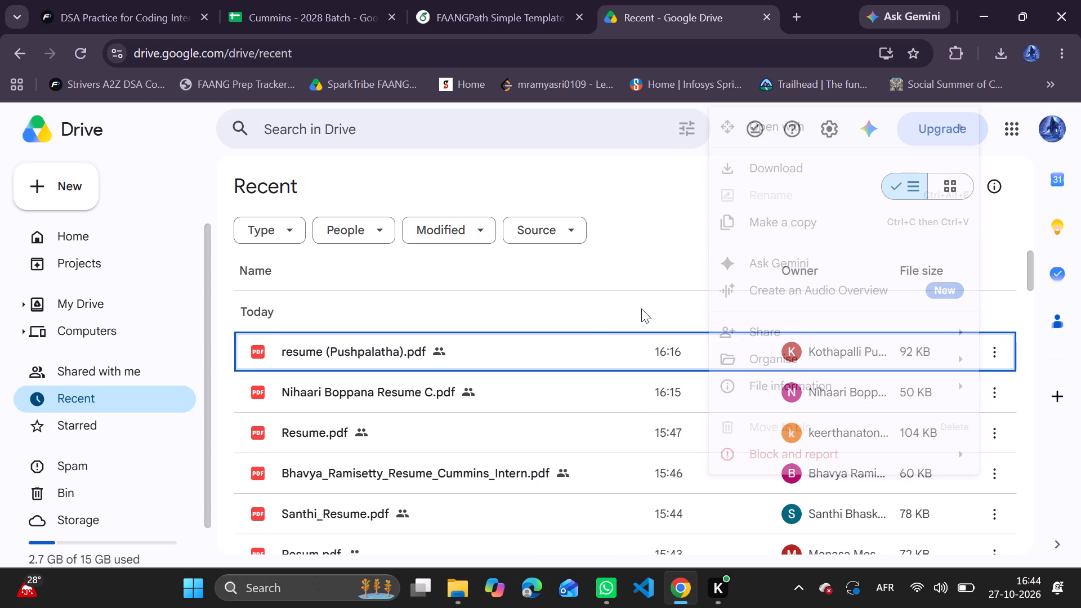
scroll(94, 384, up, 2)
Find the old resume files in My Drive and move the Resume_july.pdf copy directly above resume_aug.pdf to the bin.
click(80, 294)
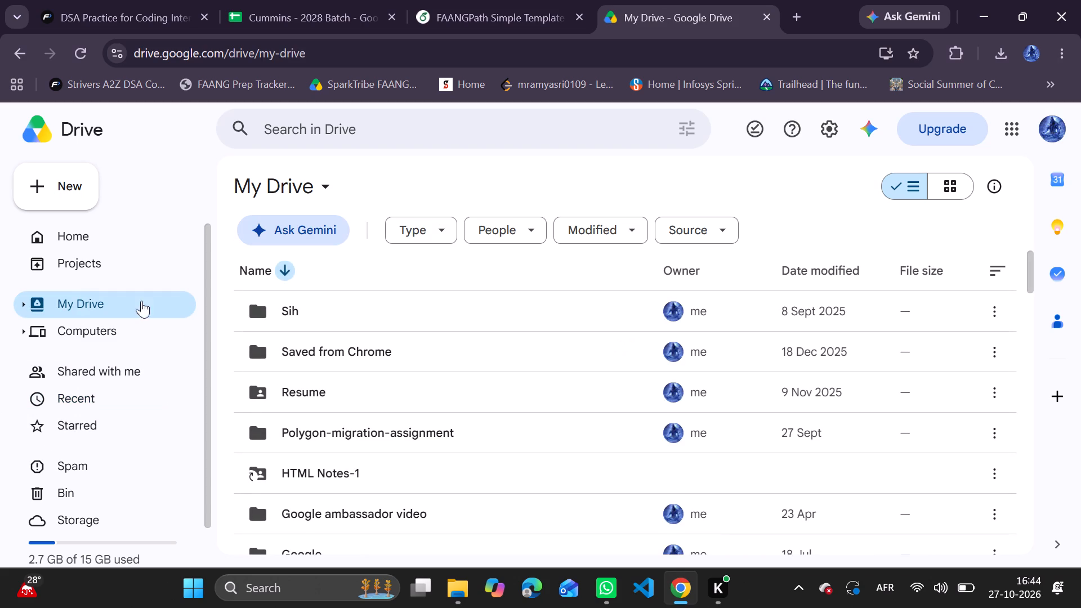
scroll(240, 353, down, 7)
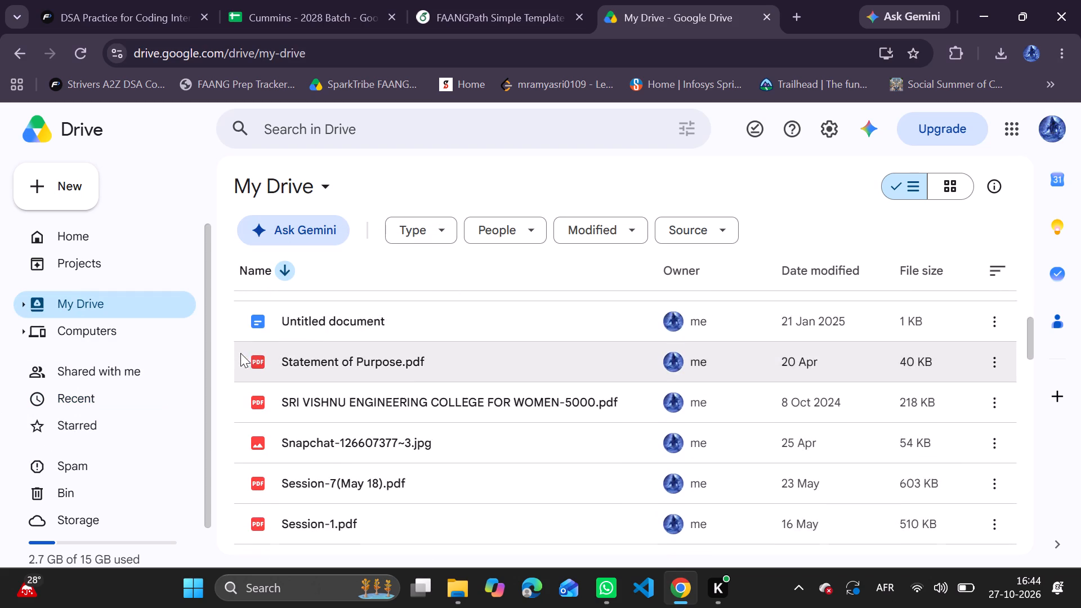
scroll(240, 353, down, 2)
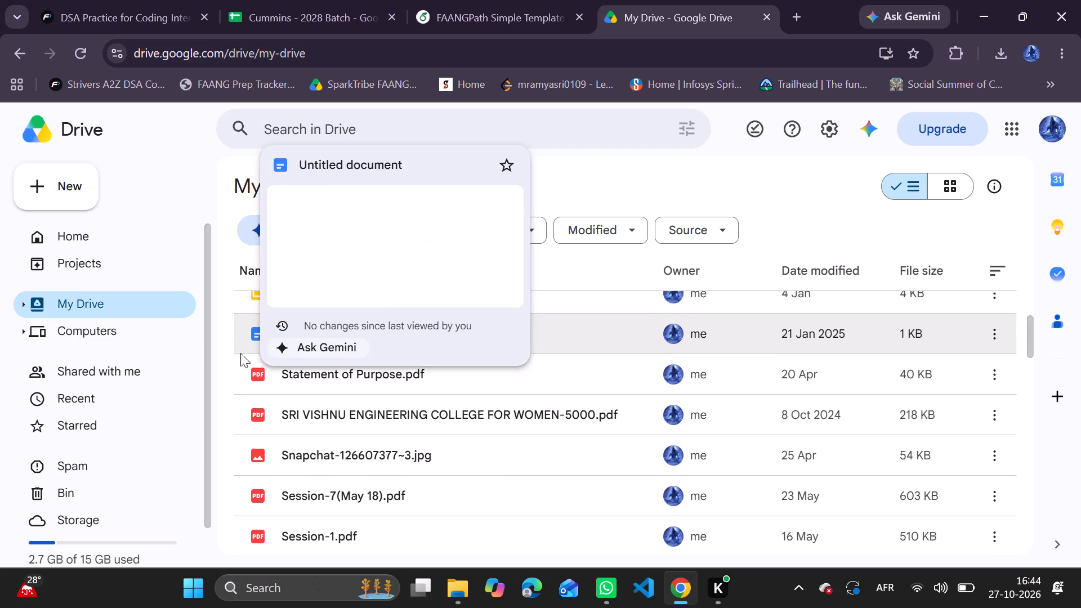
scroll(240, 353, down, 8)
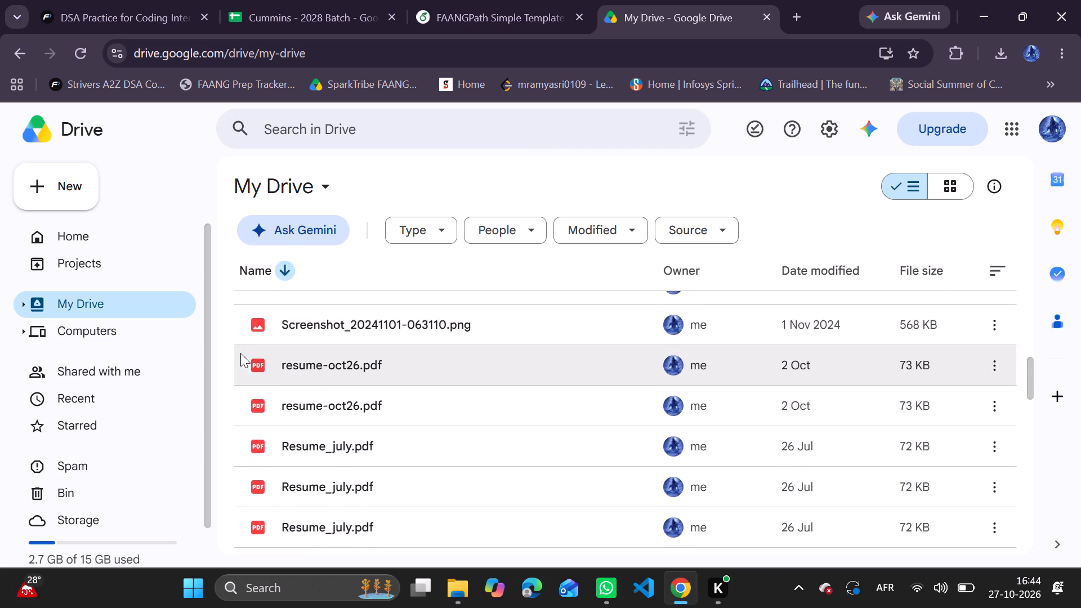
scroll(240, 353, down, 4)
scroll(240, 353, up, 3)
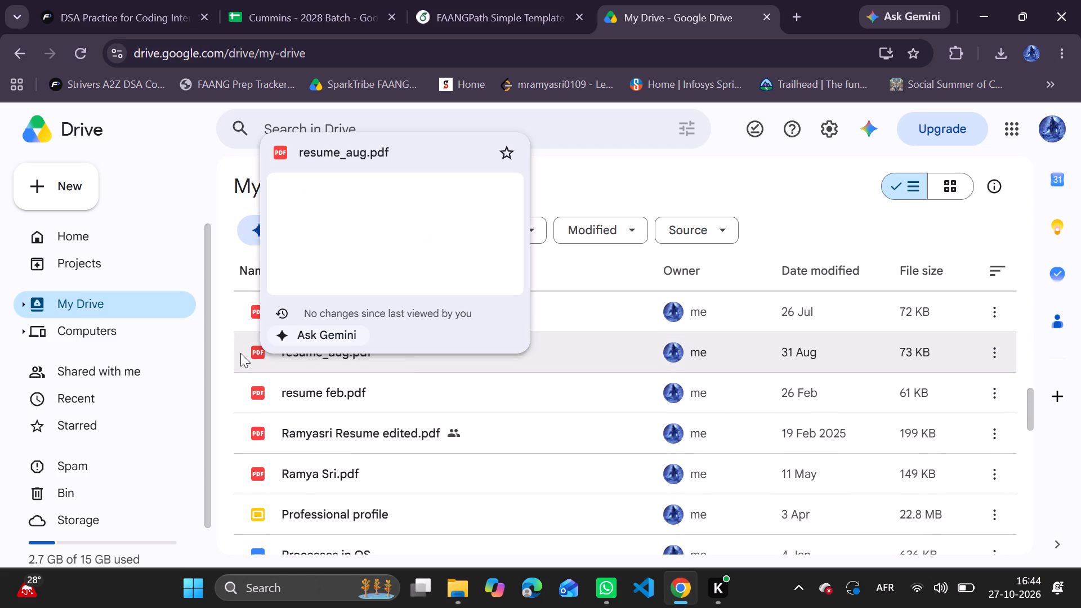
scroll(565, 451, up, 1)
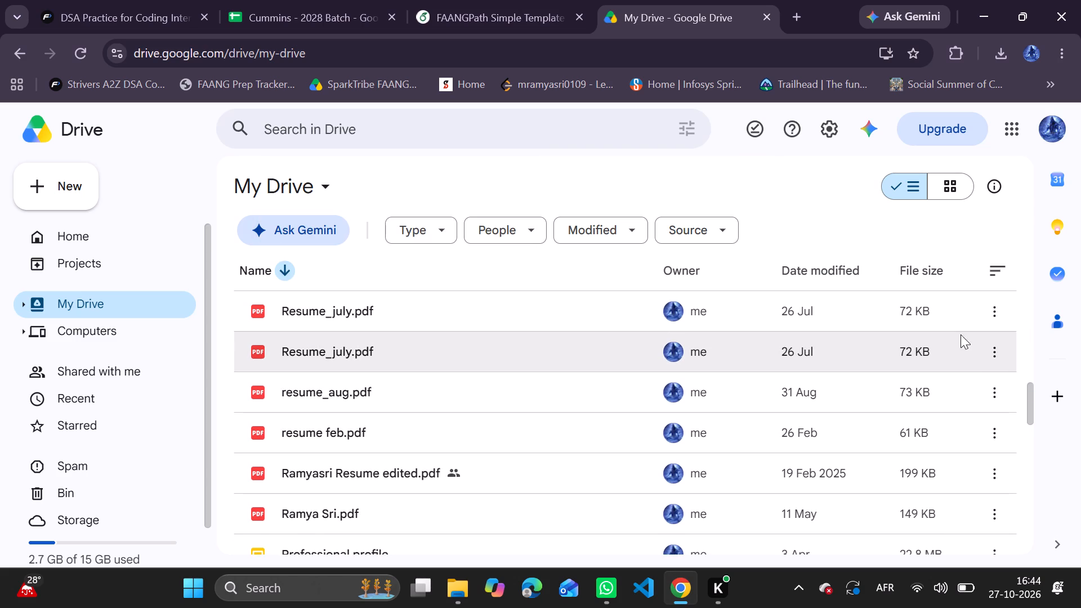
click(1002, 359)
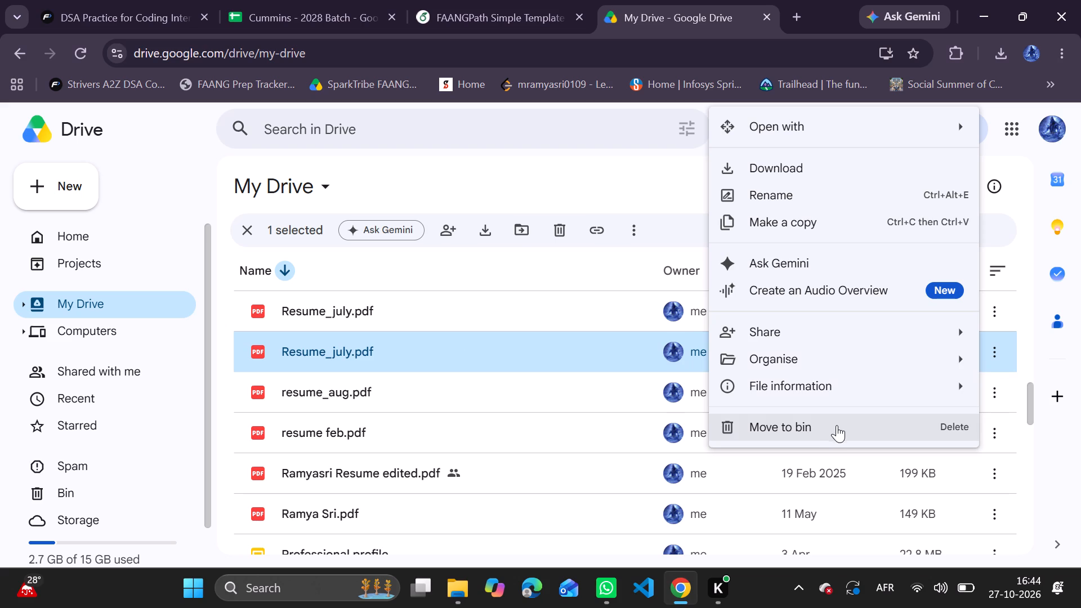
click(834, 430)
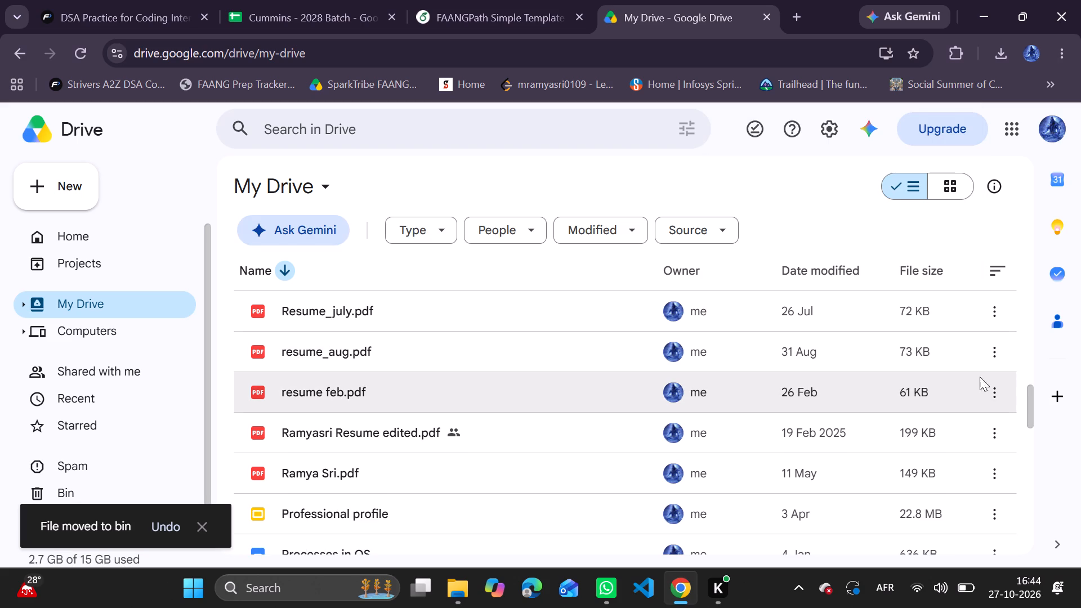
Move the outdated resume feb.pdf and resume_aug.pdf files in My Drive to the bin.
click(982, 386)
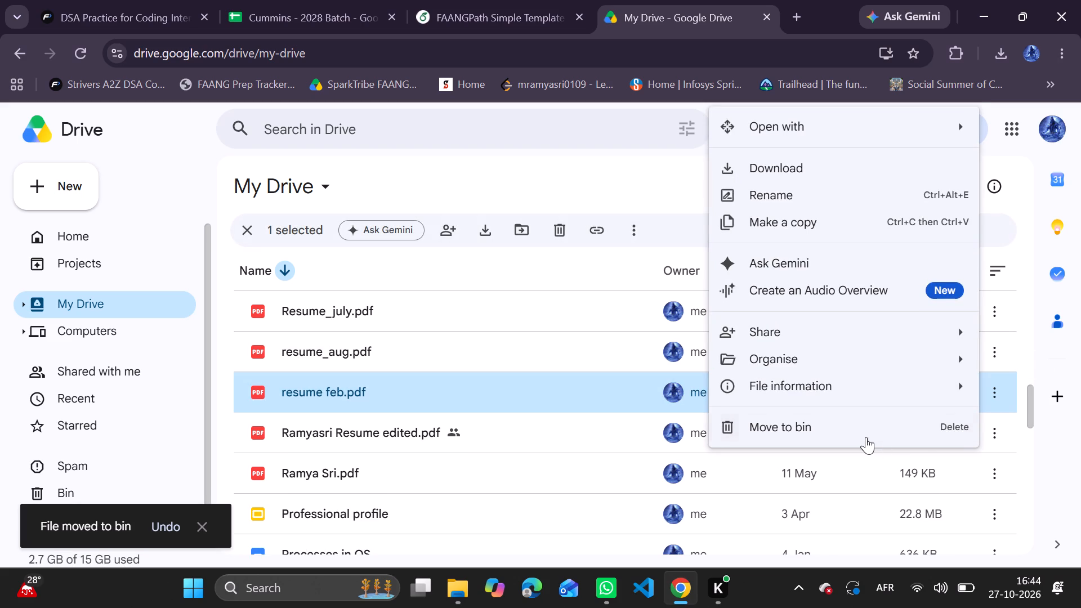
click(866, 436)
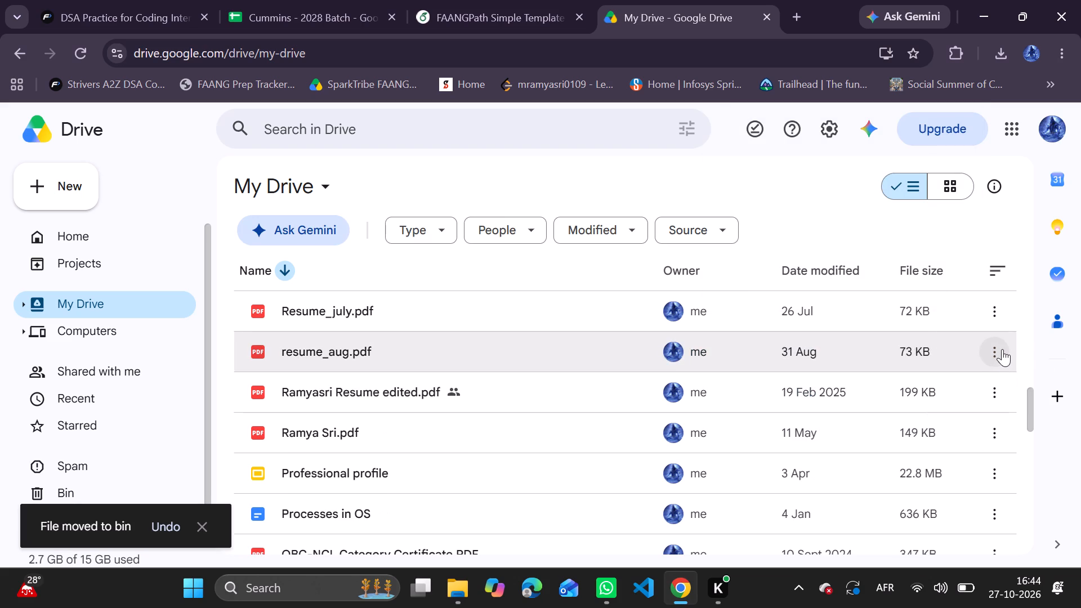
click(1002, 349)
click(878, 420)
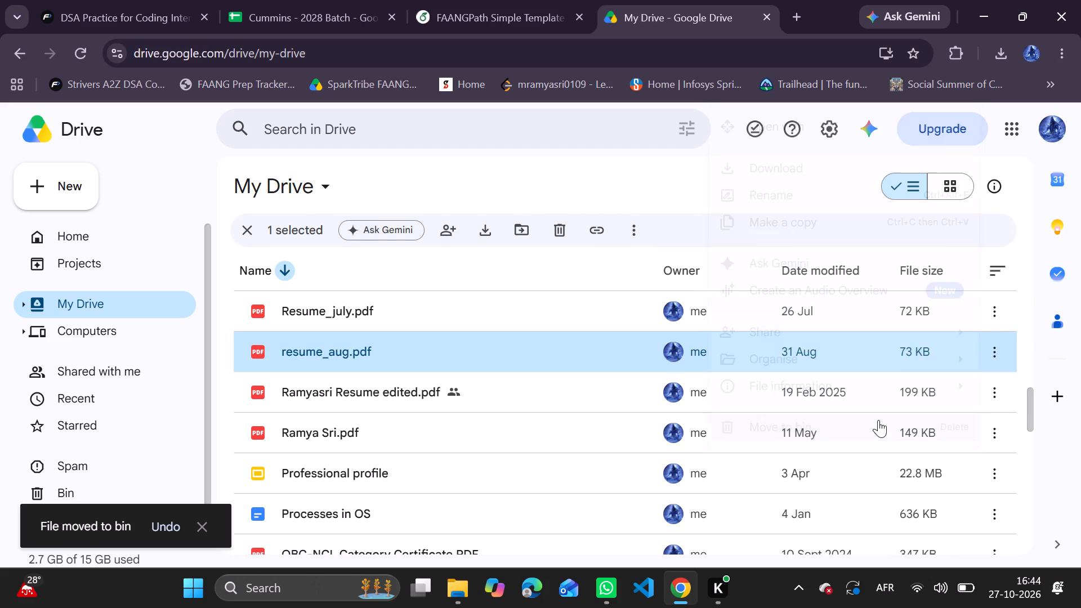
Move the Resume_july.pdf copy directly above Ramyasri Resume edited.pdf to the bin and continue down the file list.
click(995, 307)
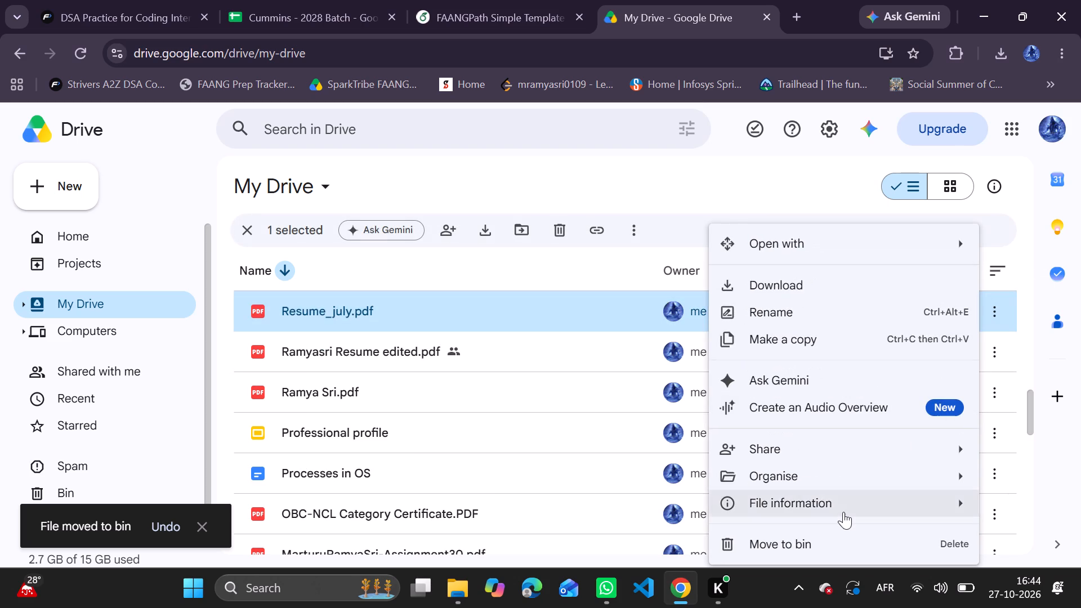
scroll(843, 512, down, 1)
click(825, 542)
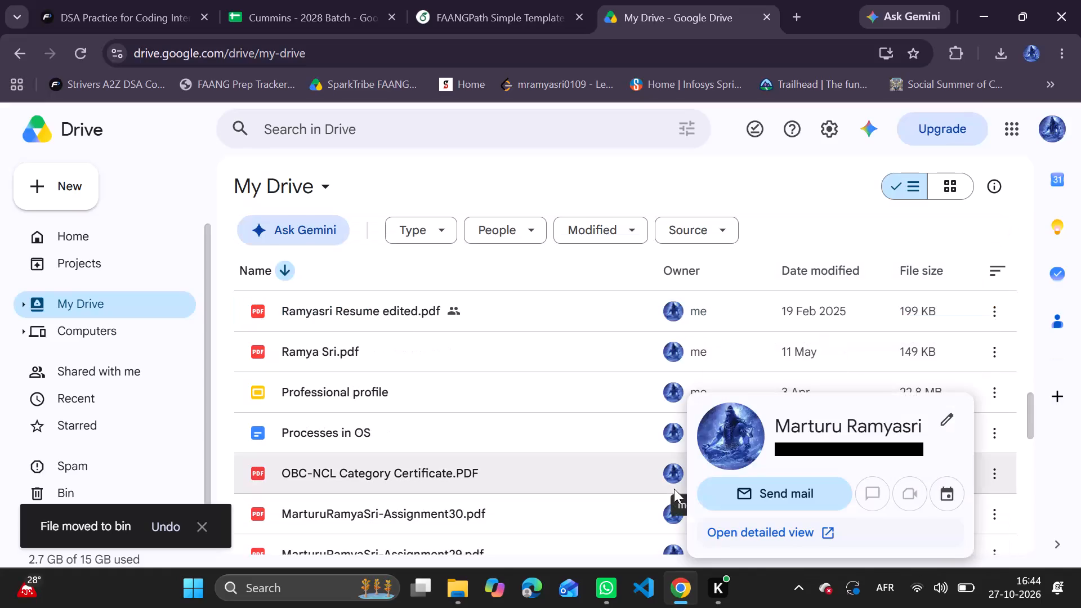
scroll(486, 428, down, 2)
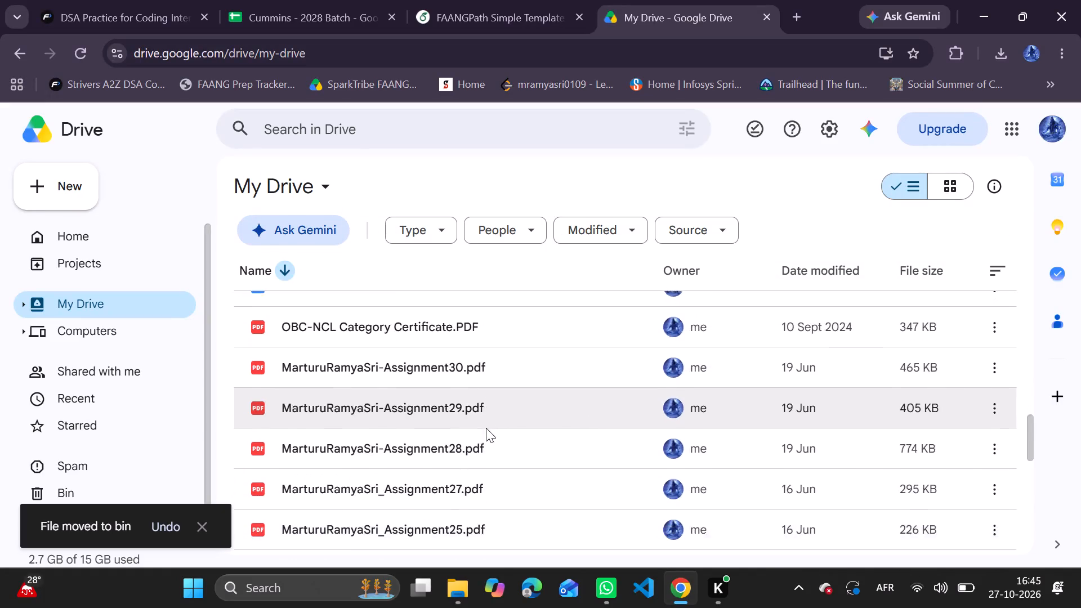
Look through the remaining files in My Drive down to the end of the list for more outdated resumes.
scroll(486, 428, down, 7)
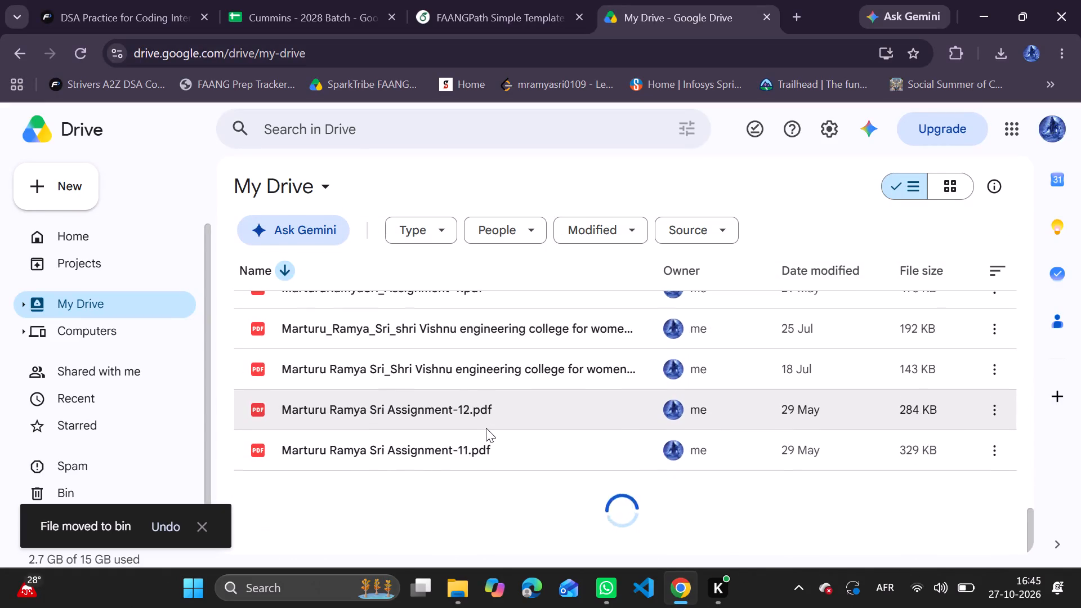
scroll(486, 428, down, 5)
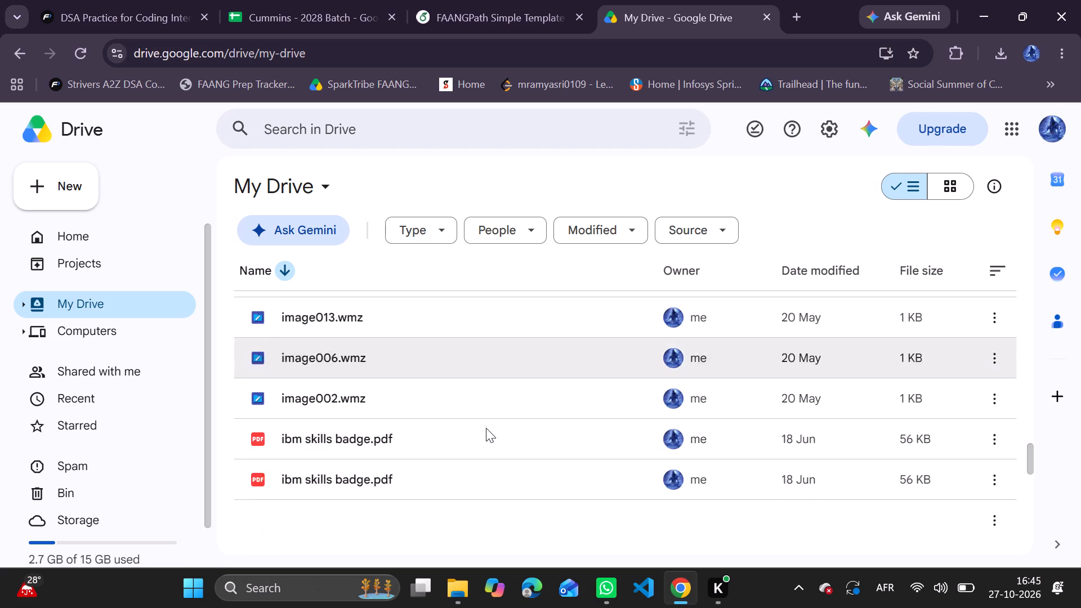
scroll(486, 428, down, 5)
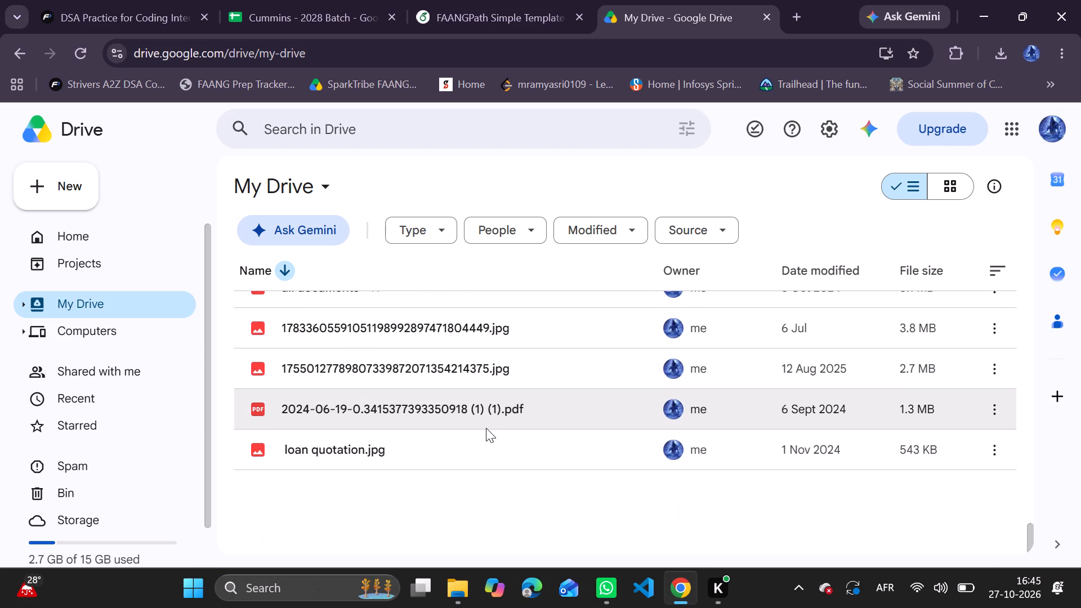
scroll(486, 428, up, 10)
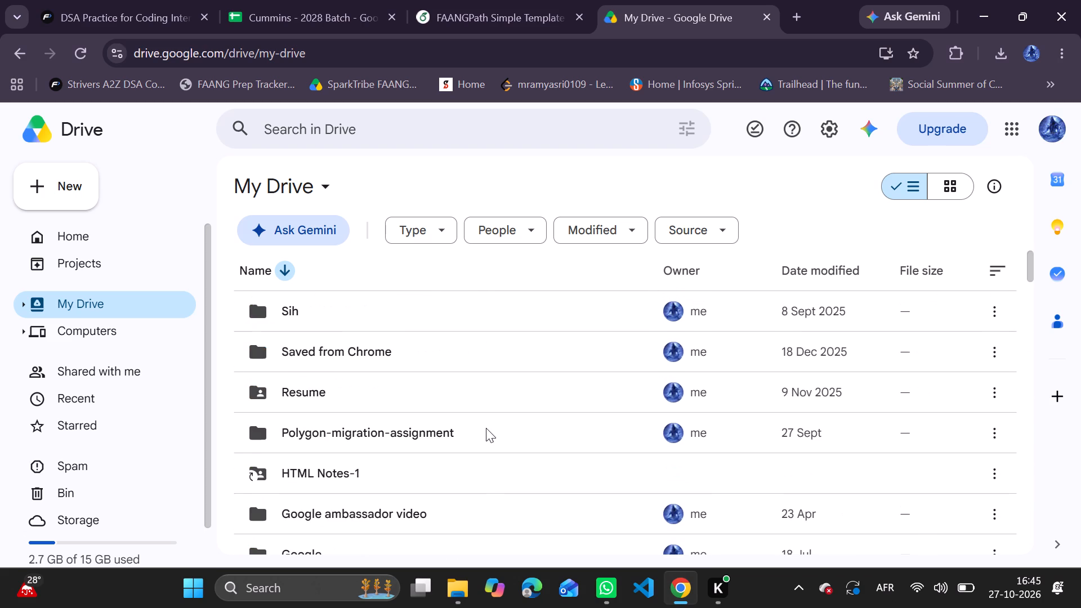
scroll(486, 428, up, 4)
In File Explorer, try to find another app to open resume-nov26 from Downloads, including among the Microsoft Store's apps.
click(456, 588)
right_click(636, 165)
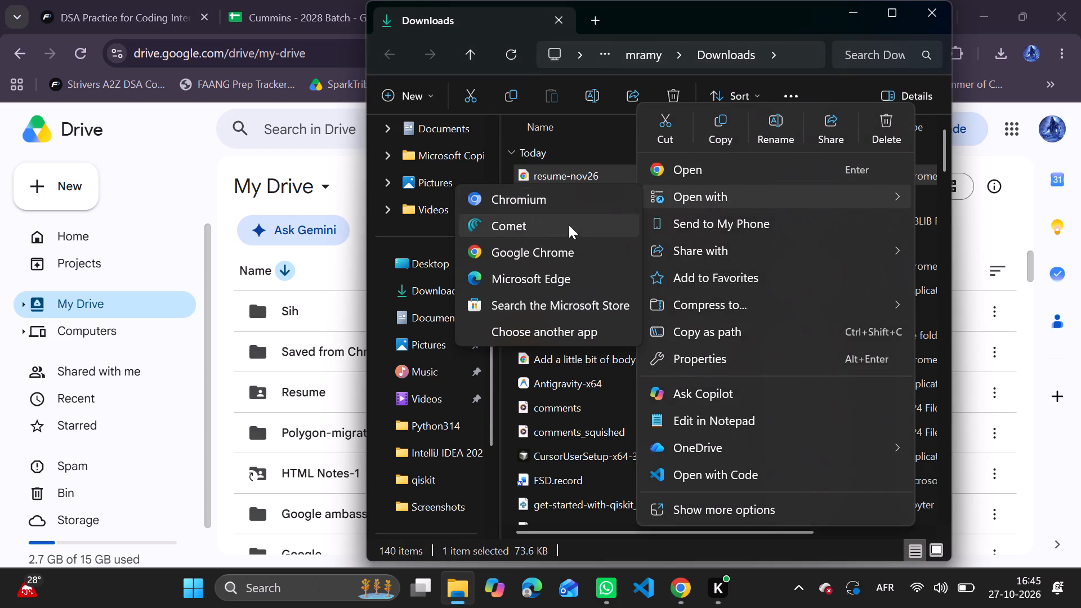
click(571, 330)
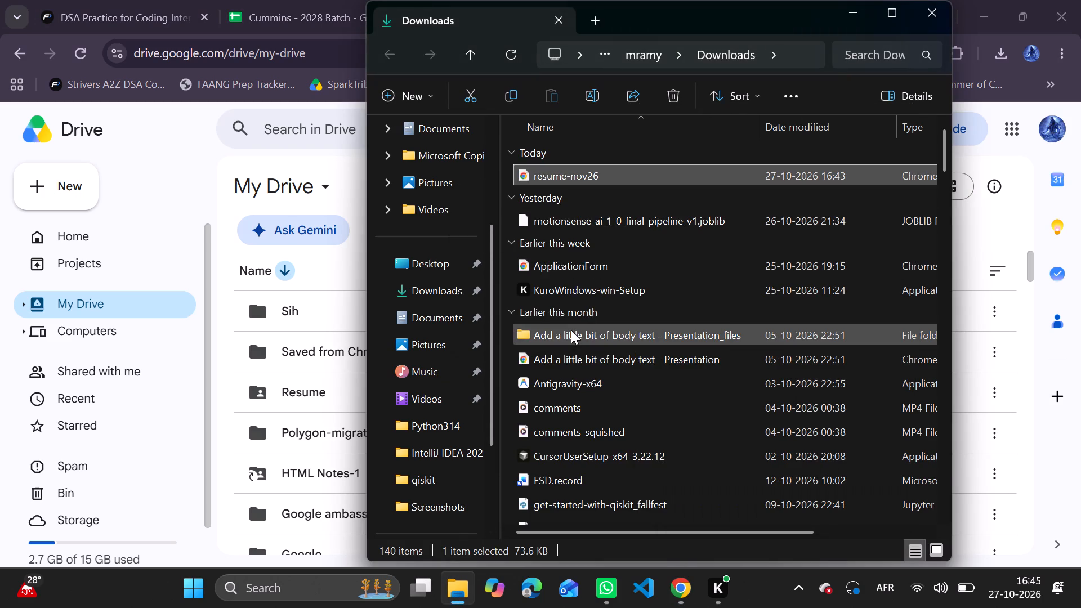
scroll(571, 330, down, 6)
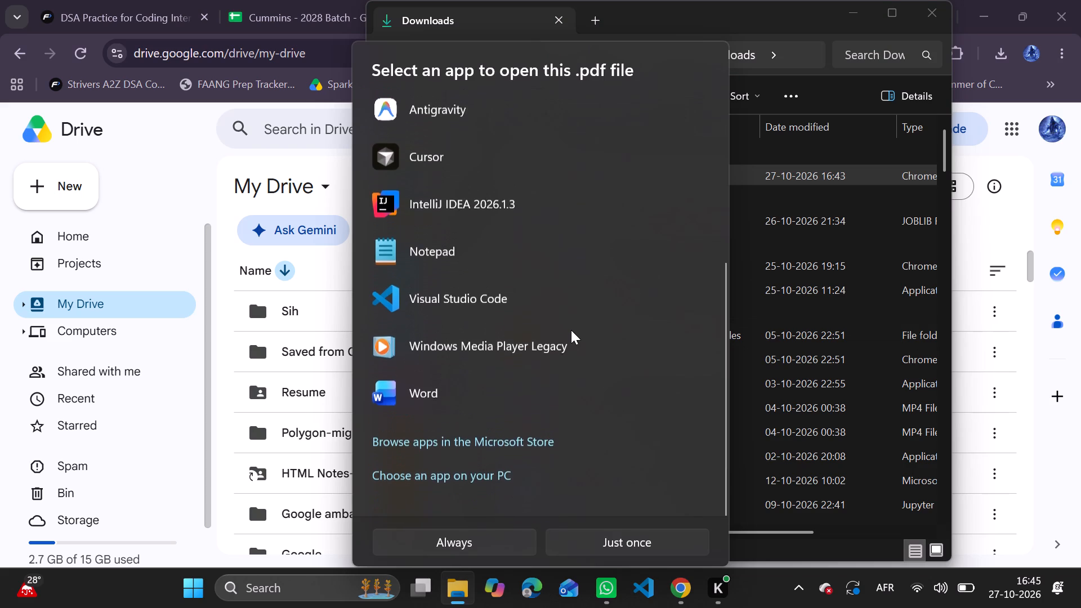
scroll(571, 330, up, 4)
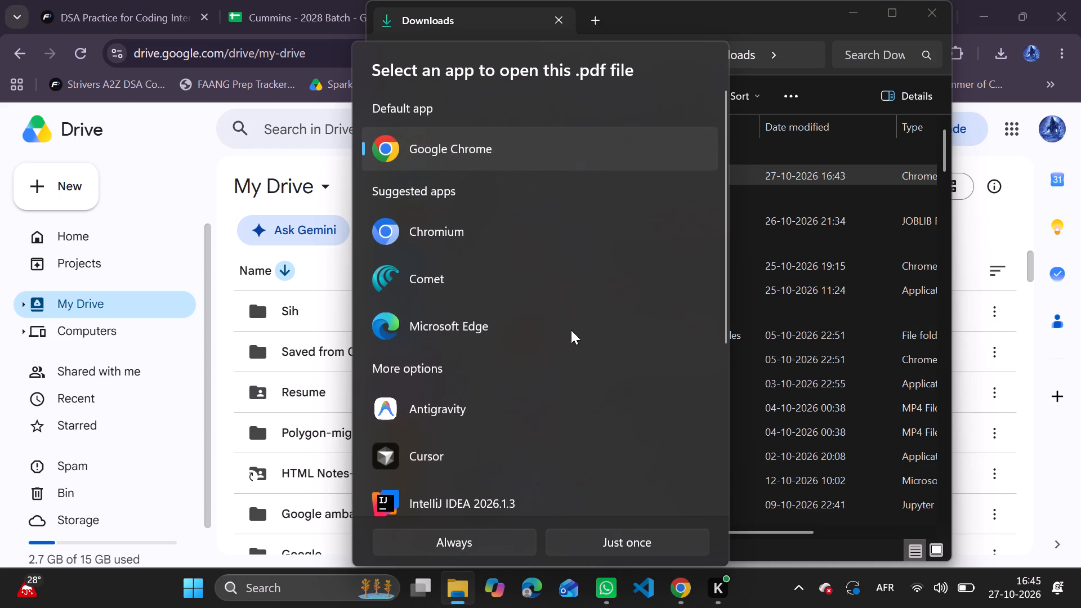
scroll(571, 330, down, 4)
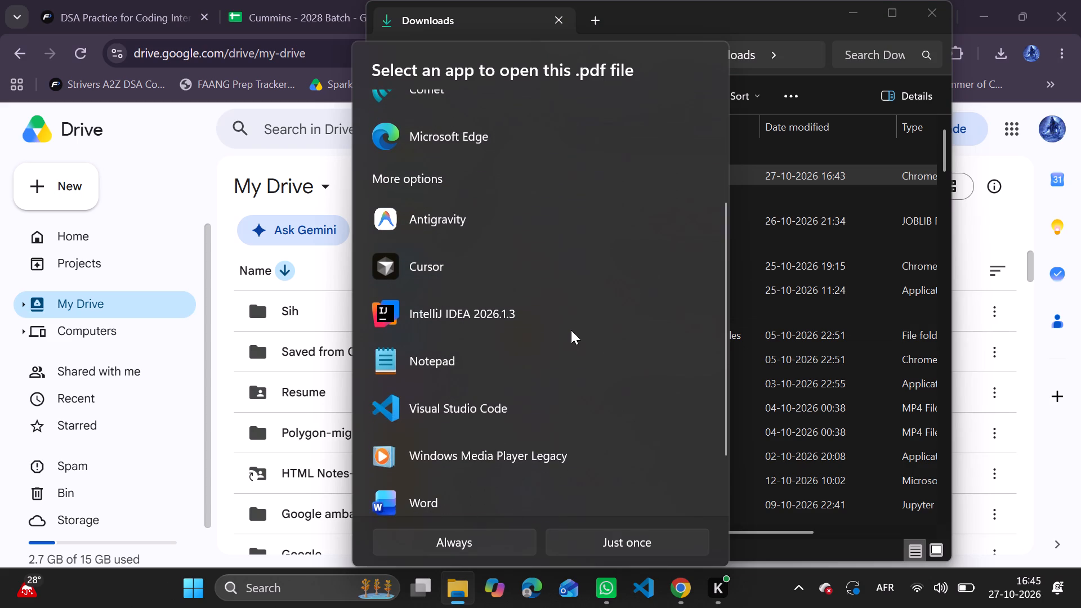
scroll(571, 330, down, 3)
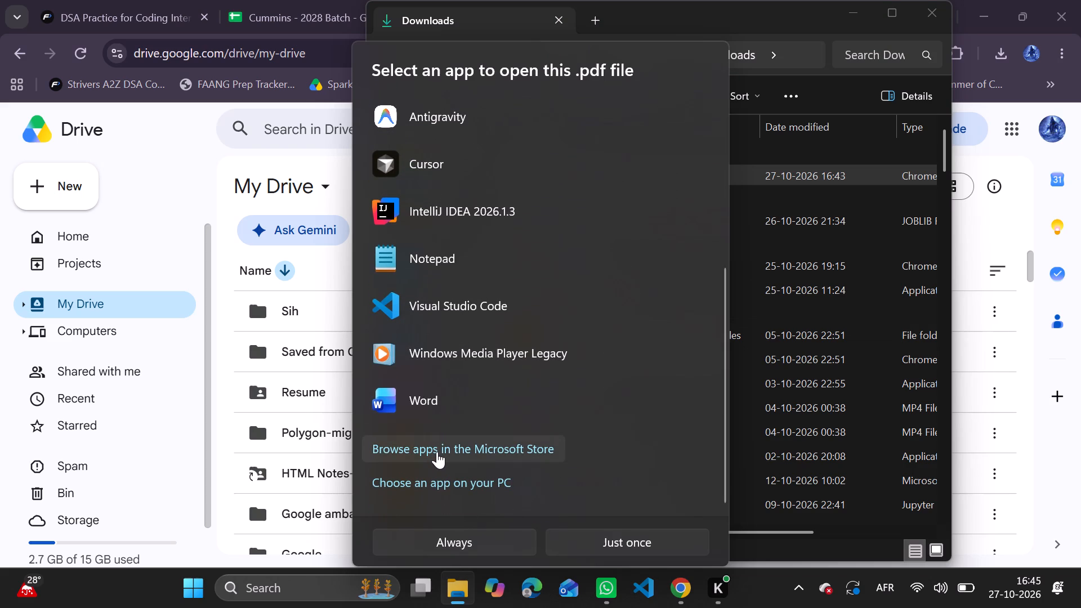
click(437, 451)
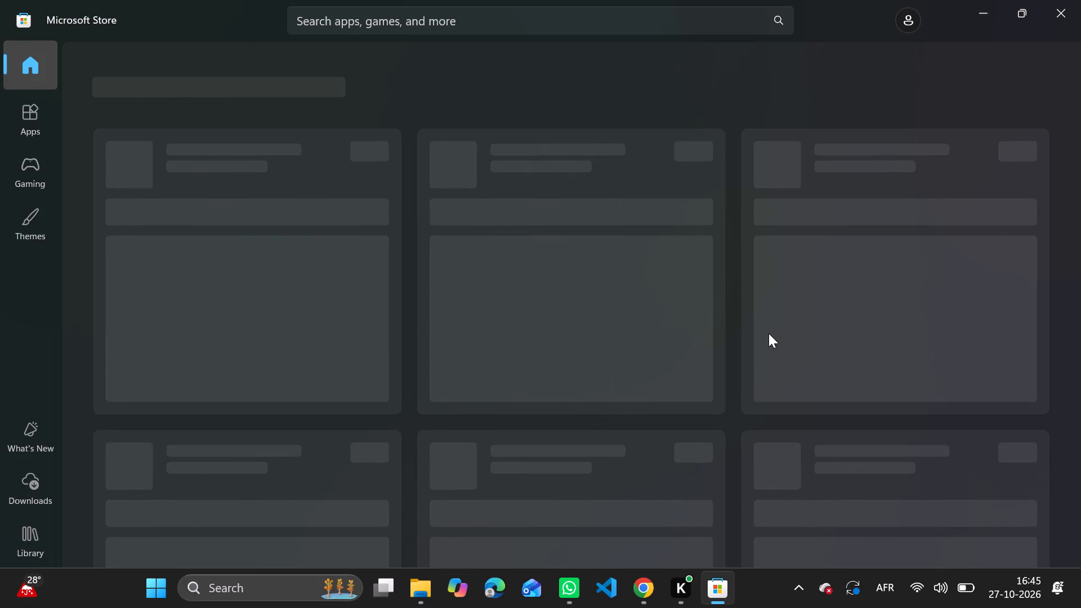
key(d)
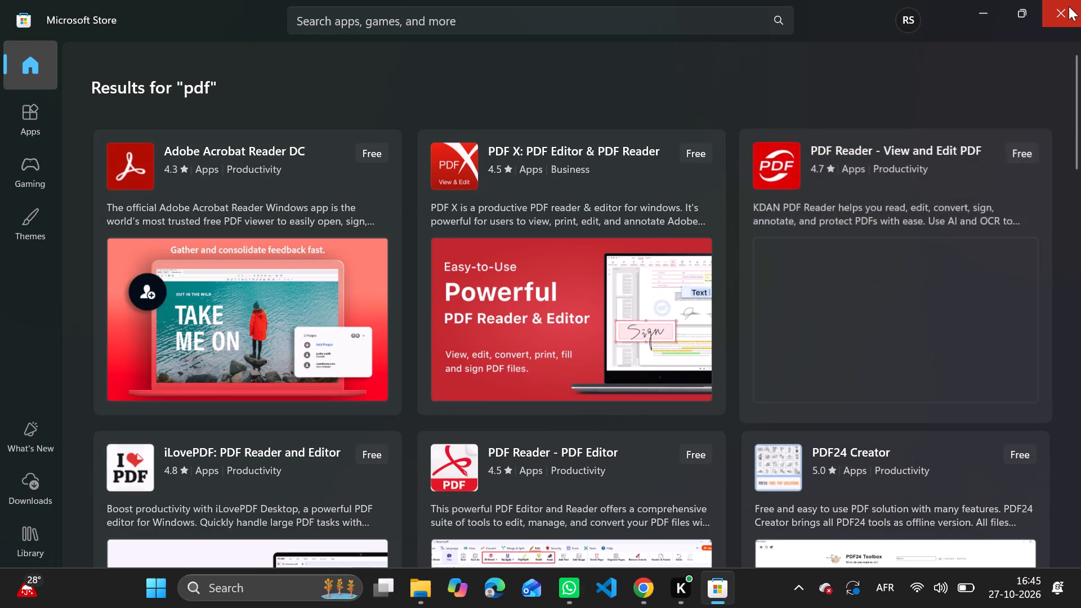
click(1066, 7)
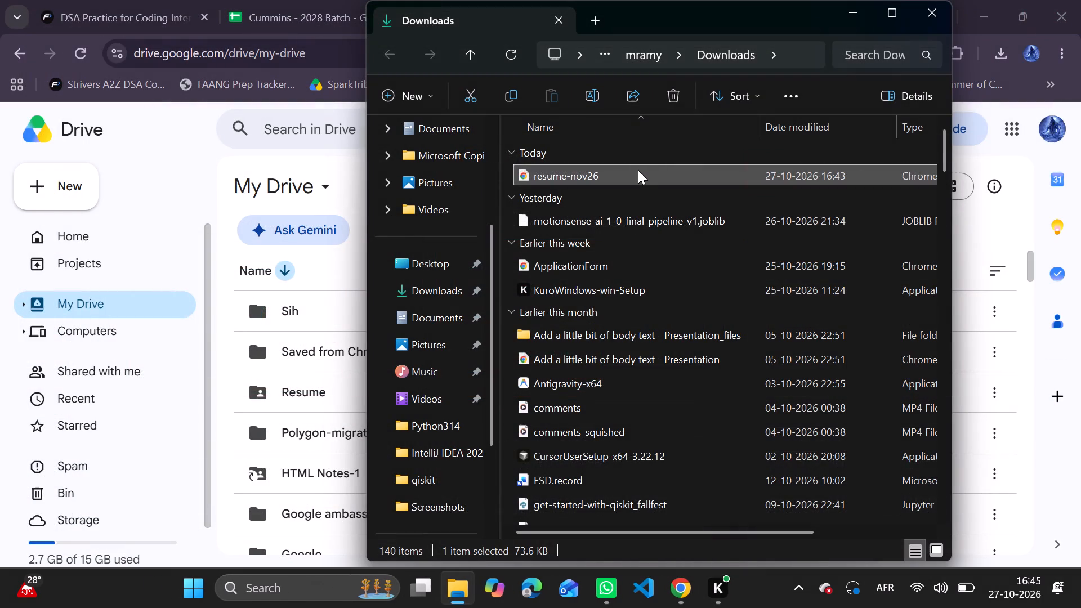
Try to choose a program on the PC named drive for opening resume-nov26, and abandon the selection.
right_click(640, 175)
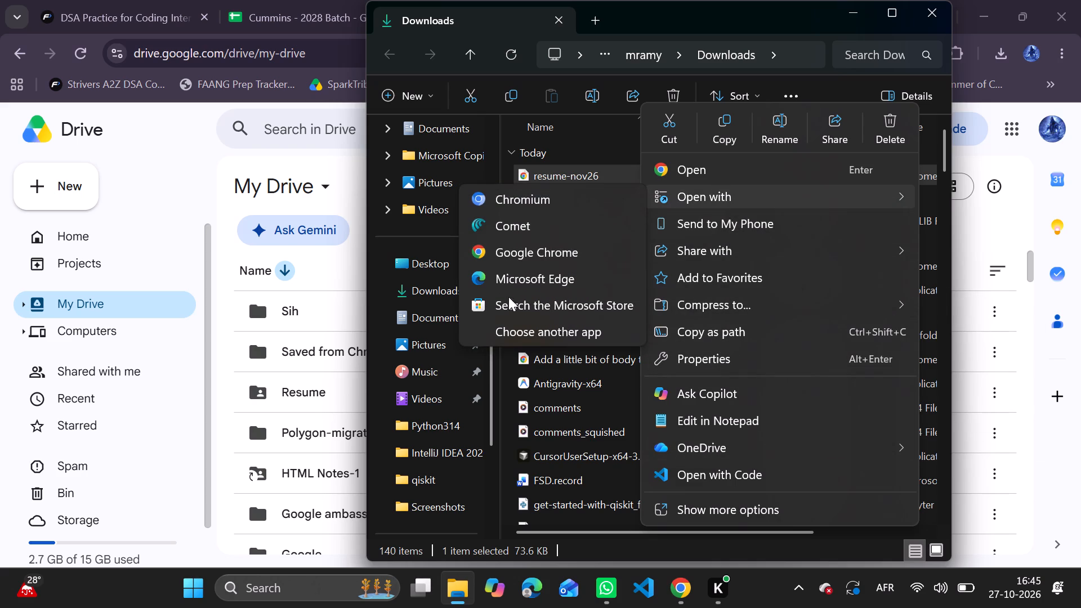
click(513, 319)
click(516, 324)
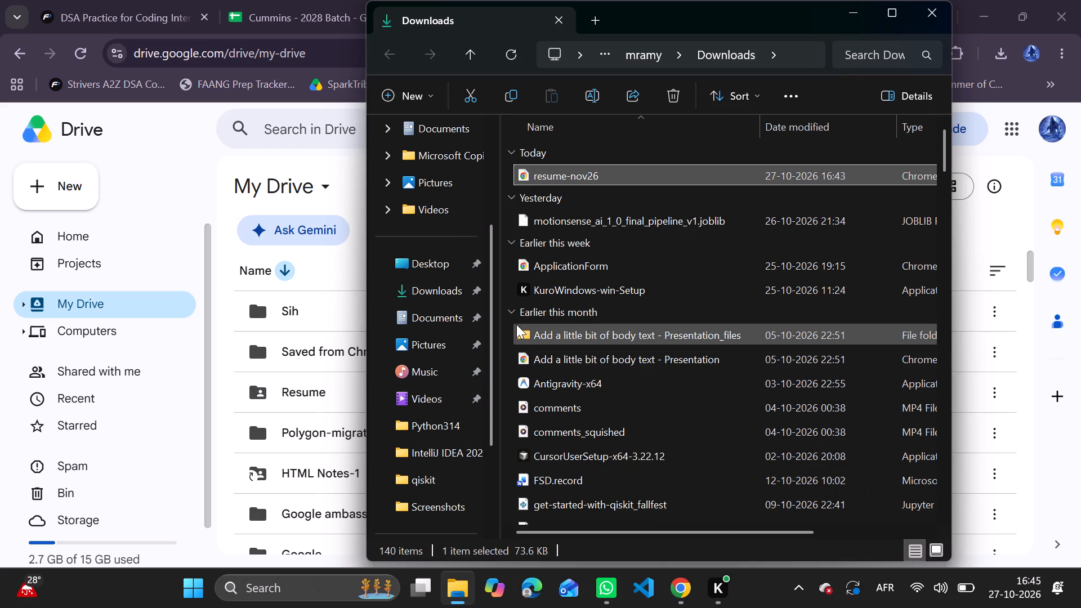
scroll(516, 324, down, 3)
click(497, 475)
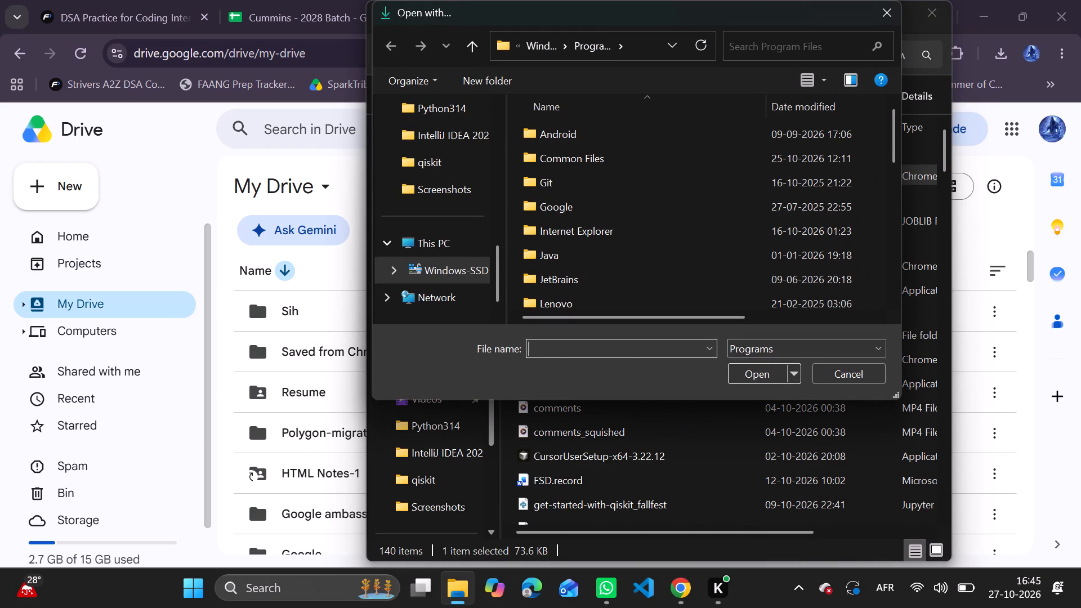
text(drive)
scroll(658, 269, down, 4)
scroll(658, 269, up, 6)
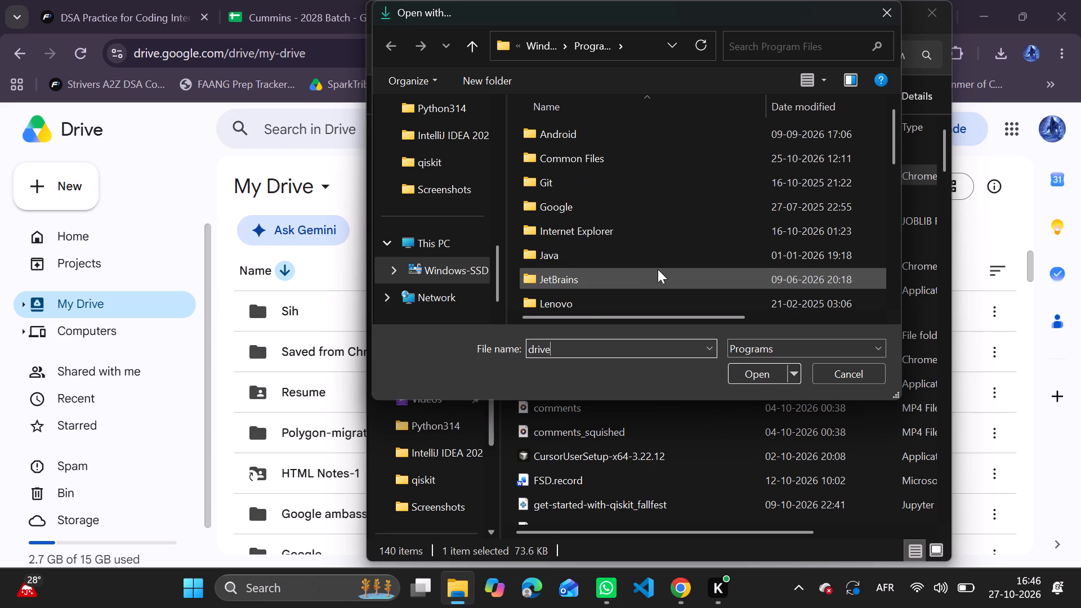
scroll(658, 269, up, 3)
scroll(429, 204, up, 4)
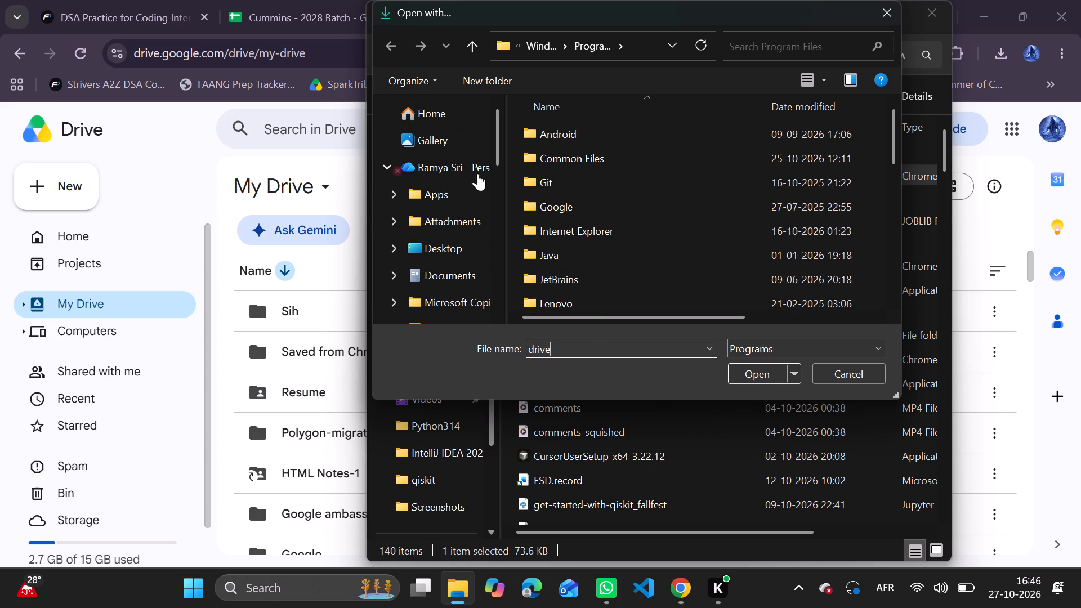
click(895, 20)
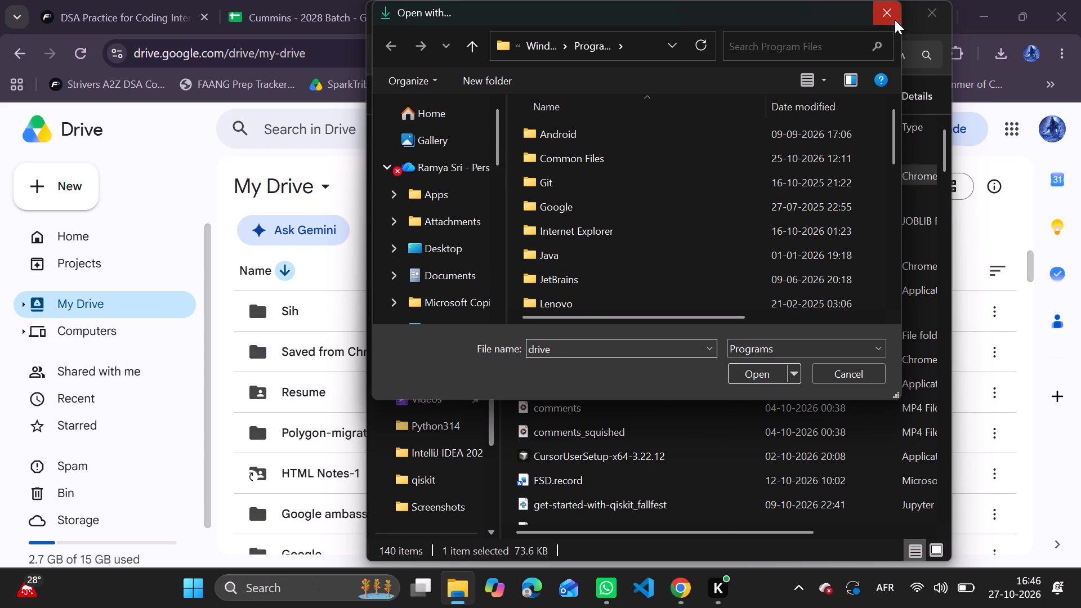
Open the sharing options for resume-nov26 in the Downloads folder.
click(731, 6)
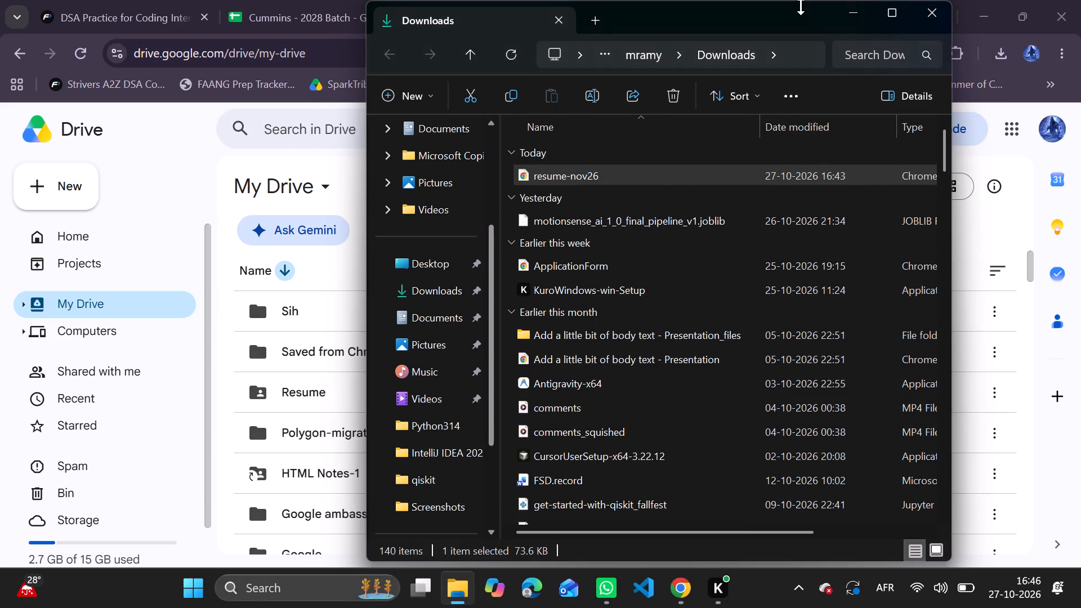
right_click(790, 176)
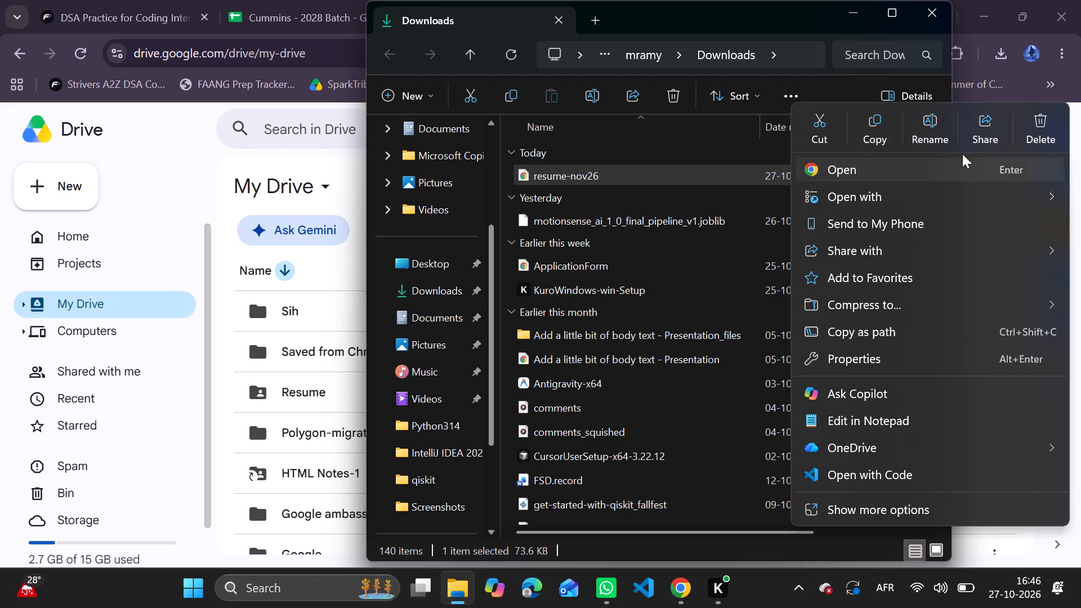
click(972, 129)
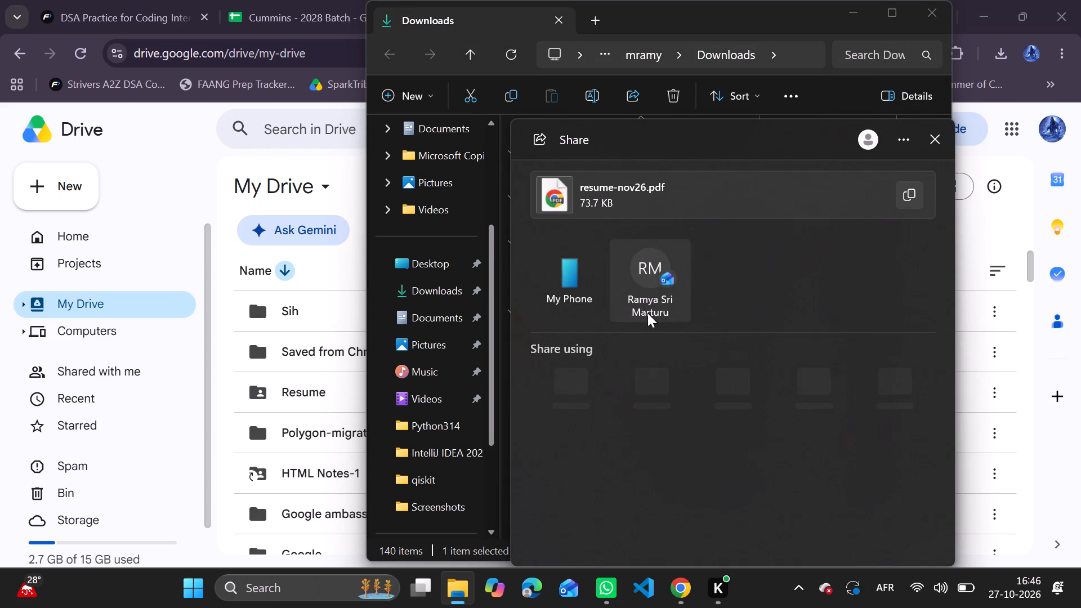
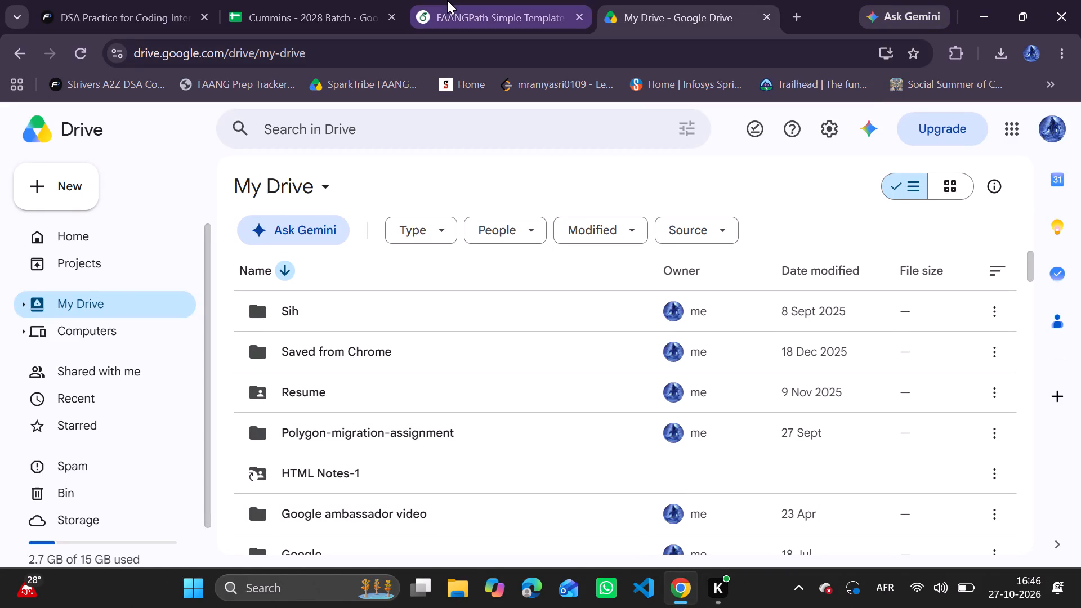
In the Cummins - 2028 Batch spreadsheet, look through the student rows and their Drive links on the Data collection from college sheet.
click(346, 4)
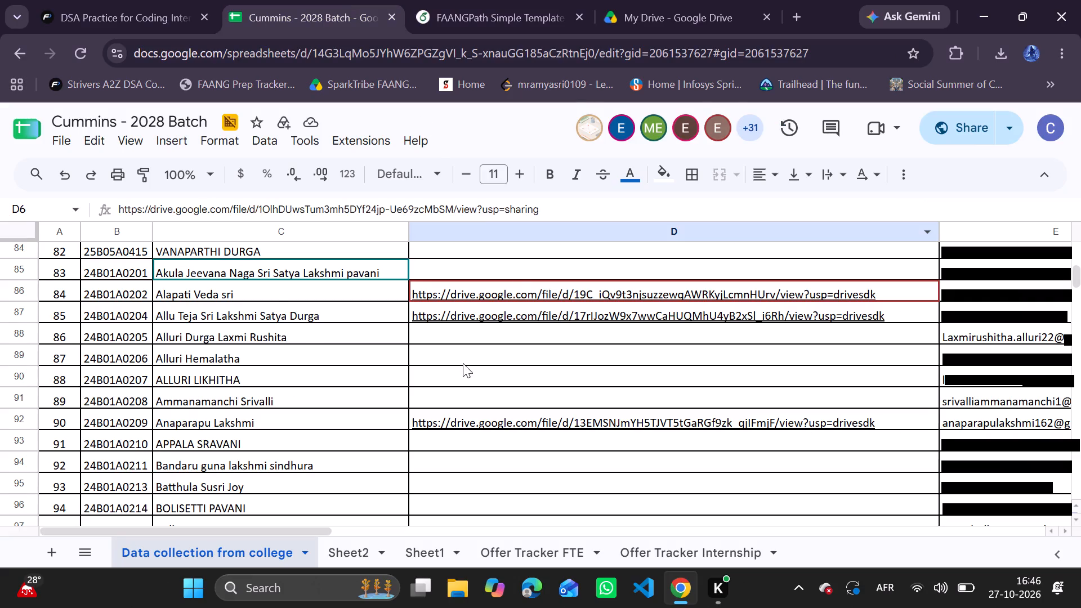
scroll(461, 364, down, 19)
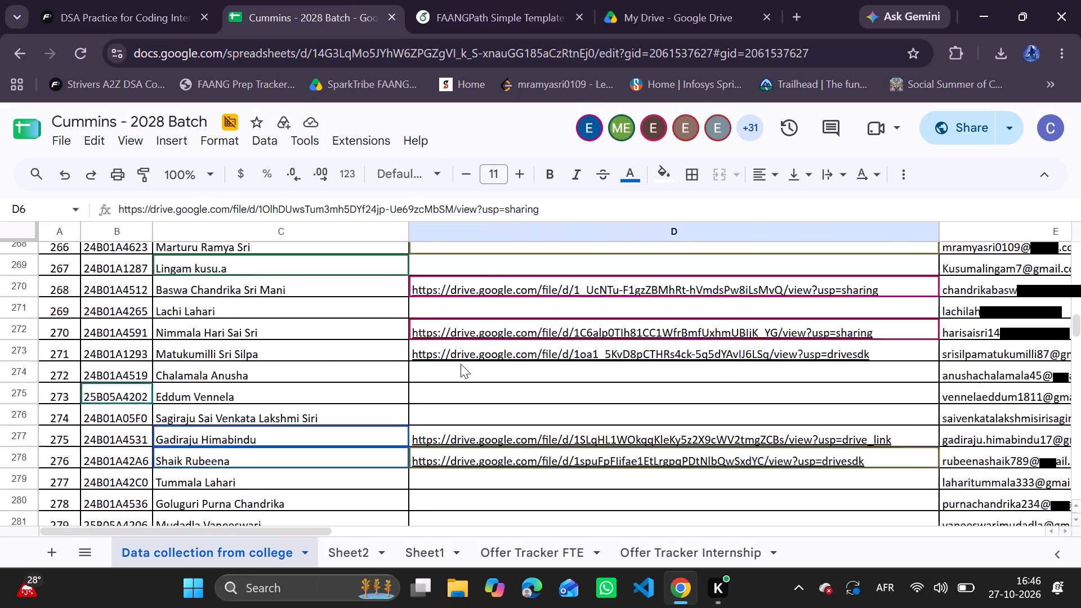
scroll(461, 364, up, 6)
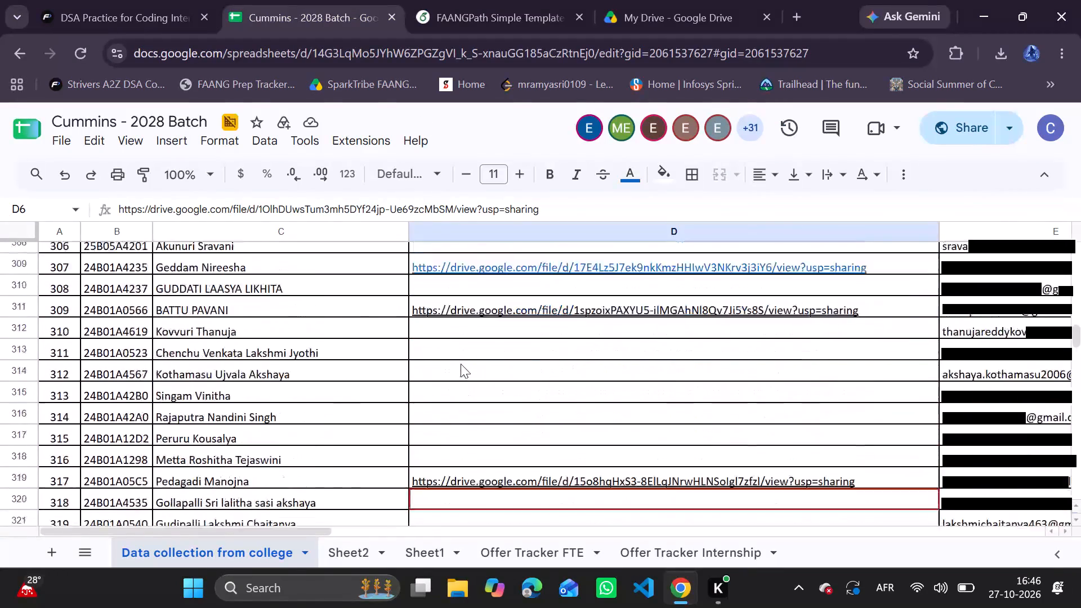
scroll(461, 364, up, 4)
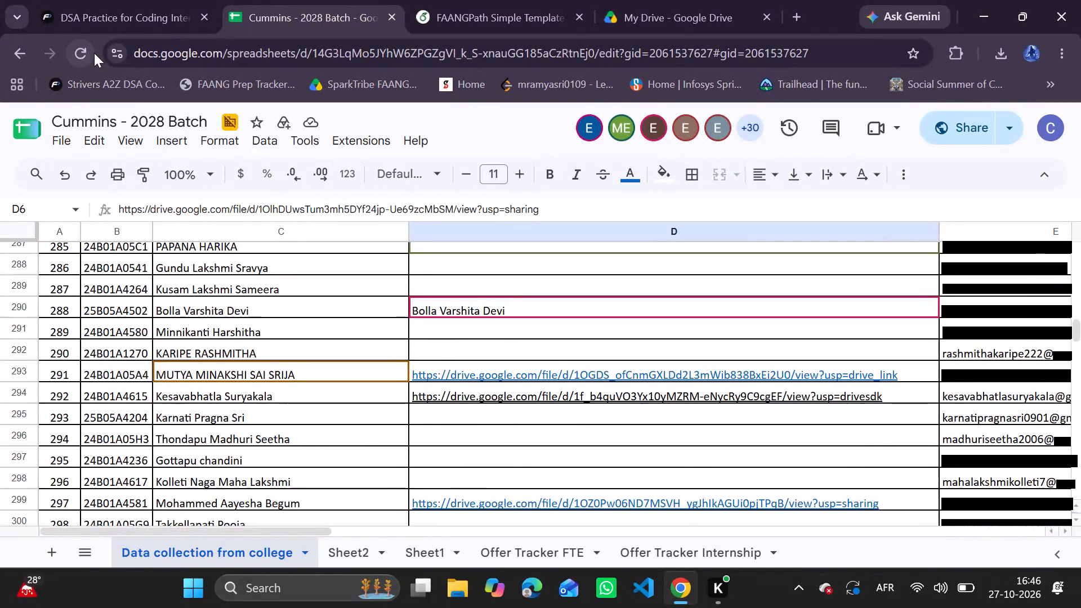
In Chrome, reload the Cummins - 2028 Batch spreadsheet to bring its resume link entries up to date.
click(89, 53)
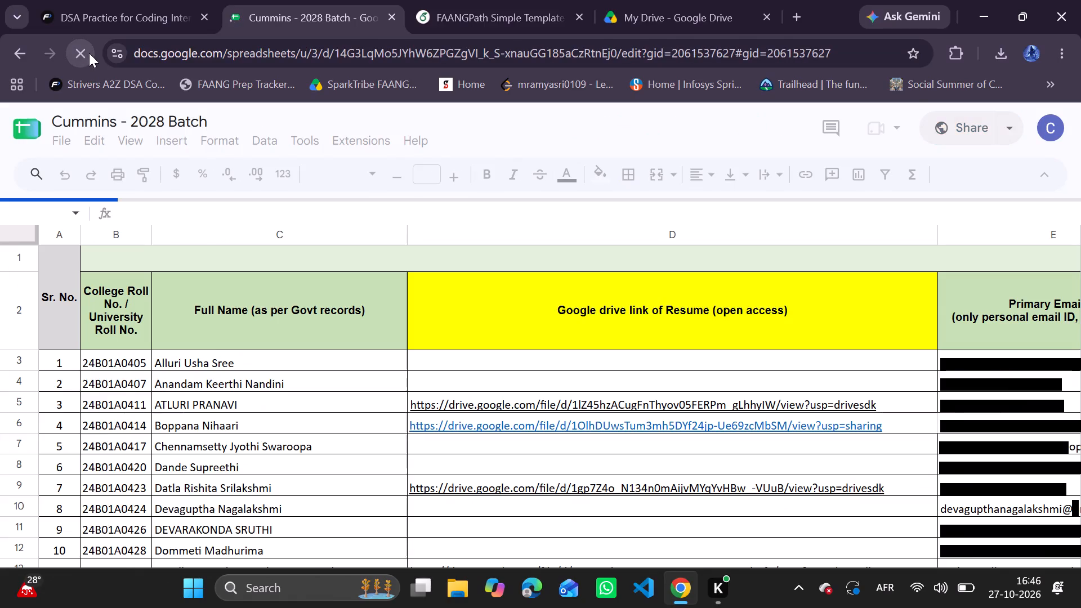
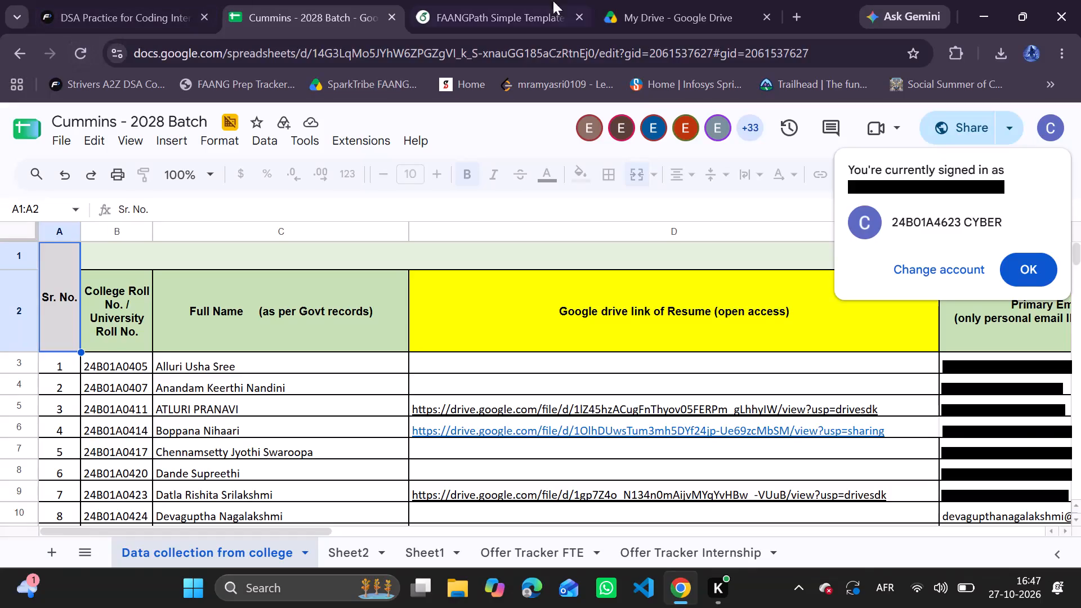
In Google Drive, open the Resume folder and review the old Word document stored in it.
click(630, 1)
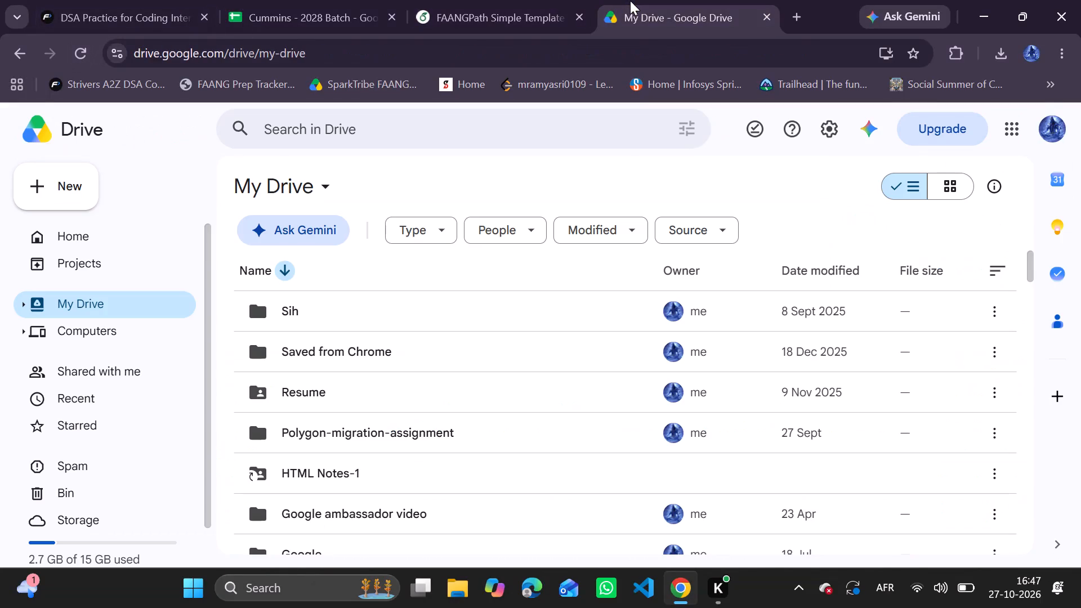
click(92, 299)
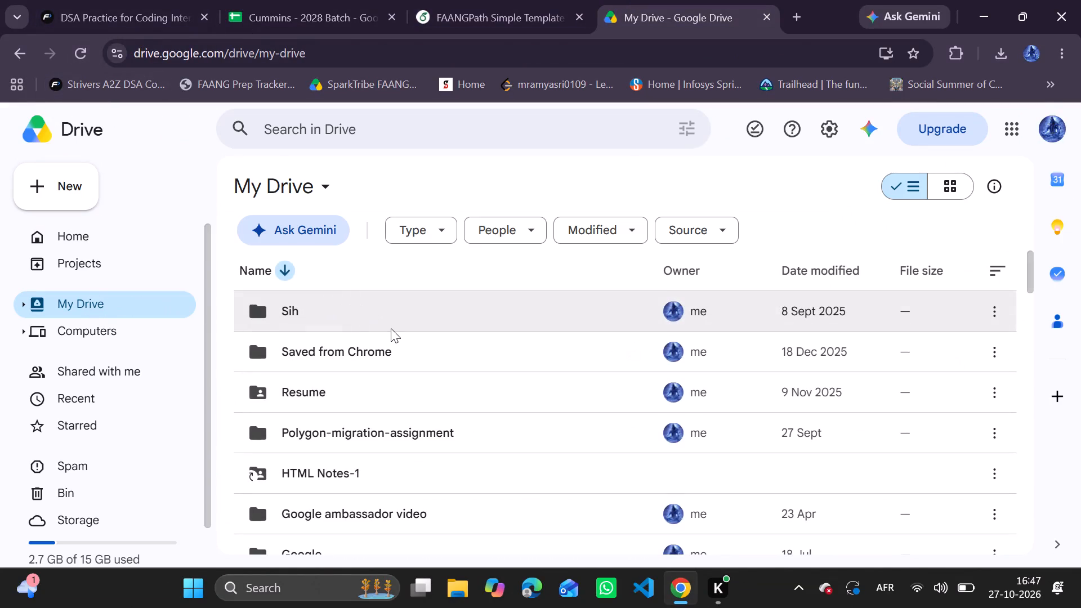
scroll(391, 328, up, 2)
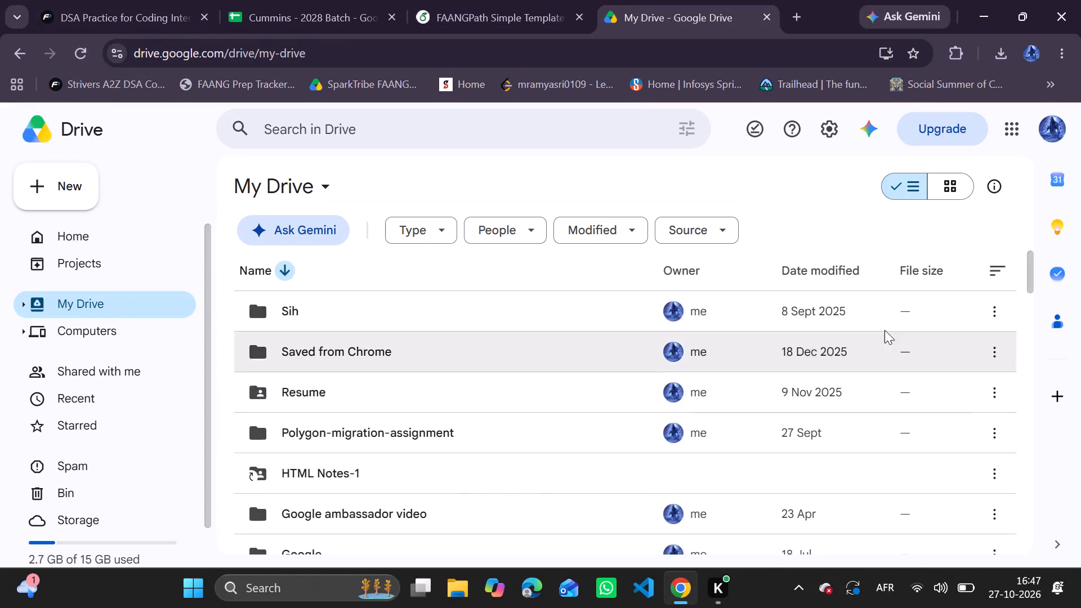
click(293, 401)
double_click(293, 401)
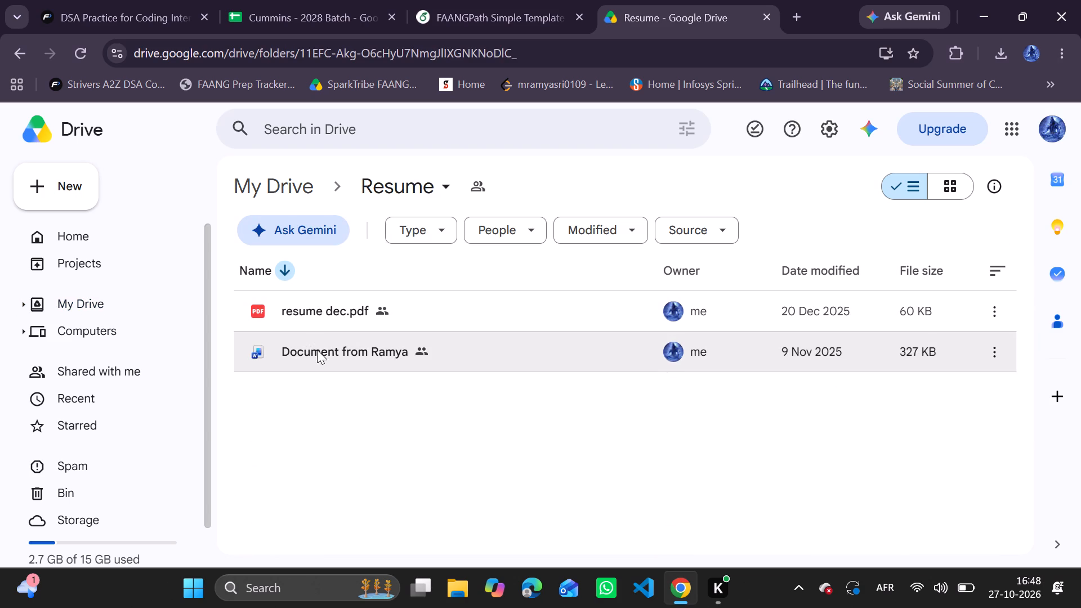
double_click(318, 349)
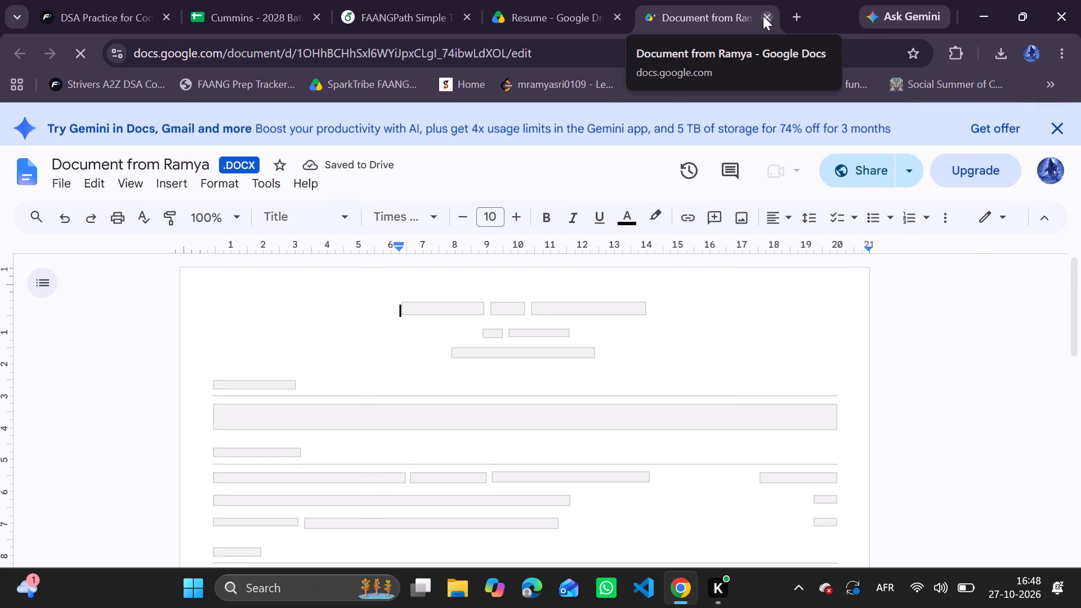
scroll(664, 345, down, 4)
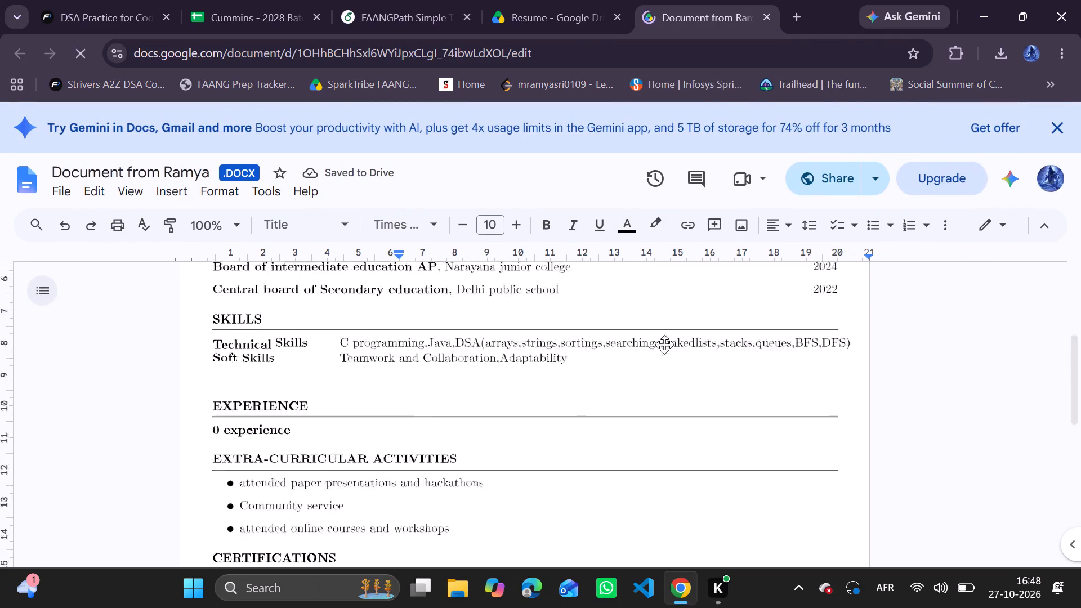
scroll(664, 345, down, 4)
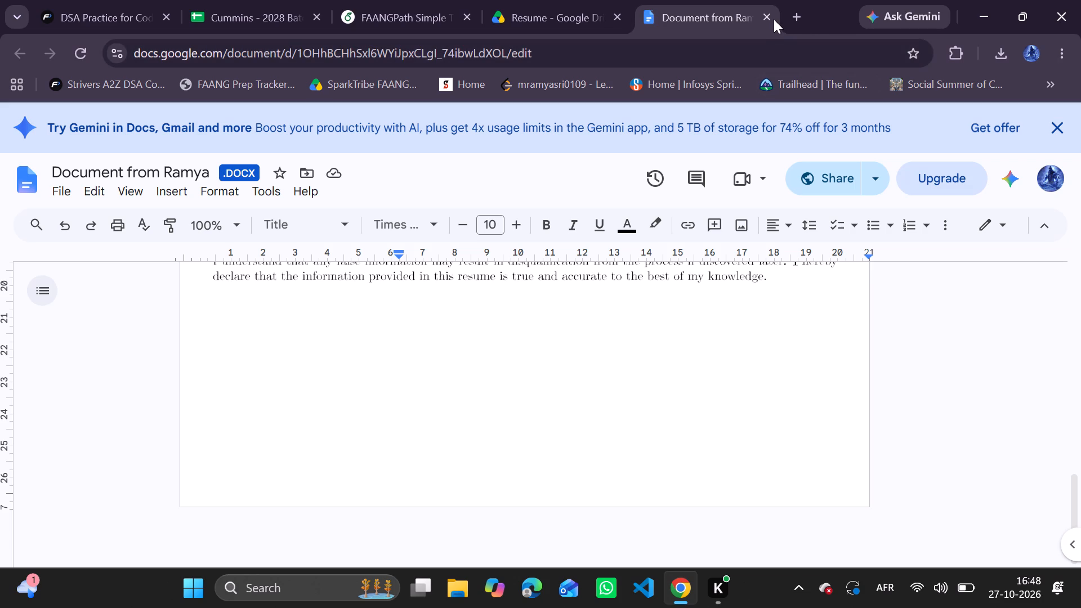
click(772, 17)
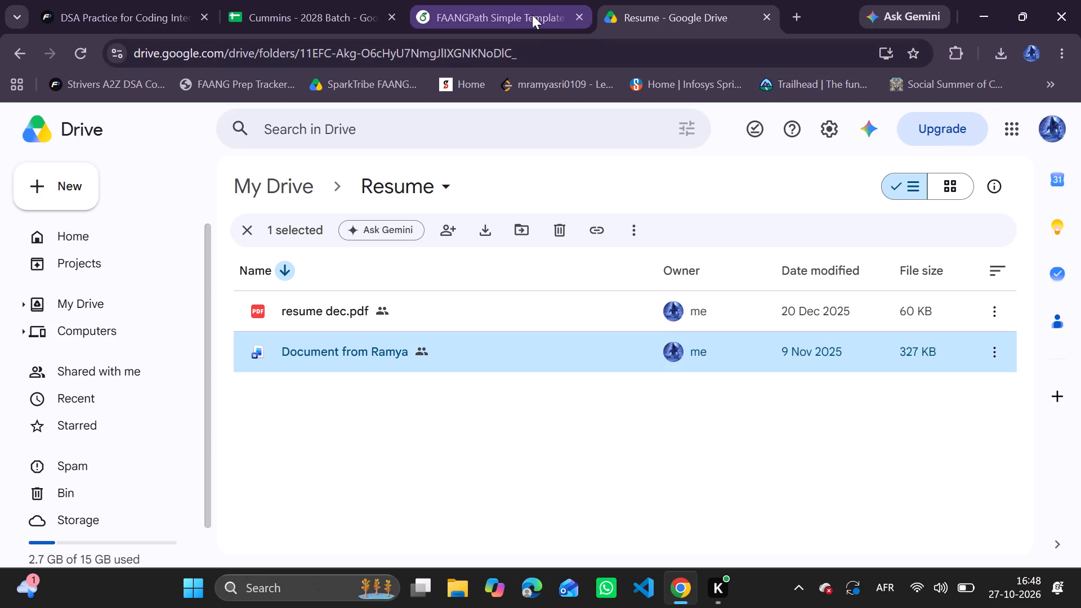
Go back to My Drive and move the outdated Resume folder to the bin.
scroll(538, 257, right, 8)
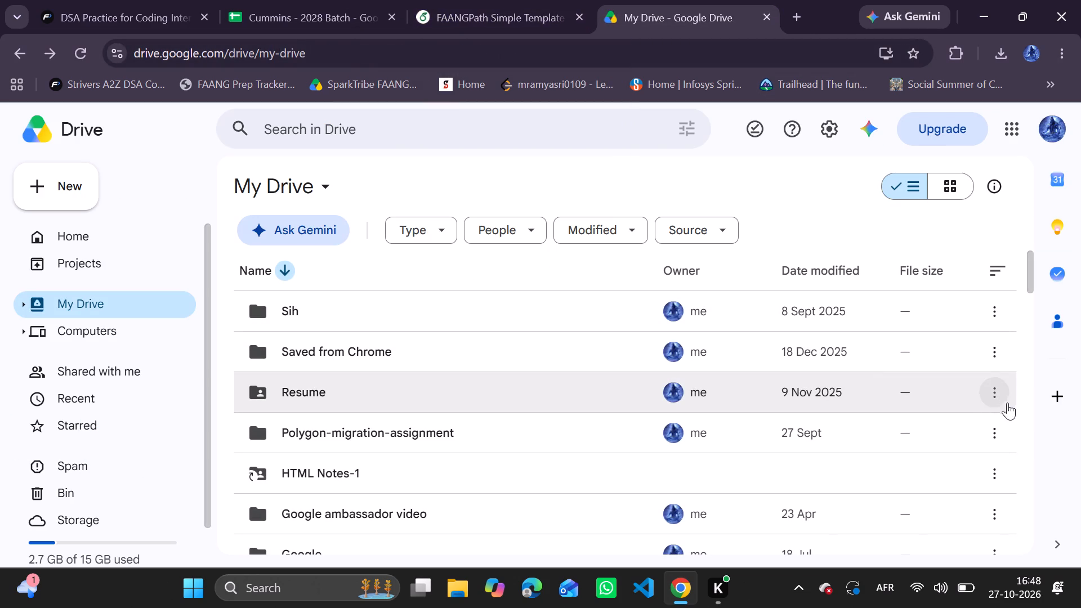
click(990, 394)
click(869, 388)
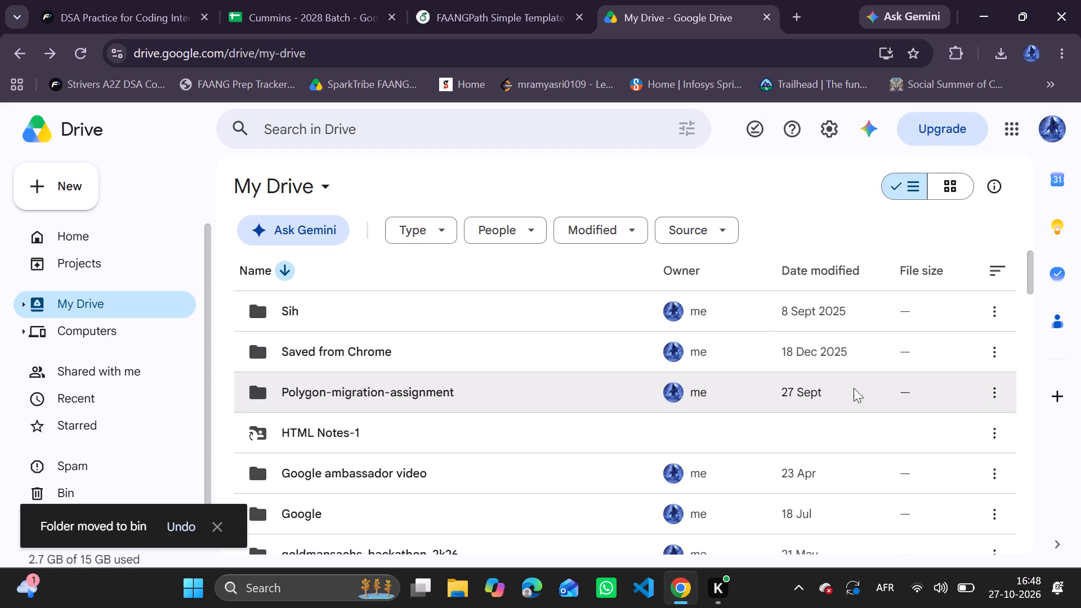
Move the HTML Notes-1 shortcut and the Google ambassador video folder to the bin.
click(994, 435)
click(825, 432)
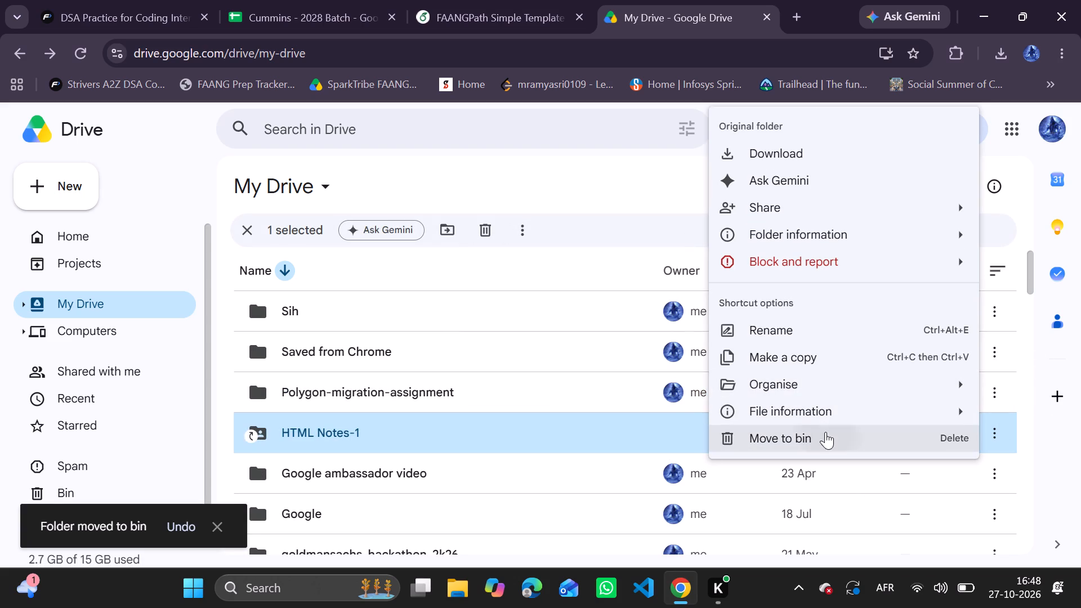
click(1000, 429)
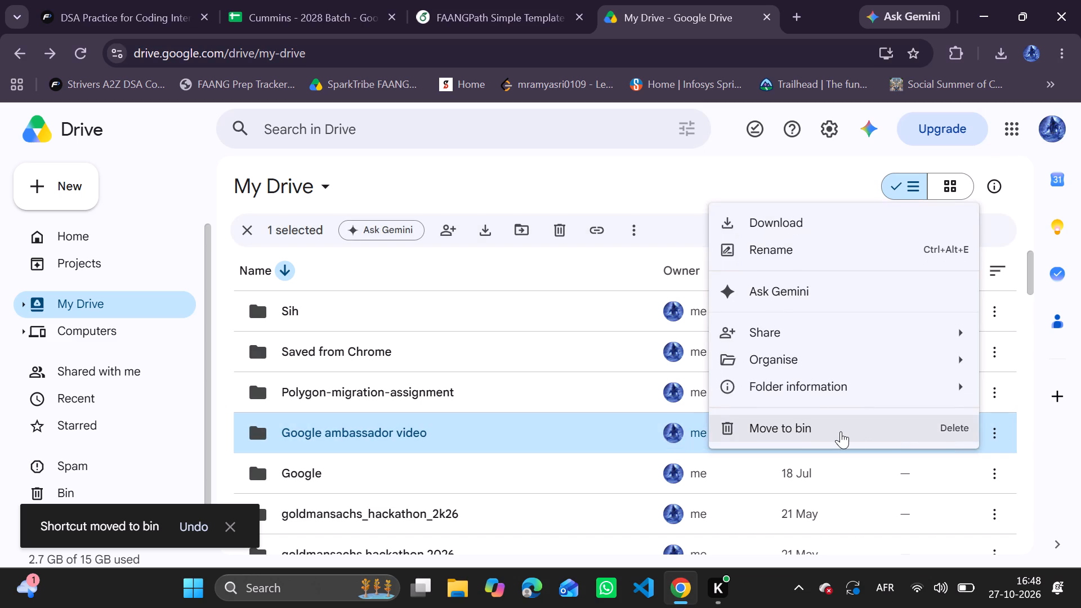
click(841, 431)
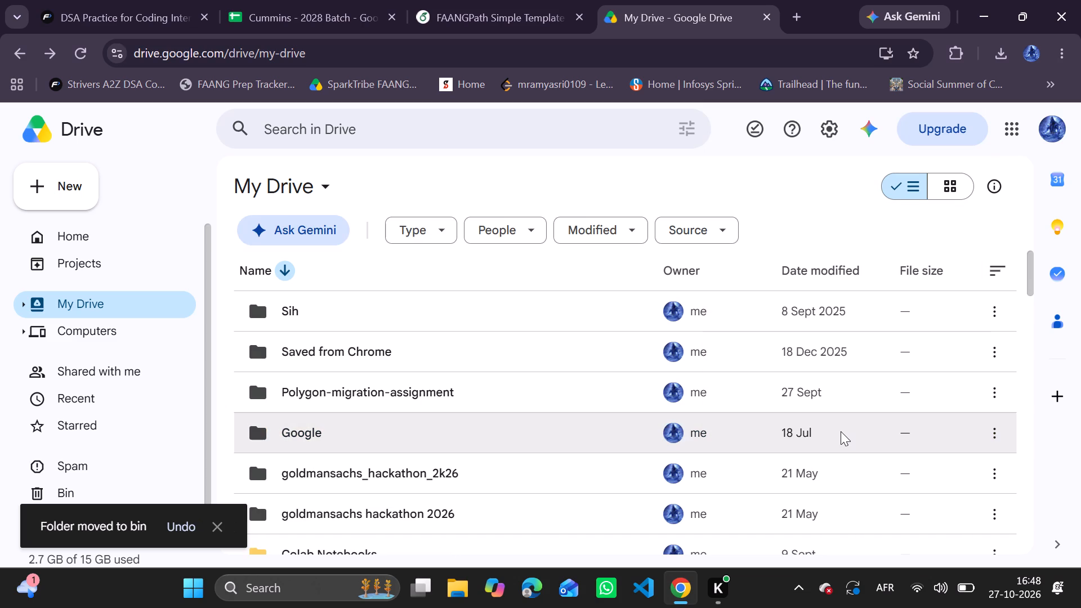
Find resume-nov26.pdf in My Drive, open its preview and read through the resume's content.
scroll(841, 431, down, 3)
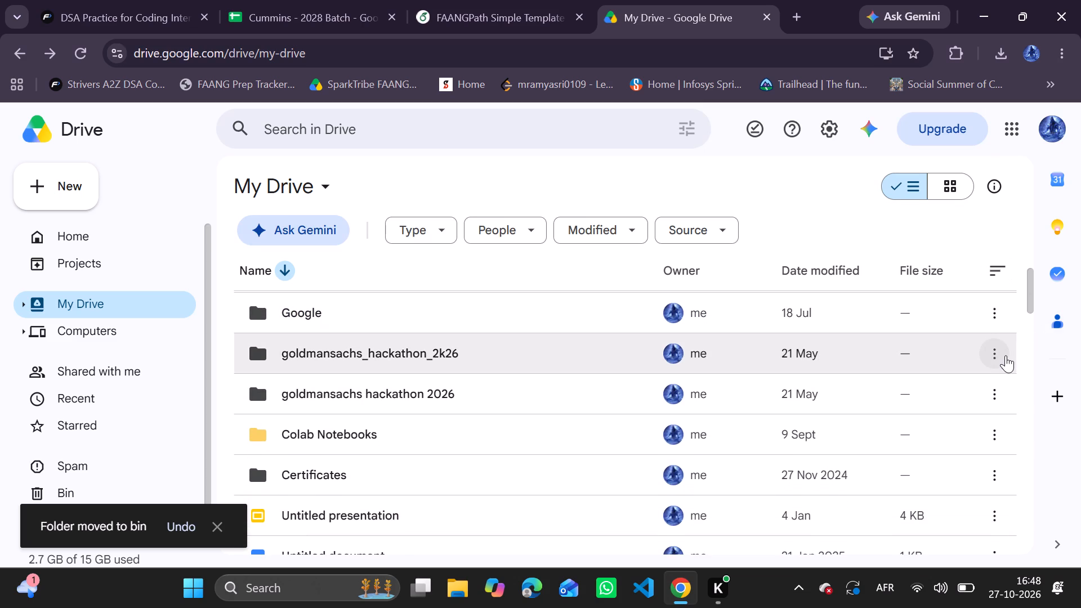
scroll(910, 415, down, 4)
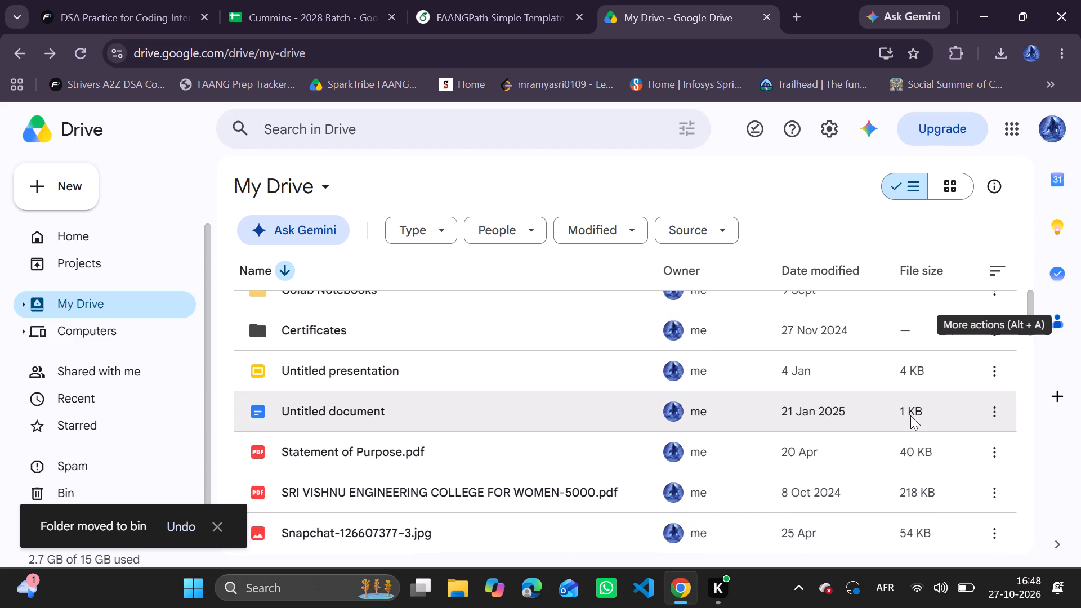
scroll(910, 415, down, 2)
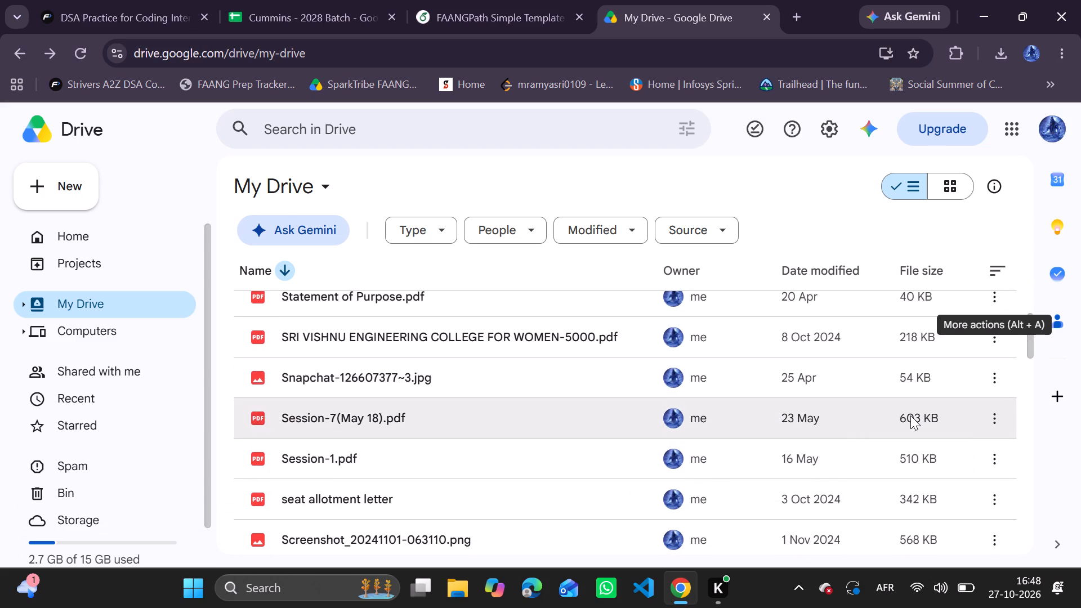
scroll(910, 415, down, 5)
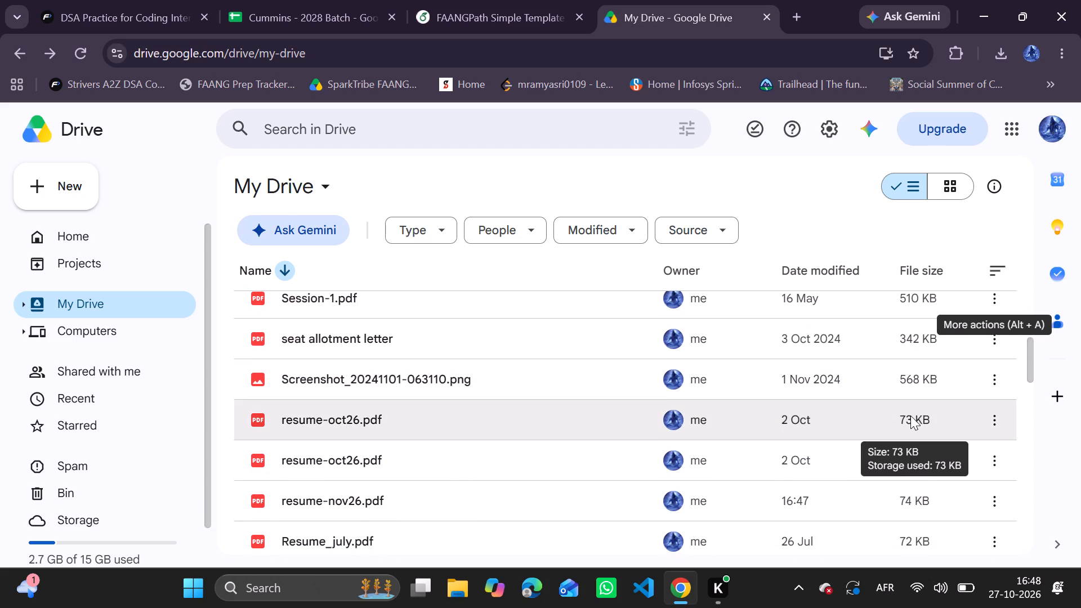
scroll(910, 415, down, 1)
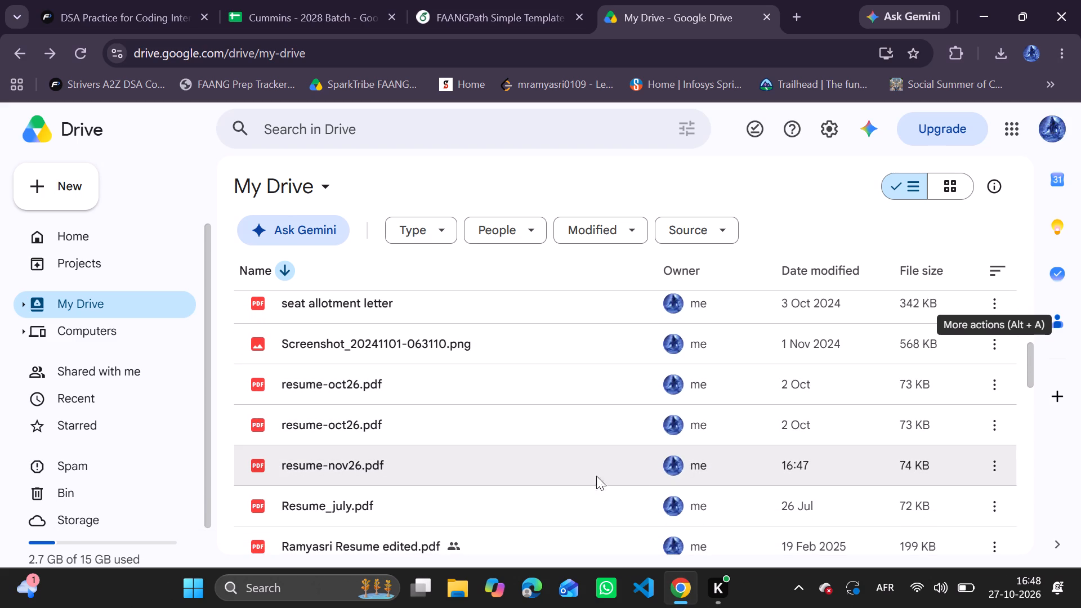
double_click(359, 459)
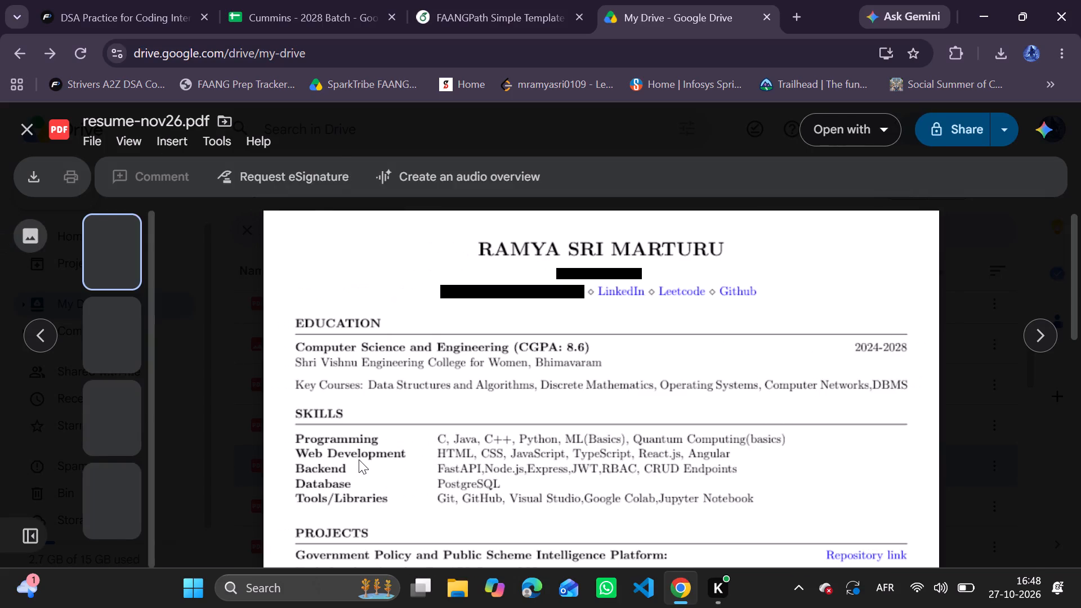
scroll(644, 364, down, 1)
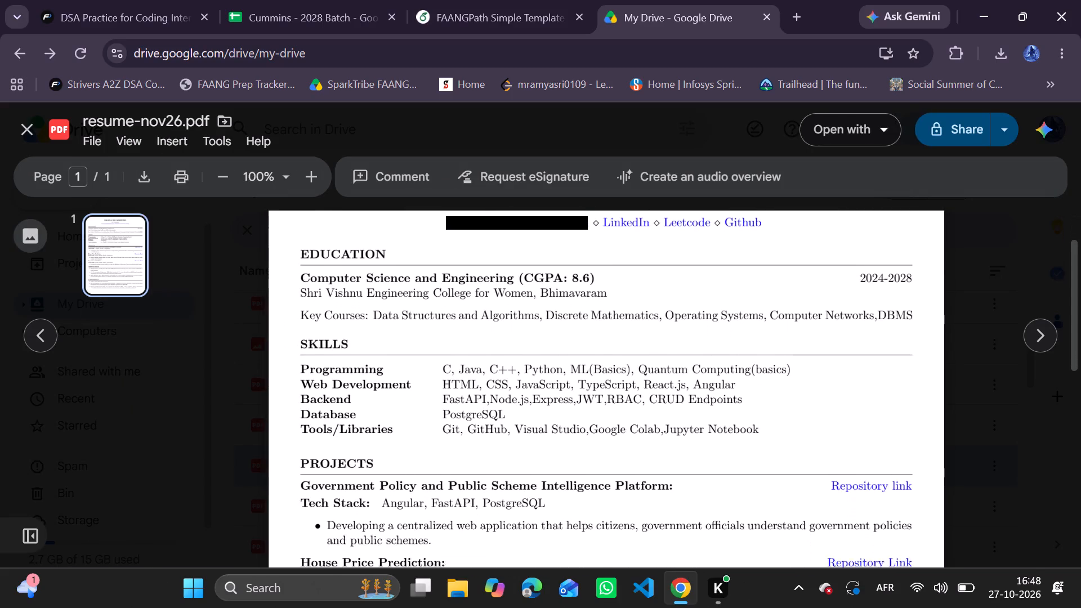
scroll(644, 364, down, 2)
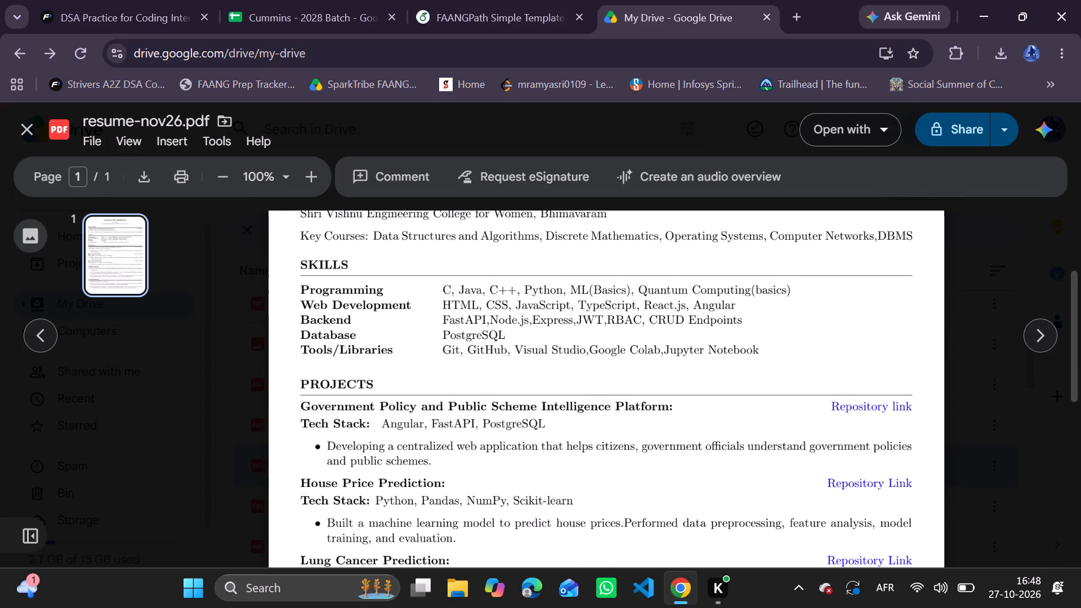
scroll(644, 364, down, 5)
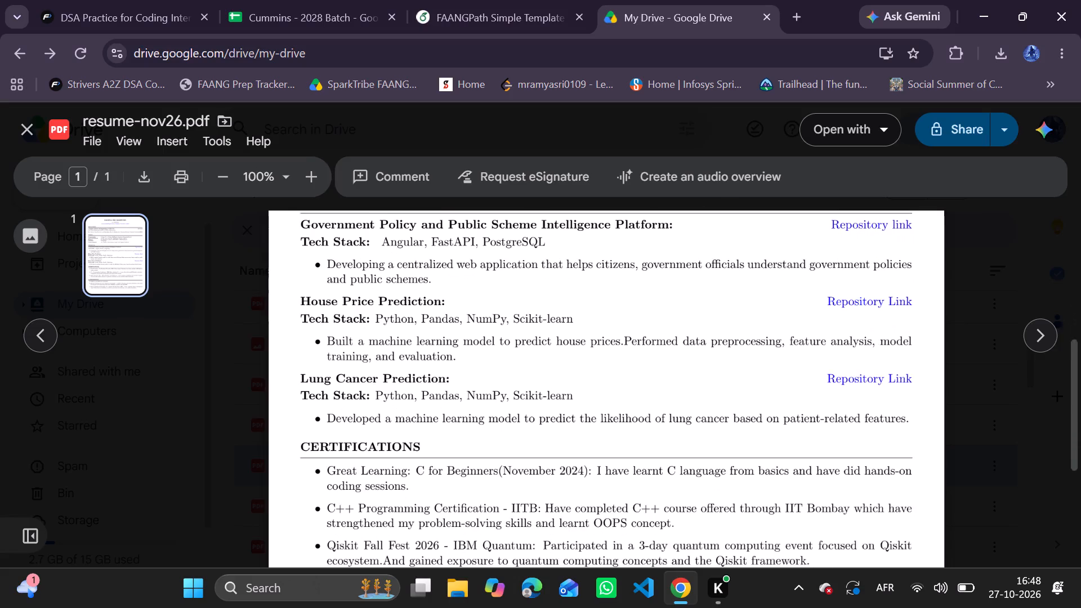
scroll(644, 364, down, 3)
scroll(644, 364, up, 7)
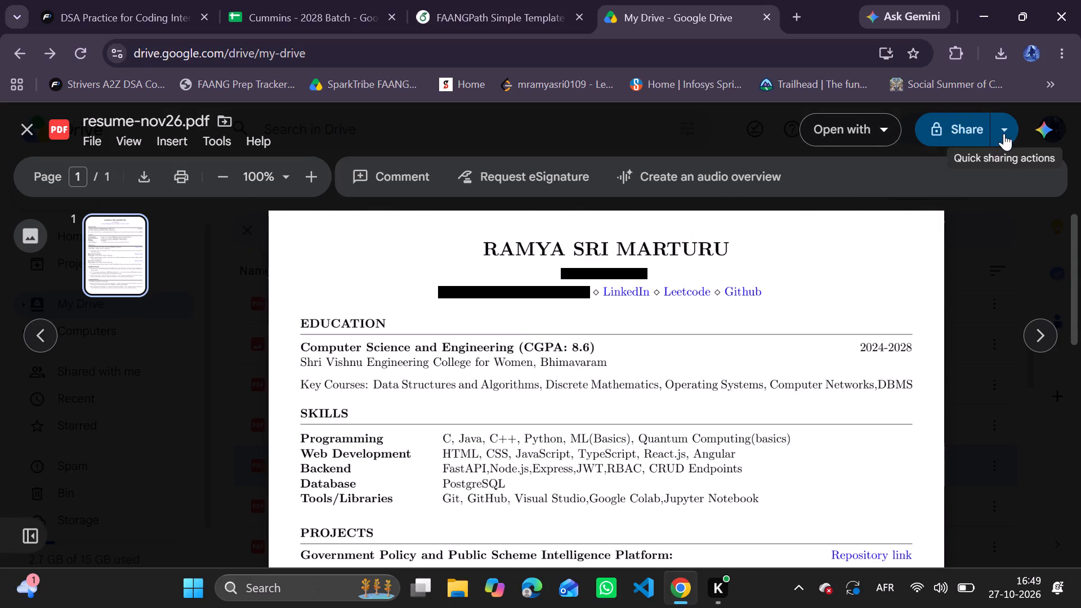
Set the general access of resume-nov26.pdf to Anyone with the link, keeping the Viewer role.
click(1004, 133)
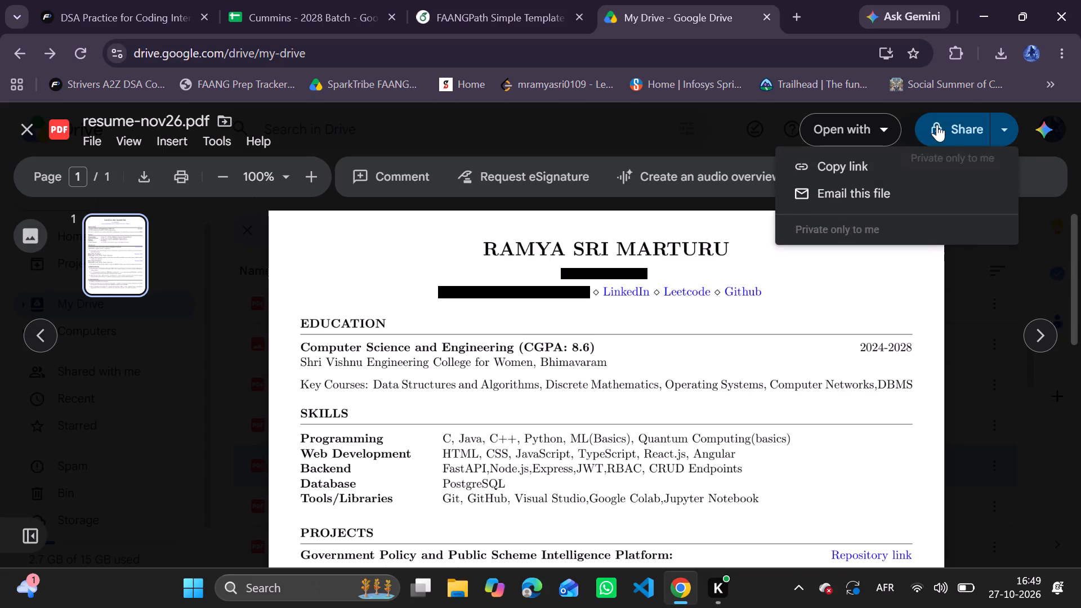
click(937, 124)
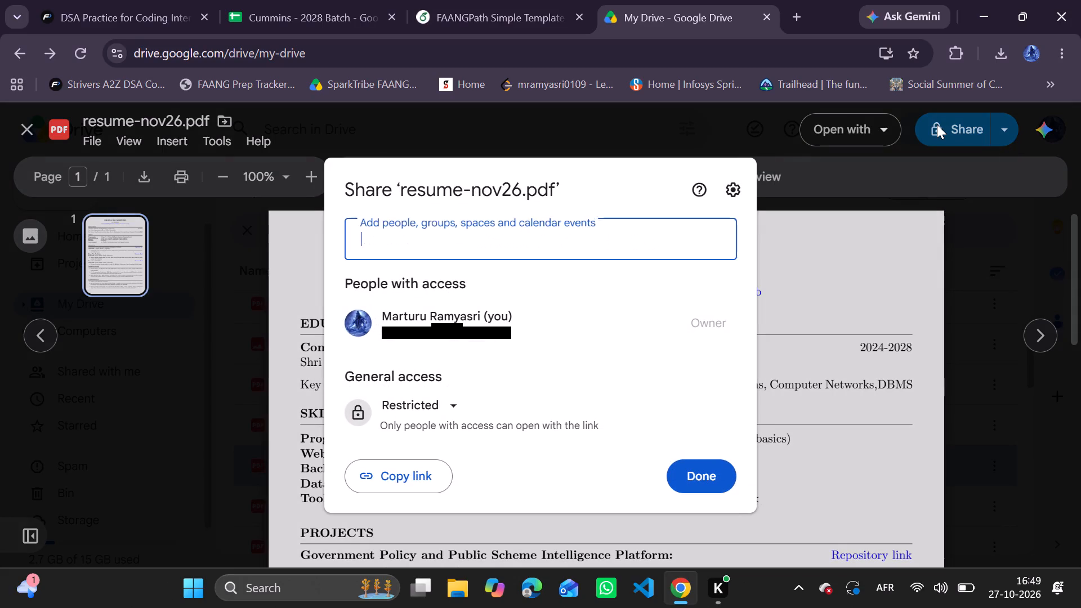
click(436, 405)
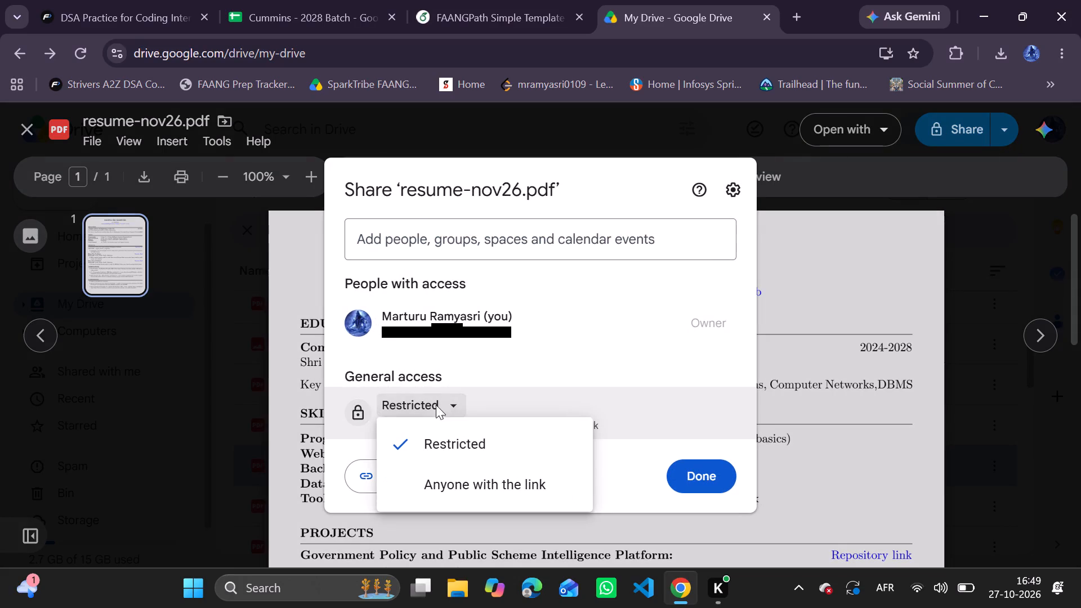
click(466, 488)
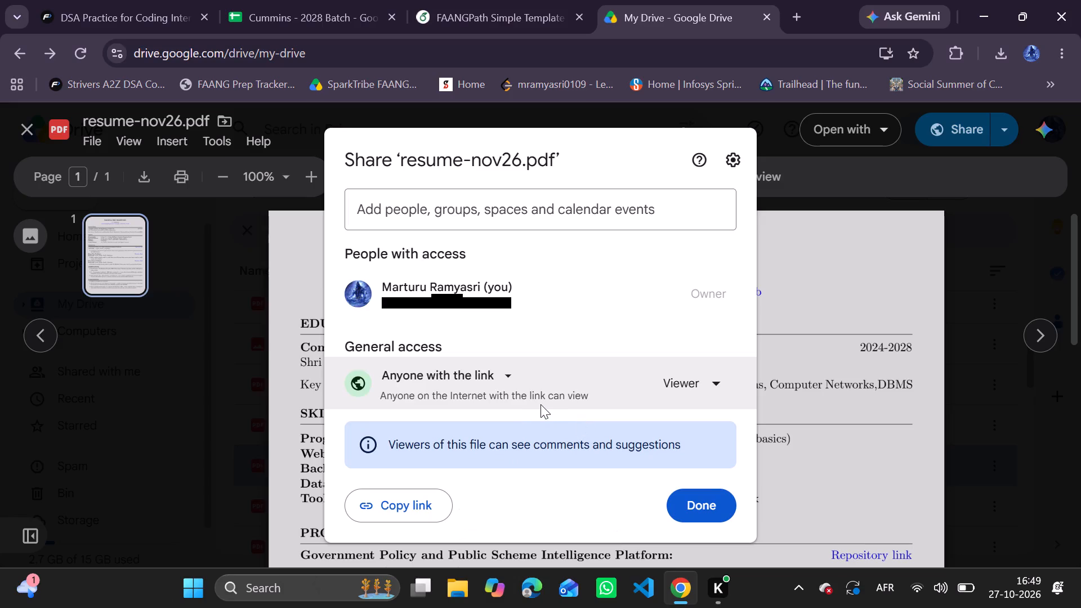
scroll(544, 397, down, 1)
click(696, 380)
click(689, 427)
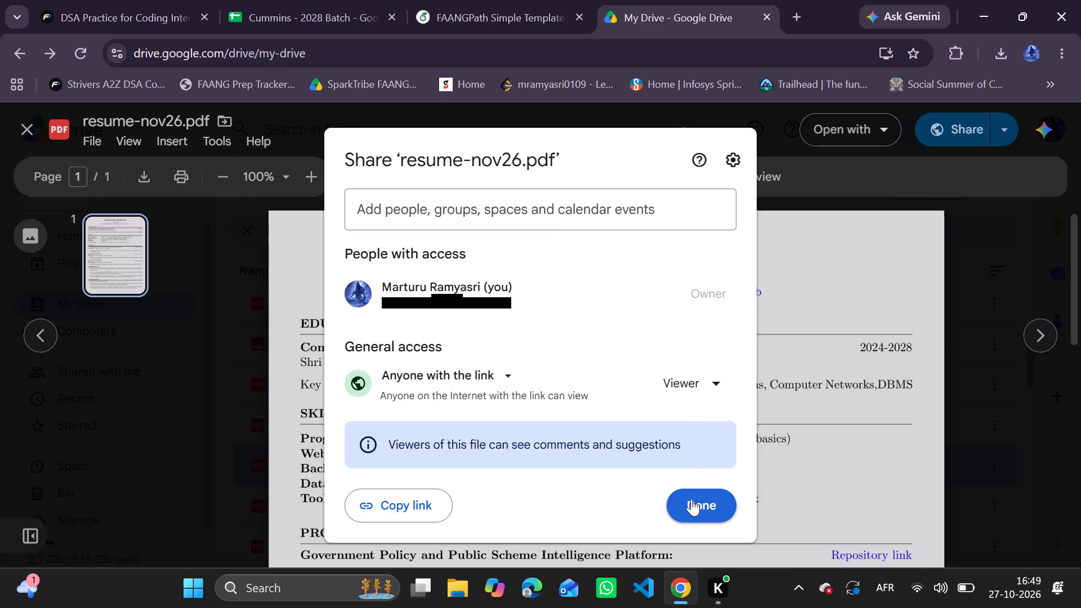
Copy the sharing link of resume-nov26.pdf and close the file's preview.
click(421, 509)
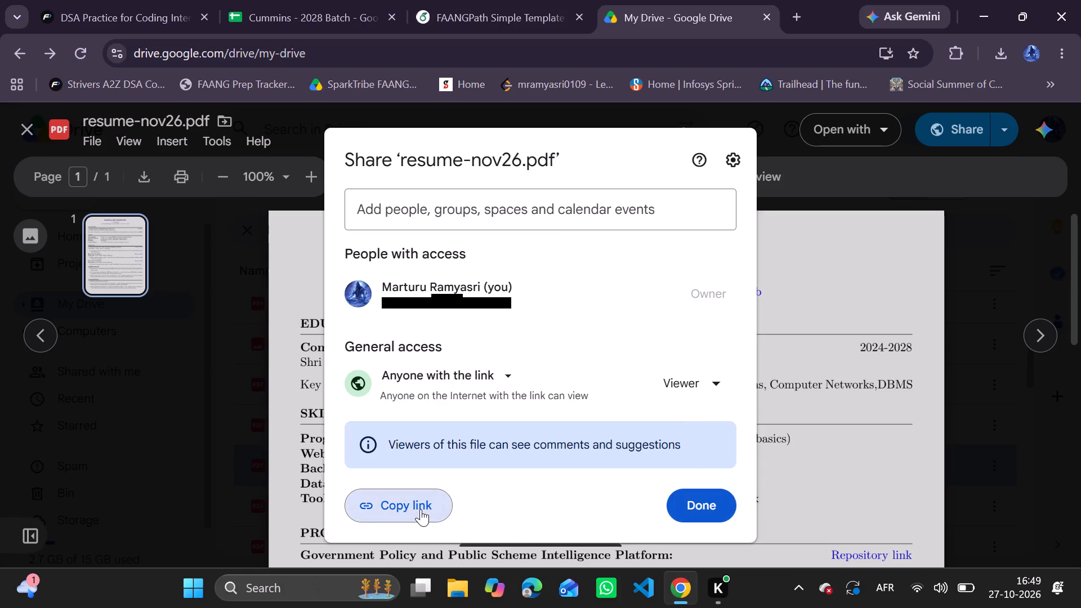
click(698, 492)
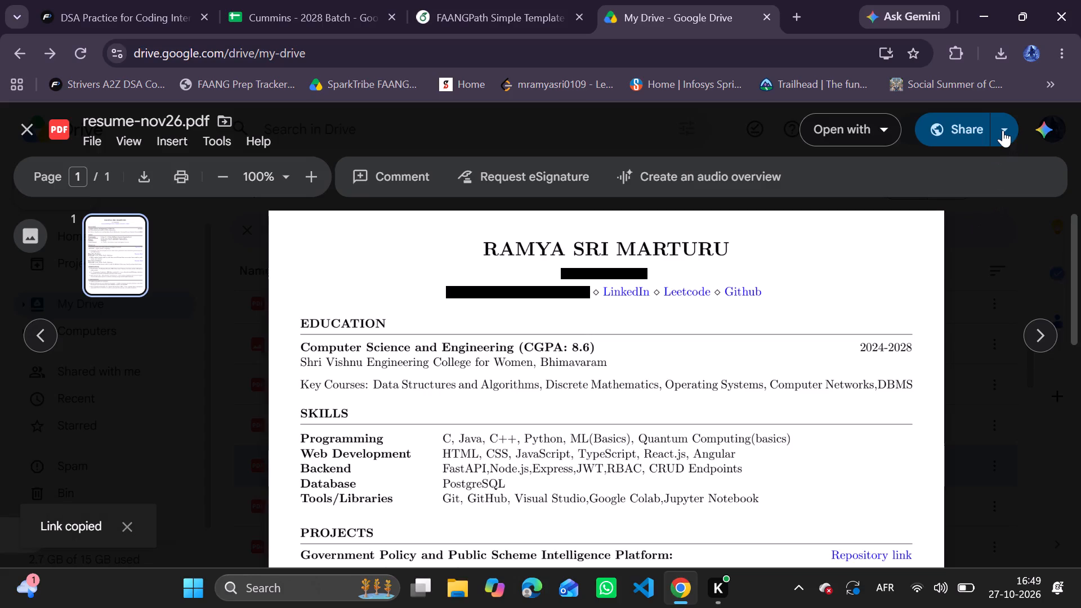
click(1003, 130)
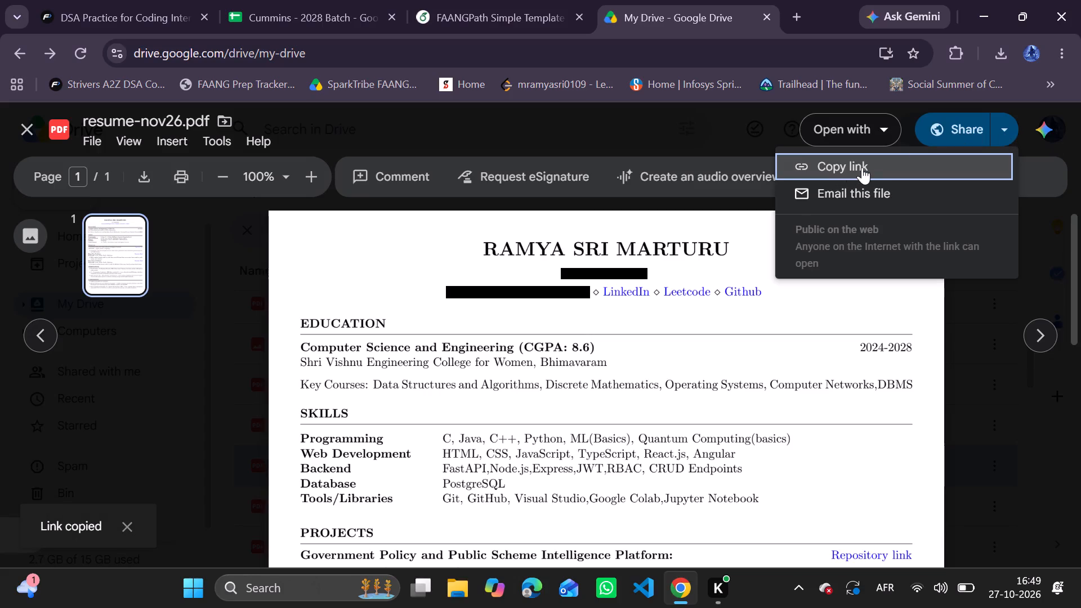
click(862, 167)
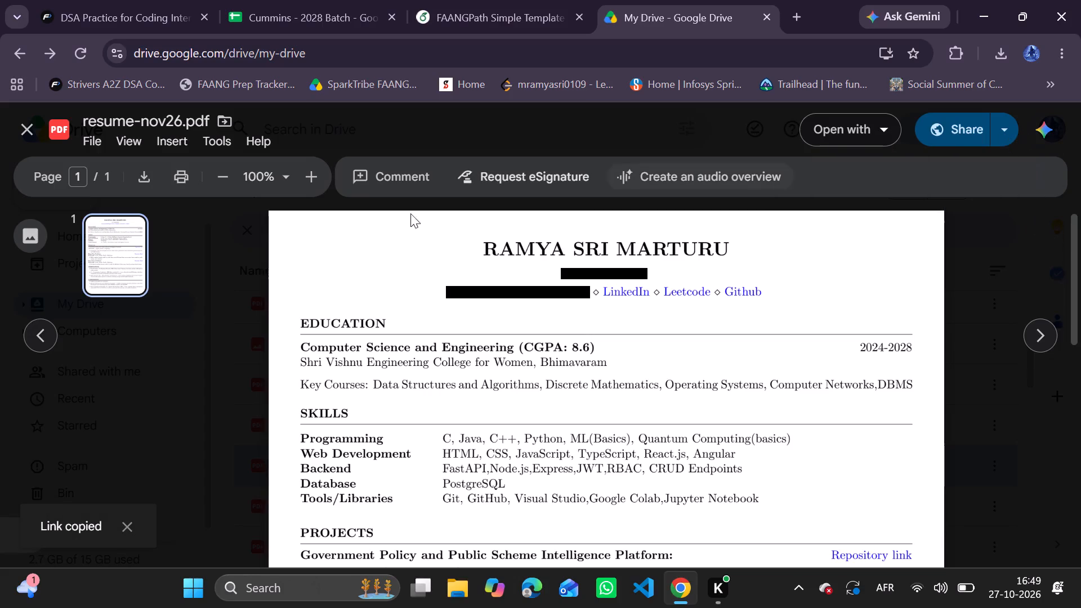
click(25, 125)
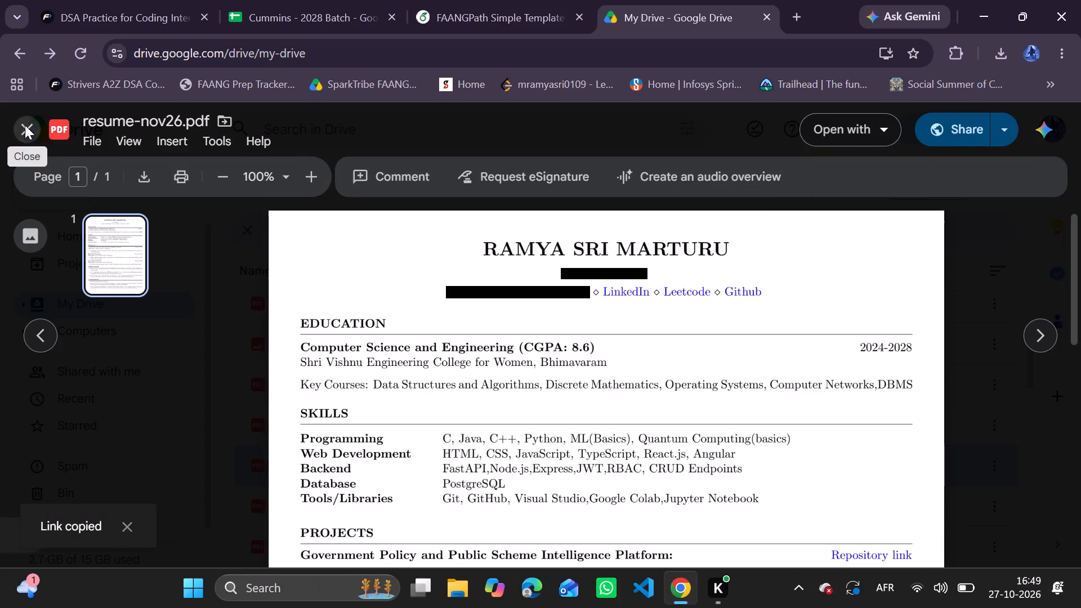
Paste the copied resume-nov26.pdf sharing link into cell D268 of the Cummins - 2028 Batch sheet and dismiss the signed-in account notice.
click(291, 0)
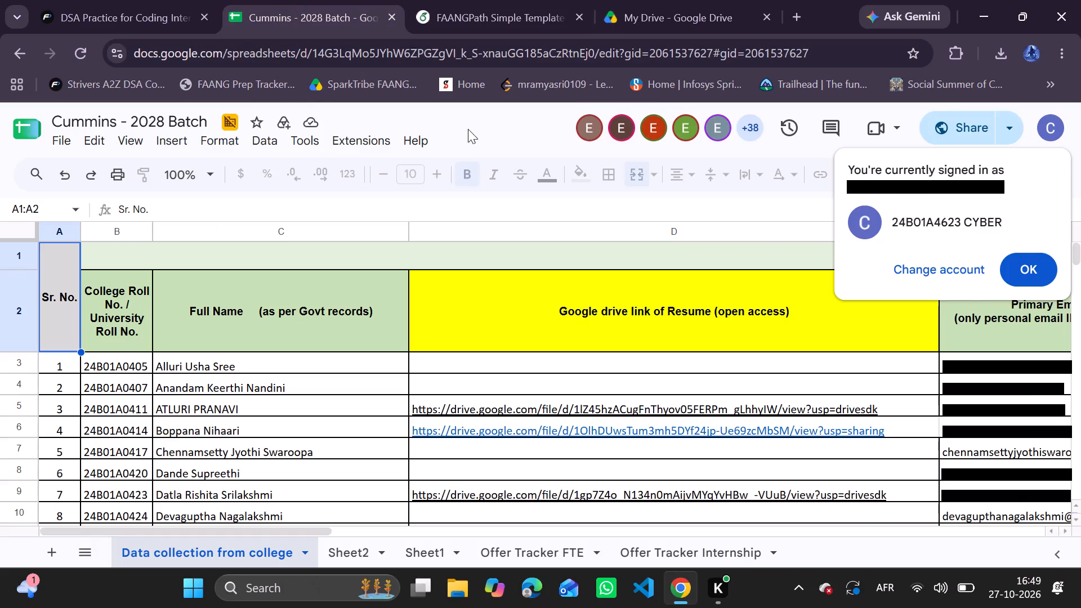
scroll(525, 279, down, 16)
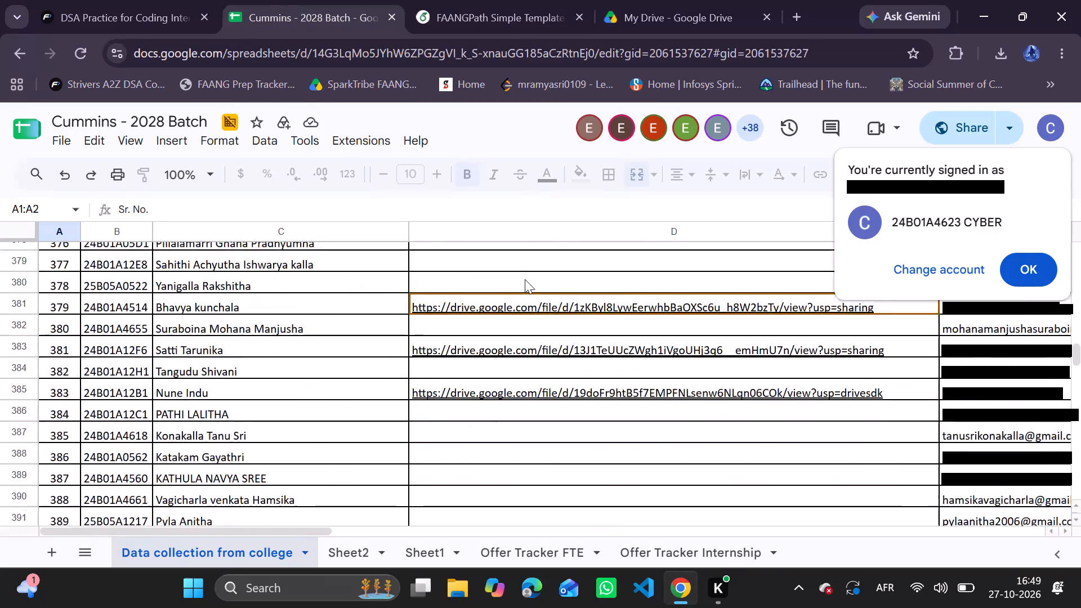
scroll(525, 279, up, 9)
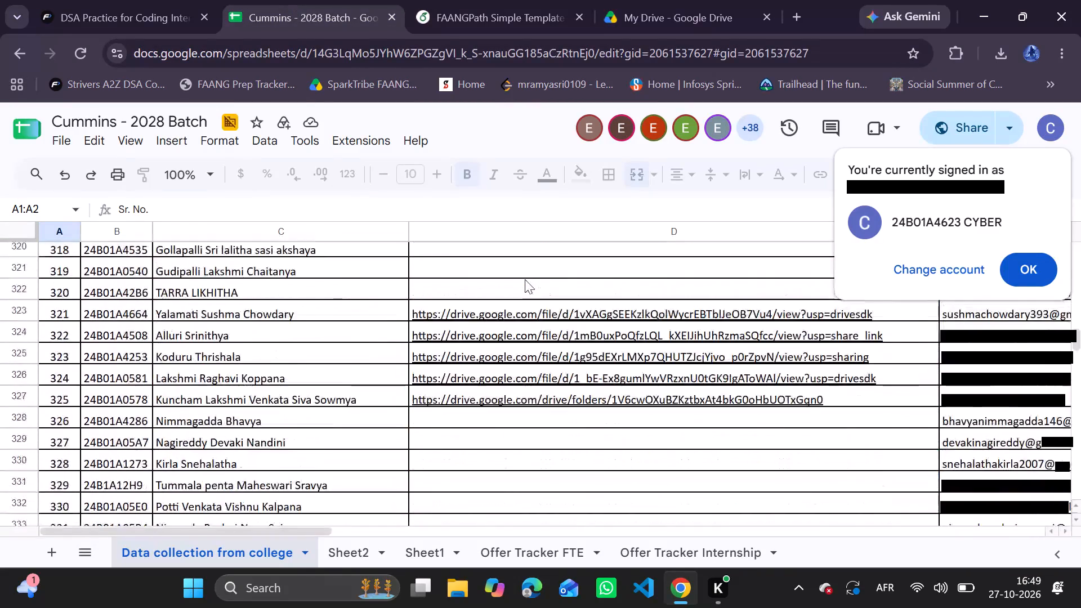
scroll(525, 279, up, 9)
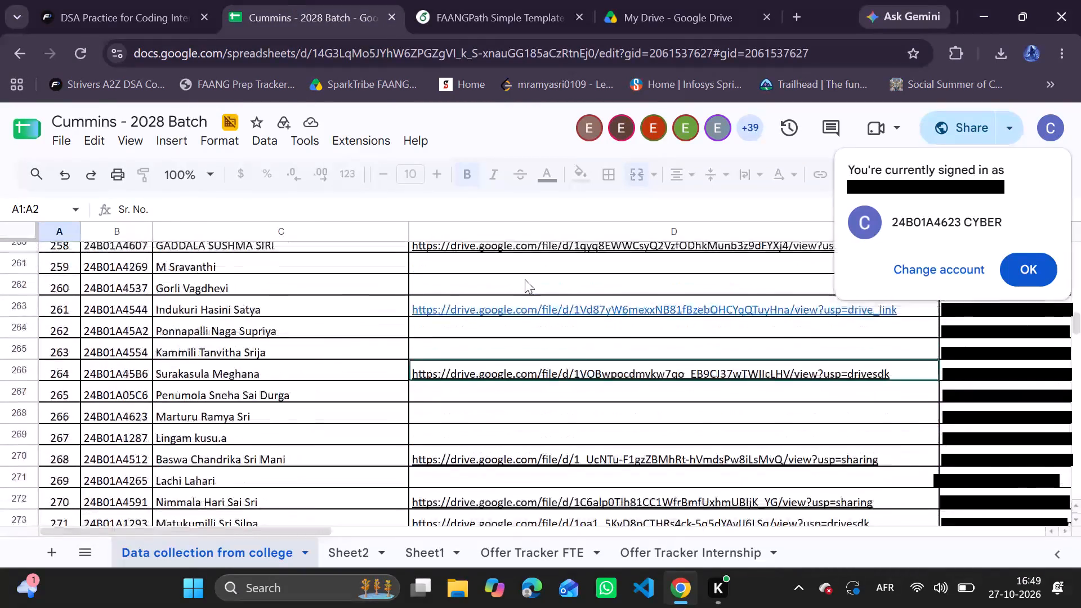
scroll(525, 279, up, 4)
scroll(525, 279, down, 1)
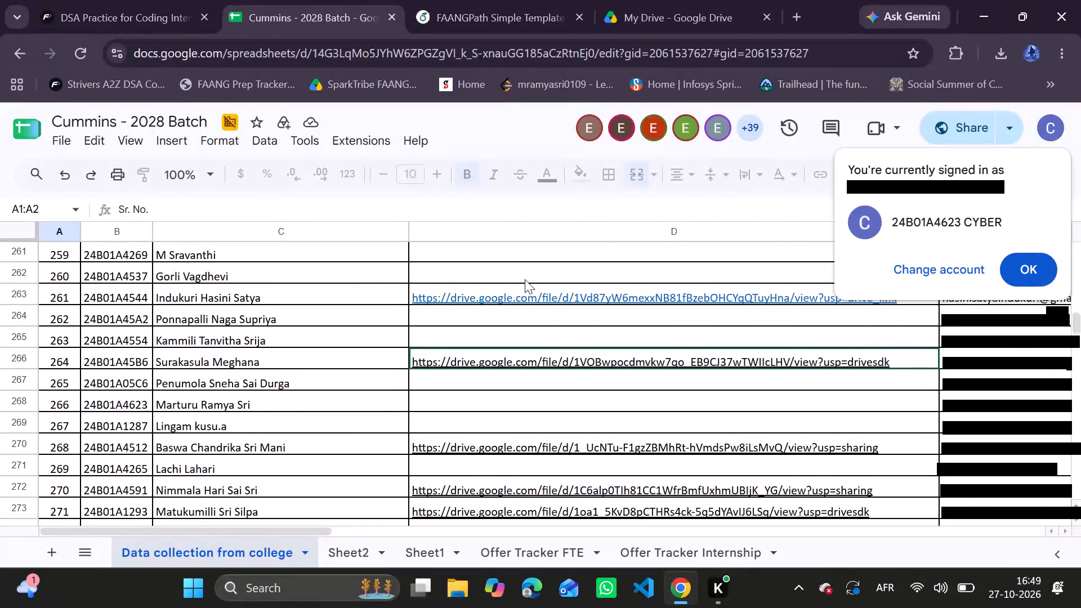
scroll(525, 279, down, 1)
click(543, 390)
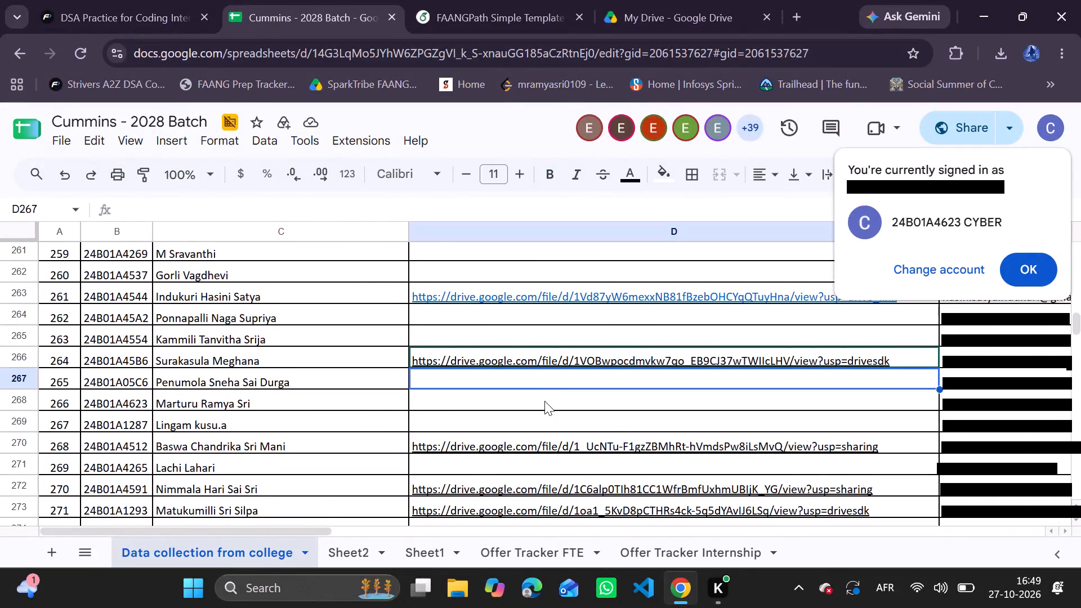
click(545, 401)
double_click(545, 401)
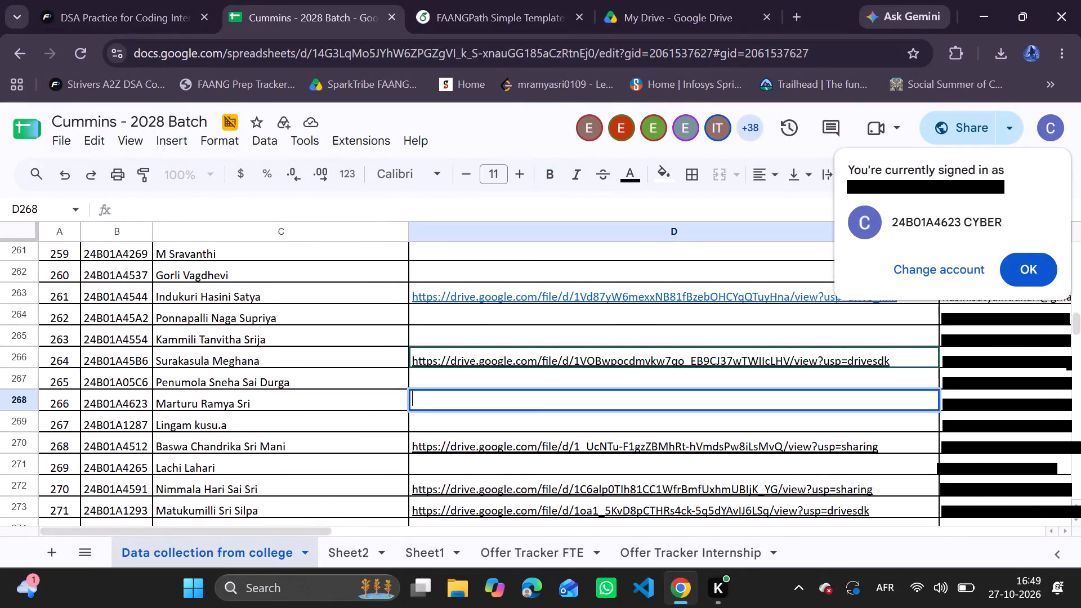
key(ctrl+v)
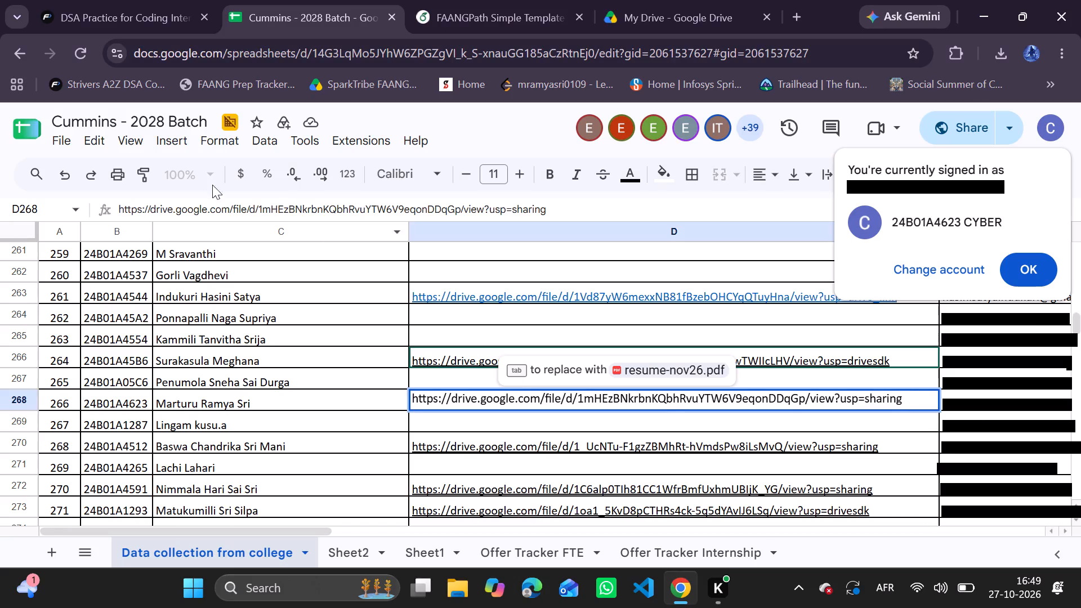
key(ctrl+s)
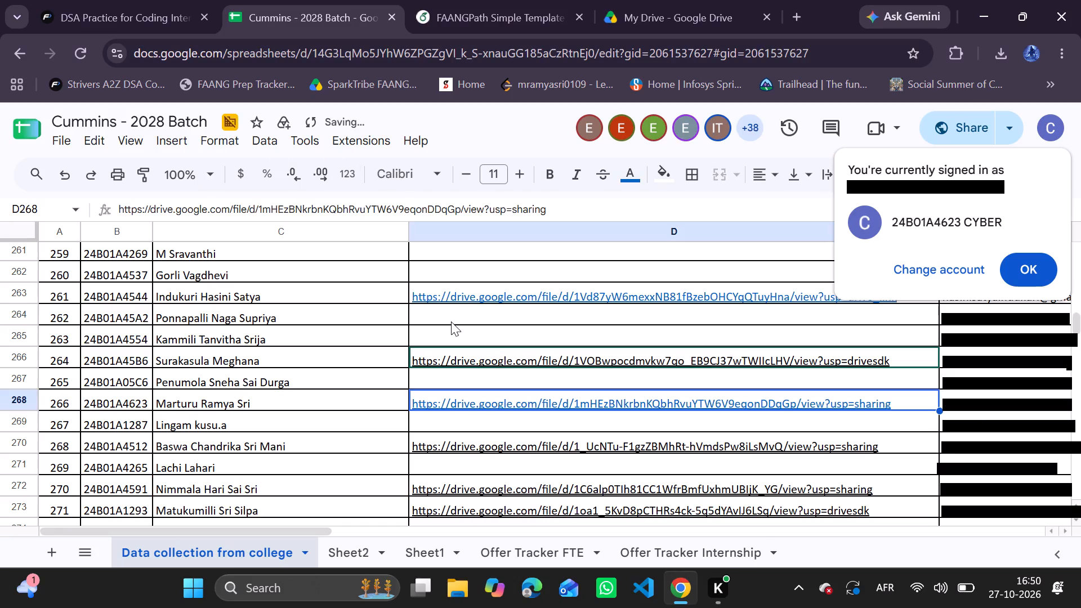
click(1022, 269)
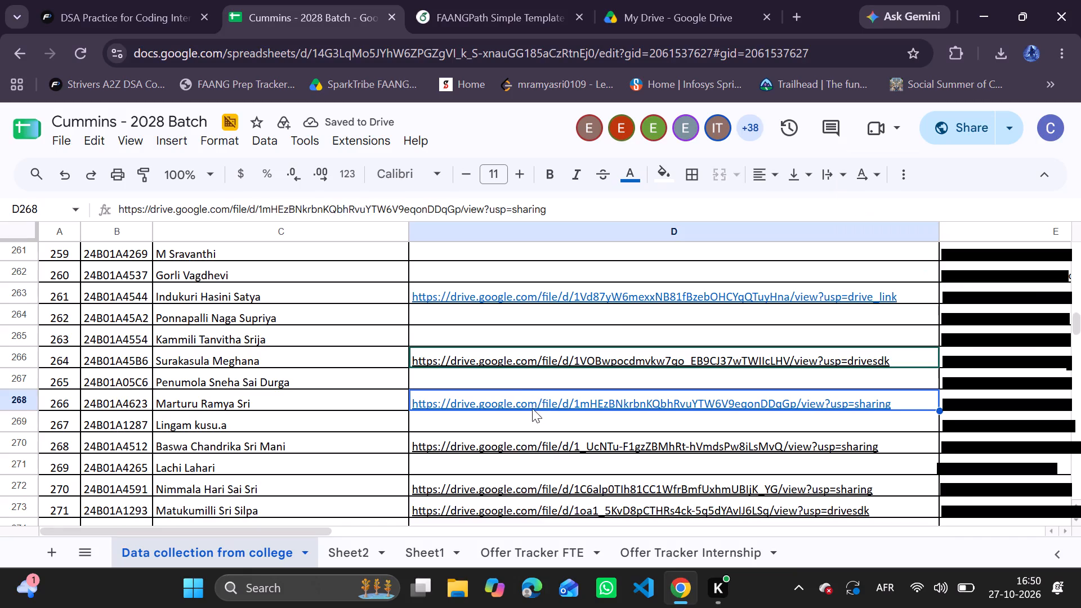
Open the resume link in cell D268 and read through the linked resume from education to achievements.
click(530, 397)
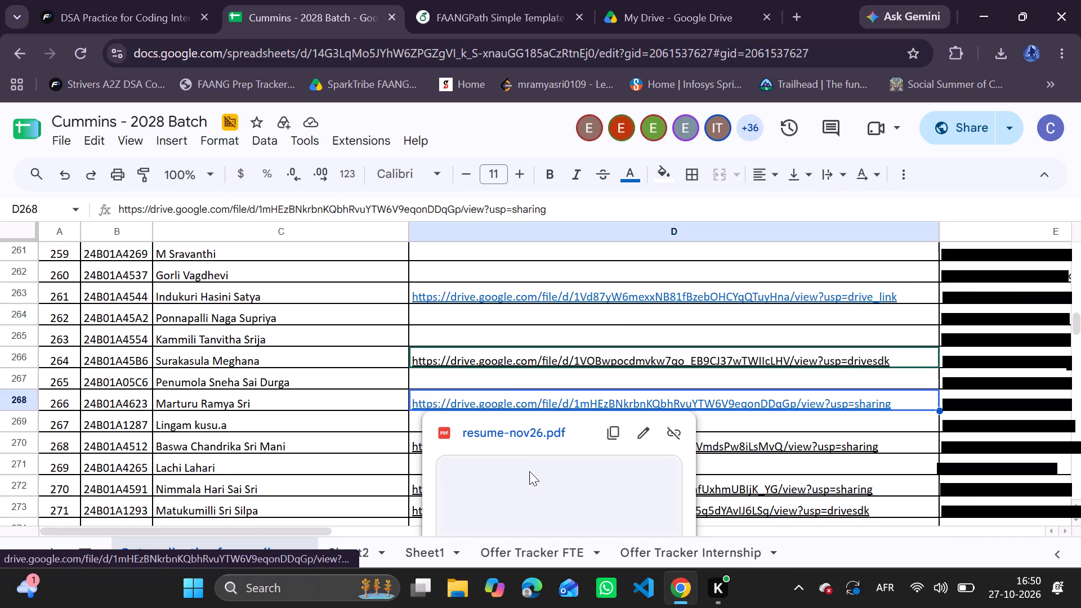
click(529, 471)
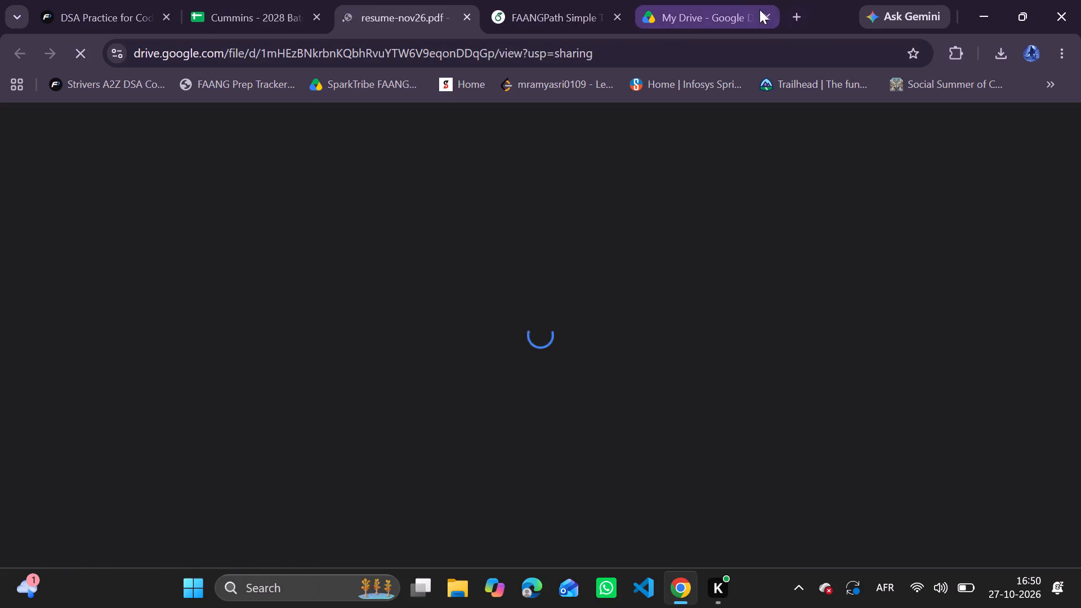
scroll(680, 315, down, 2)
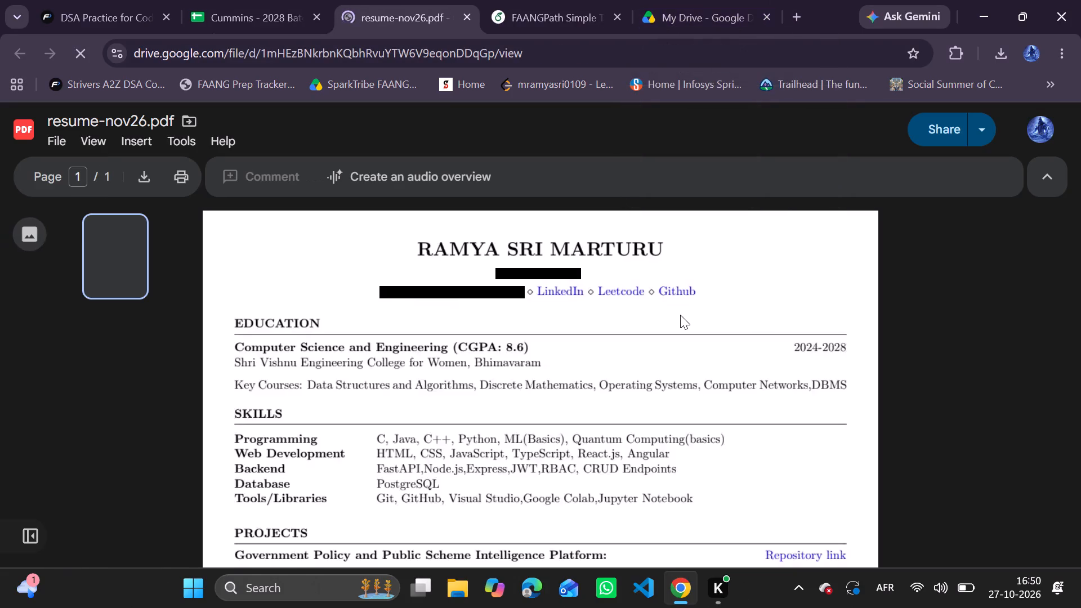
scroll(680, 315, down, 1)
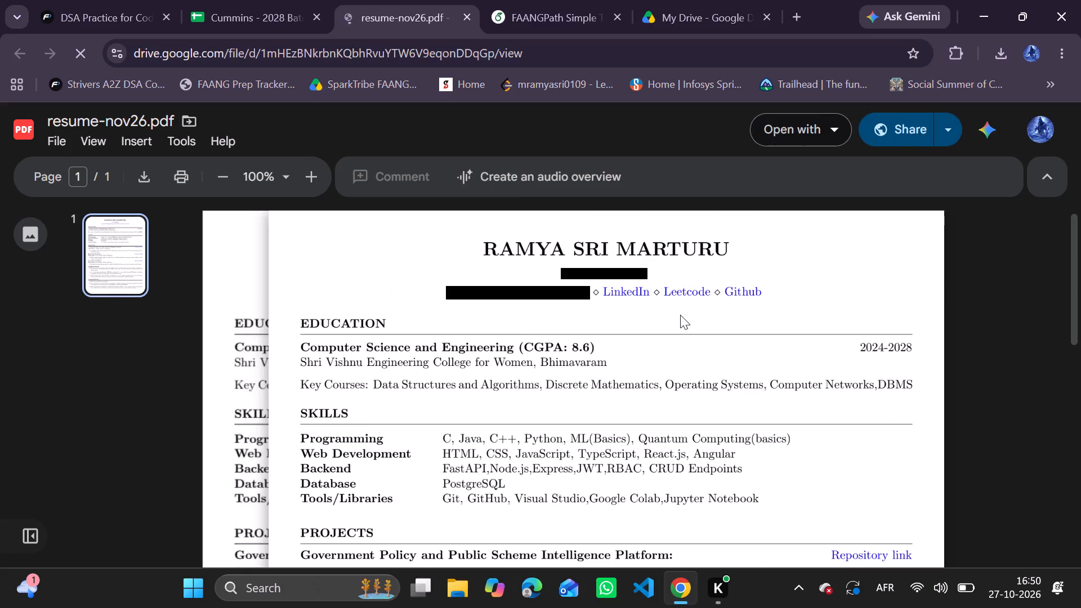
scroll(680, 315, down, 1)
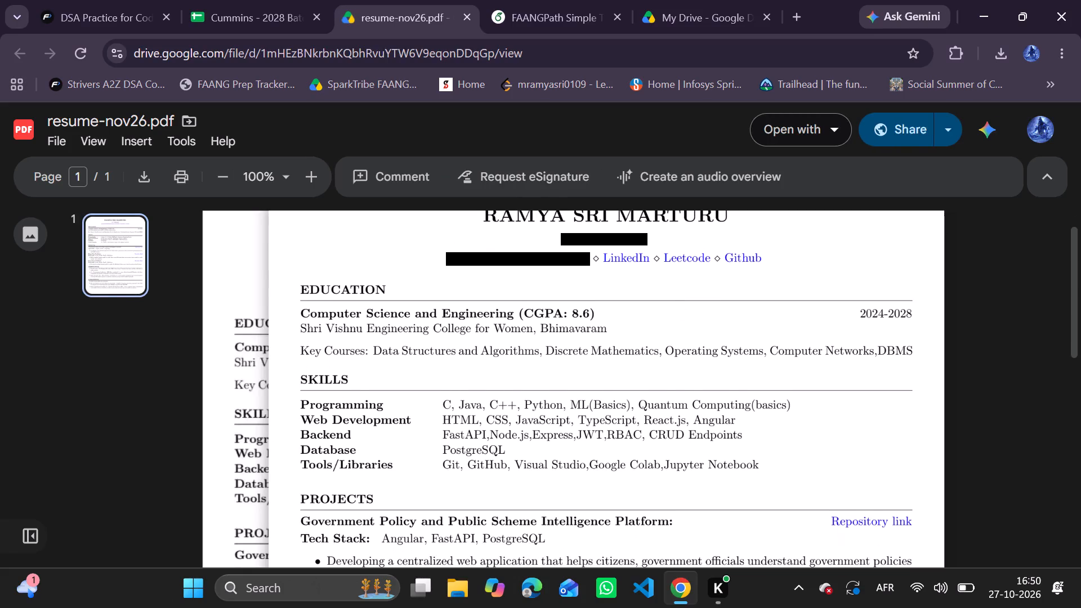
scroll(680, 315, down, 4)
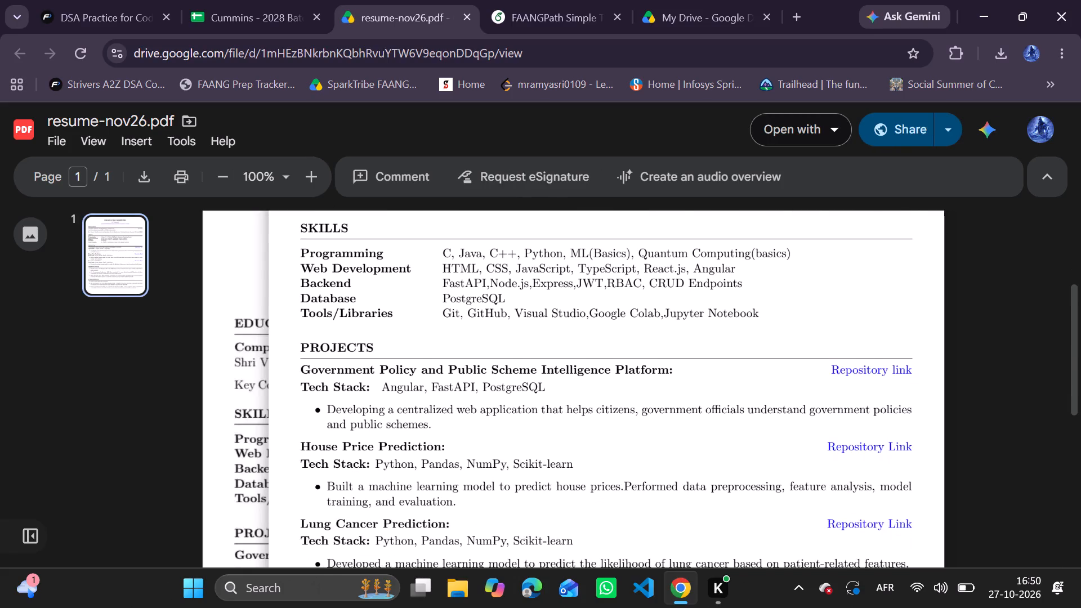
scroll(680, 315, down, 12)
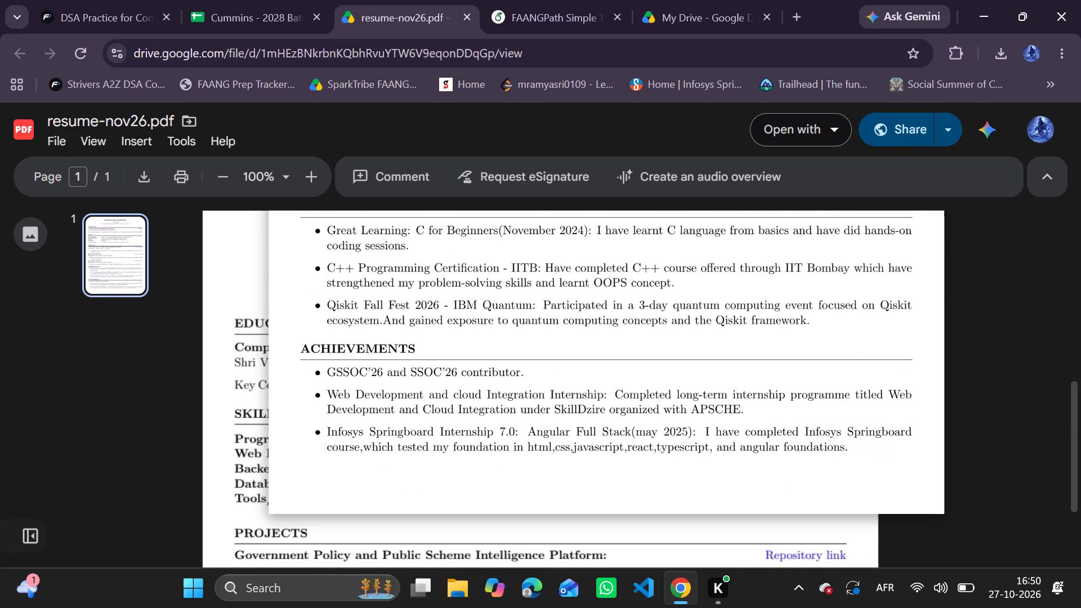
Close the My Drive and resume-nov26.pdf pages and return to the Cummins - 2028 Batch sheet.
click(761, 17)
click(764, 17)
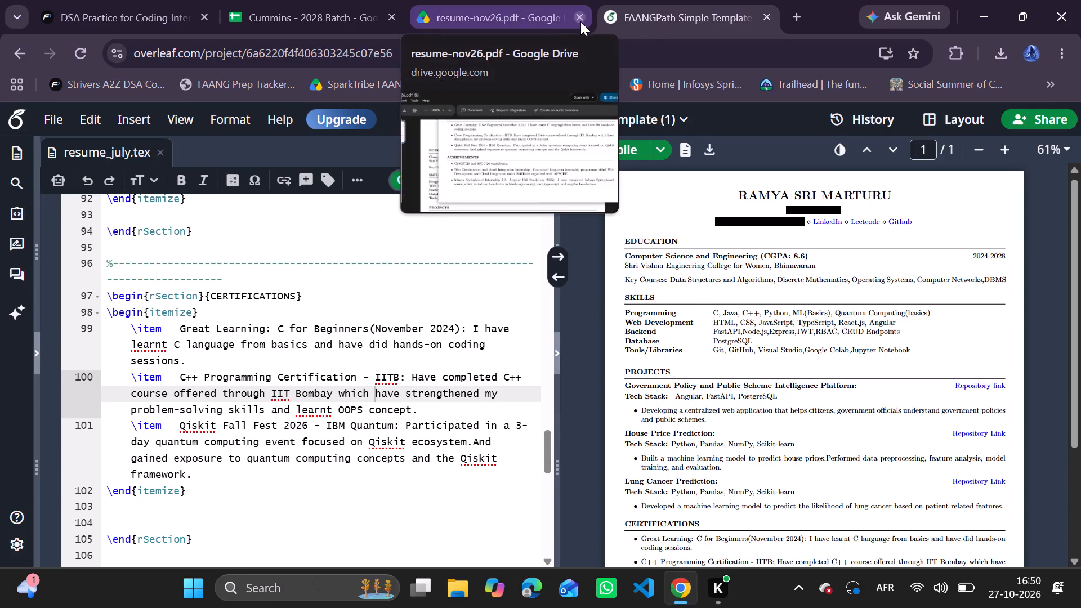
click(580, 21)
click(381, 0)
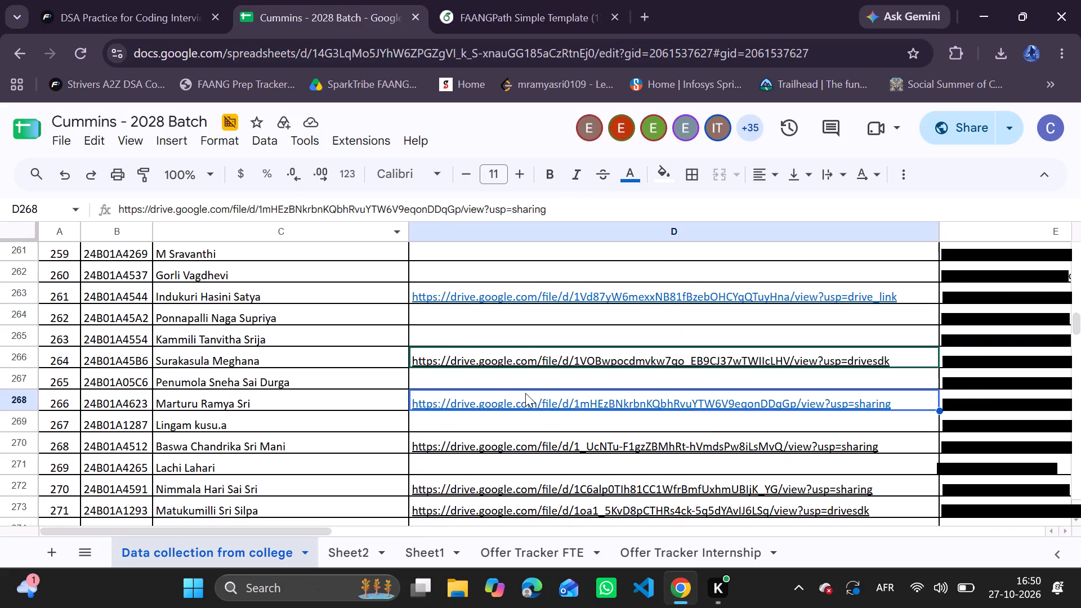
Reopen the resume link in cell D268, check the whole resume again, and close its page.
click(517, 401)
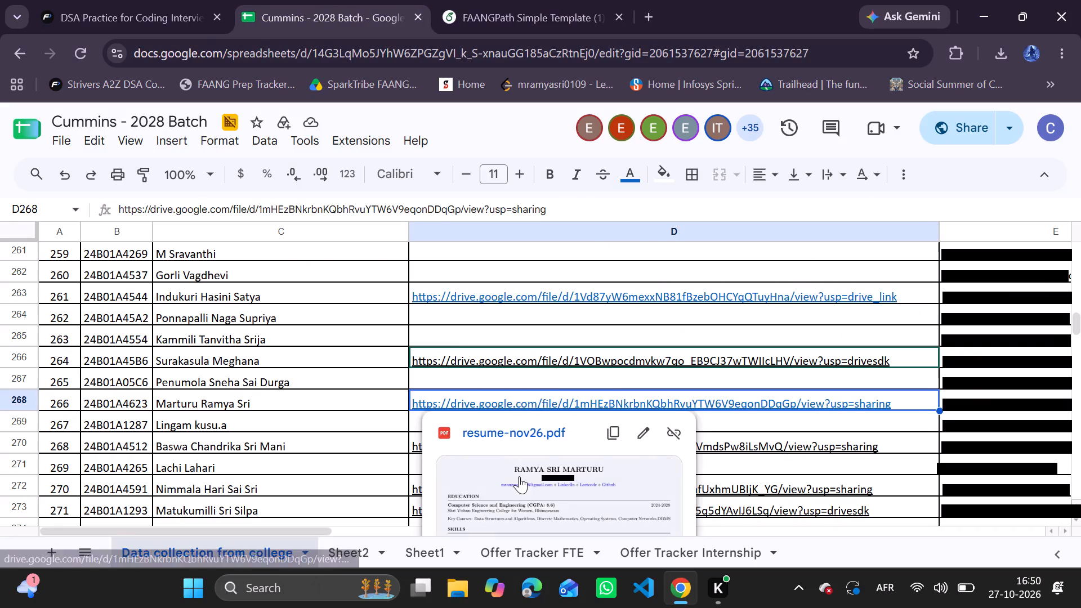
click(519, 476)
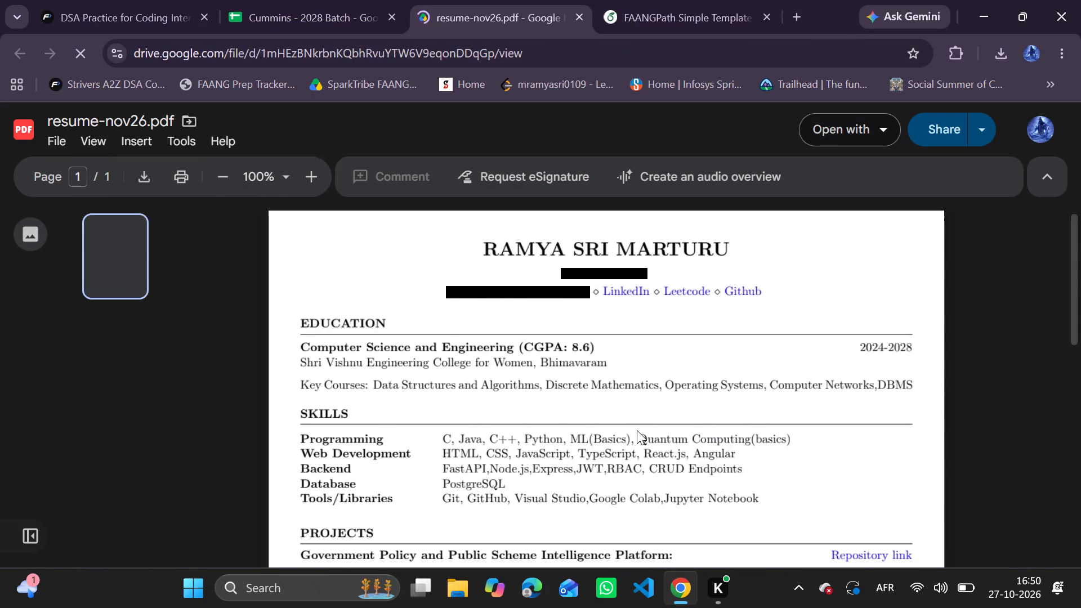
scroll(637, 415, down, 2)
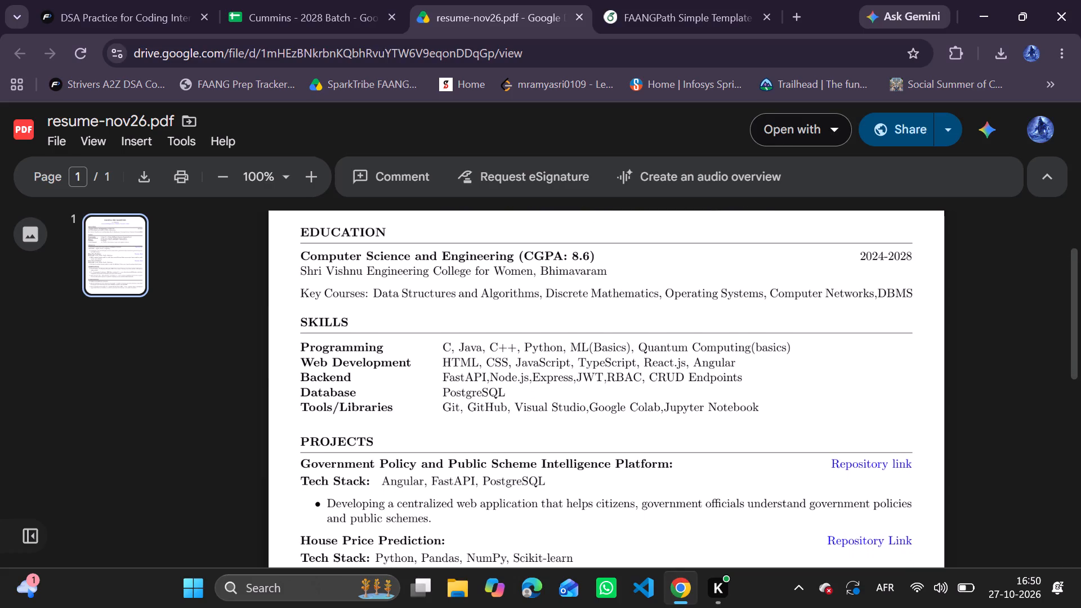
scroll(637, 415, down, 4)
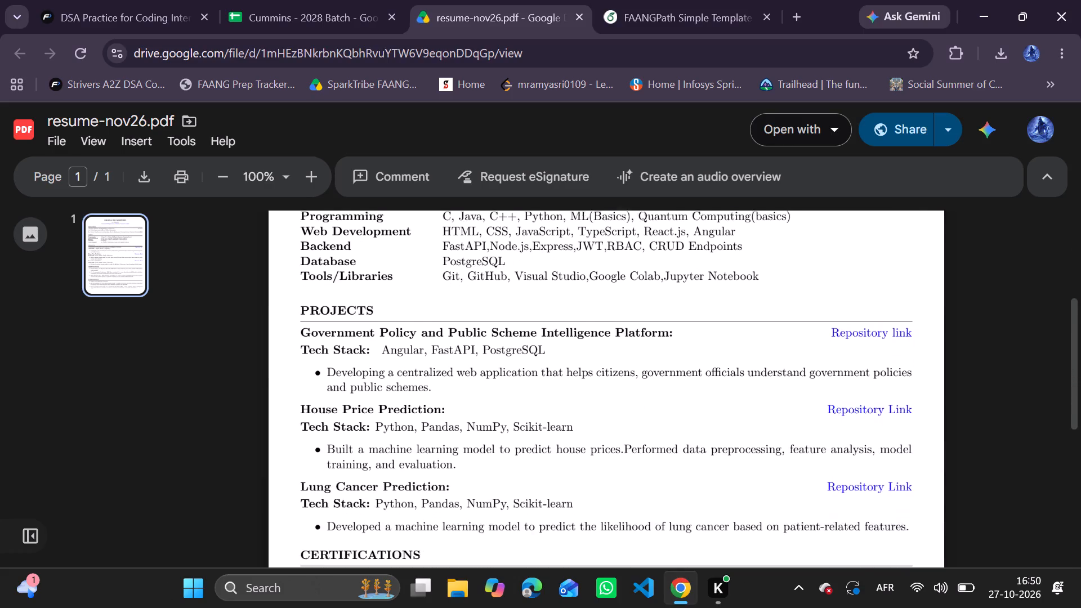
scroll(637, 415, down, 2)
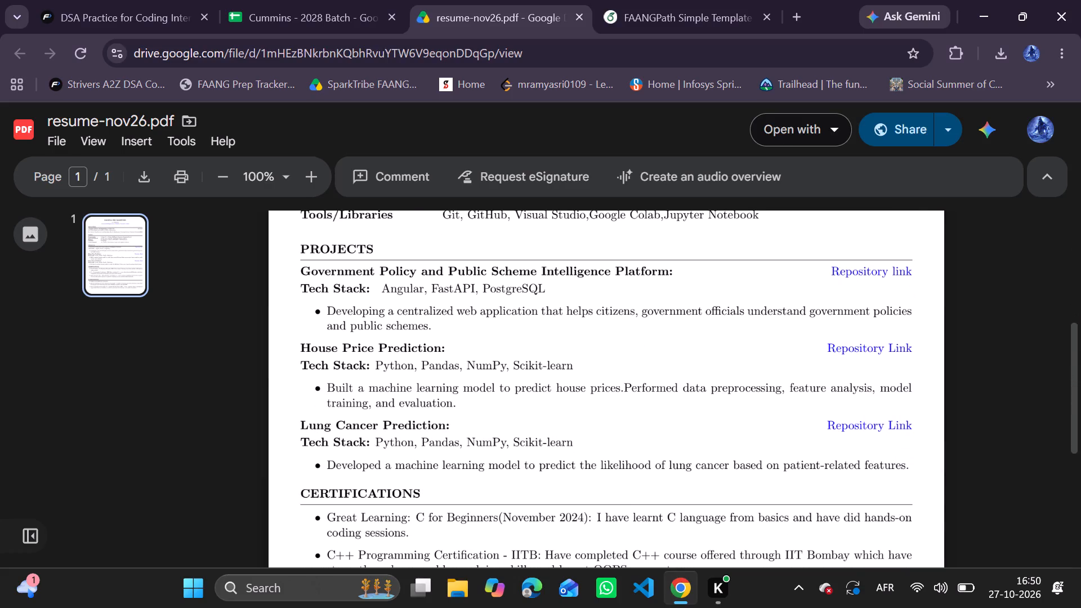
scroll(637, 415, down, 6)
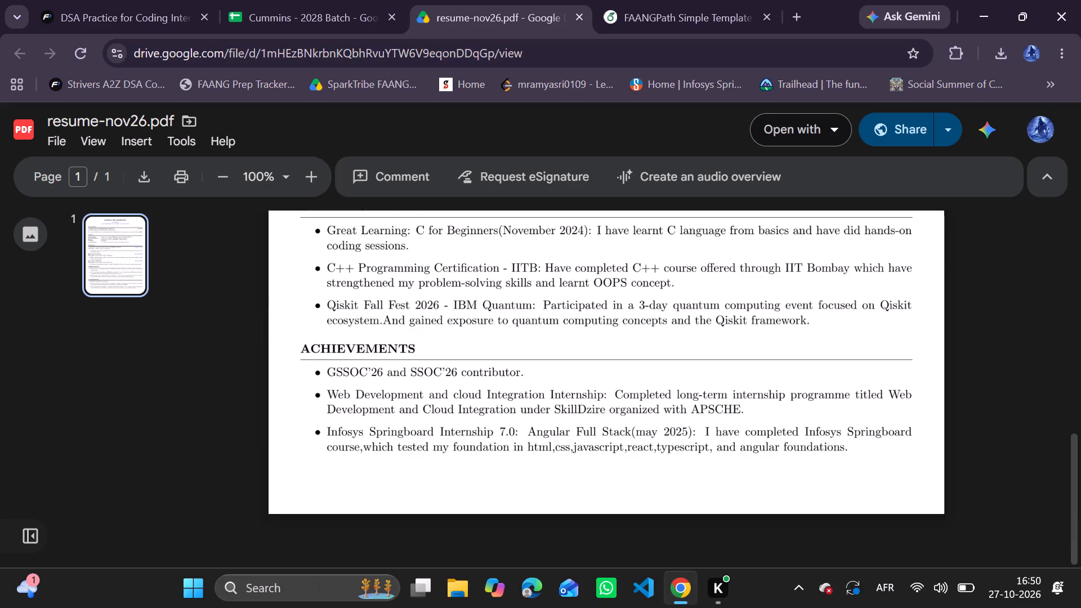
scroll(637, 415, up, 4)
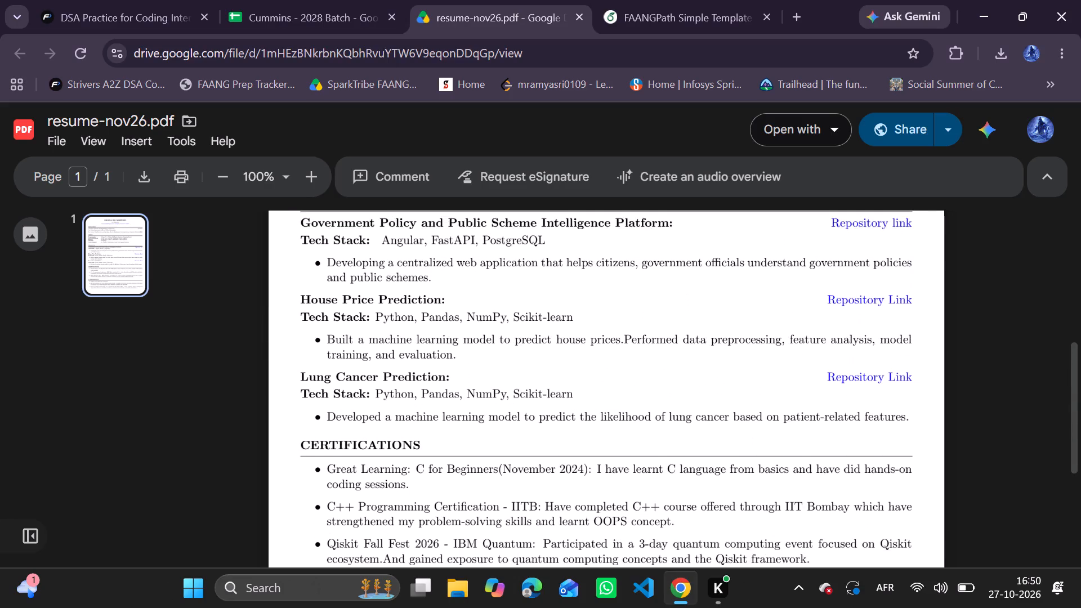
scroll(635, 444, up, 2)
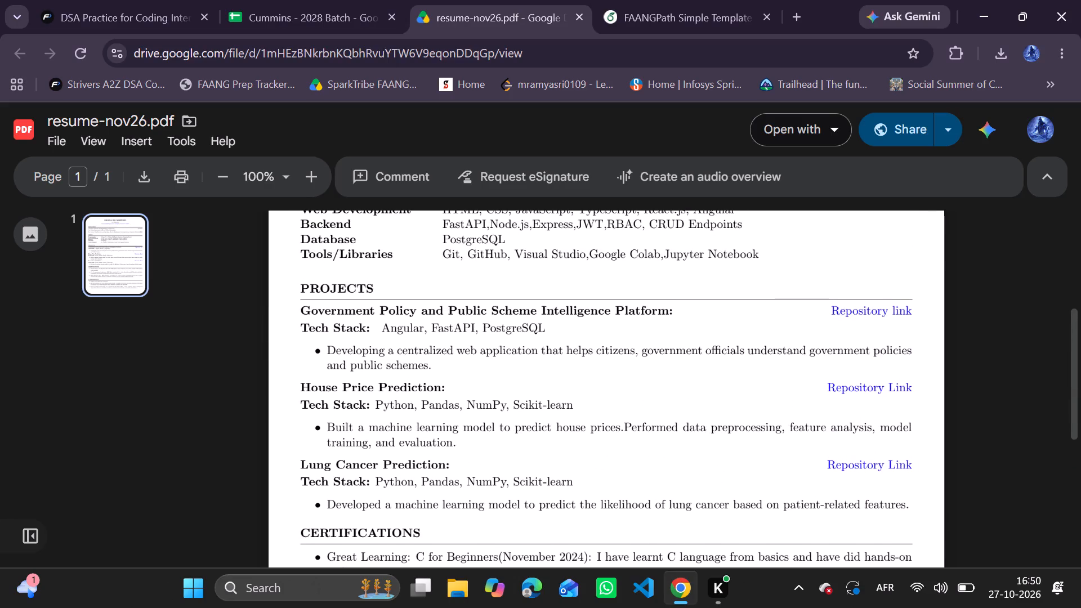
scroll(635, 444, up, 6)
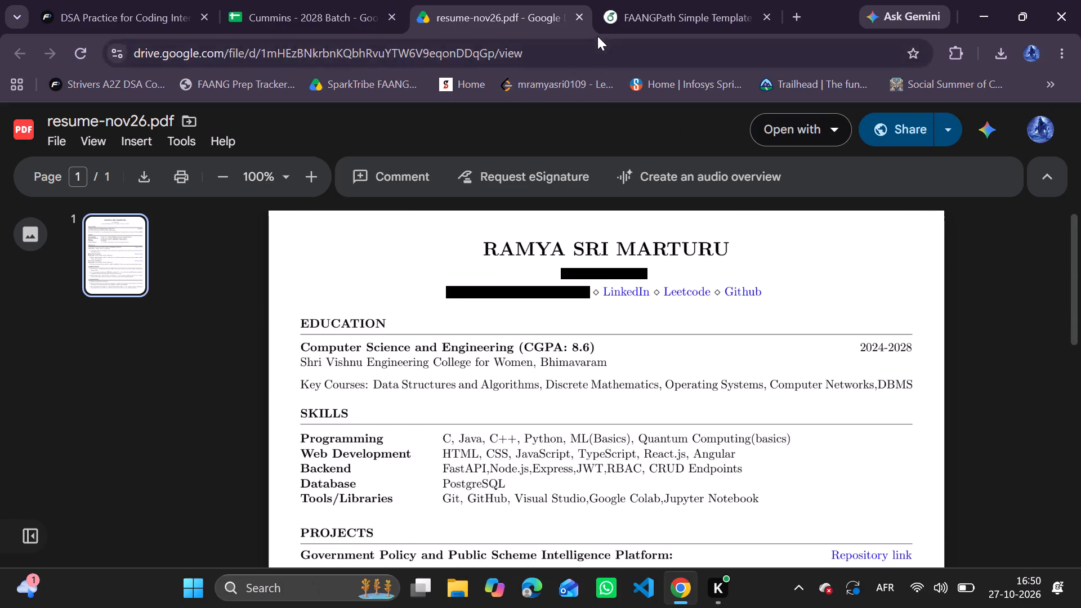
click(578, 21)
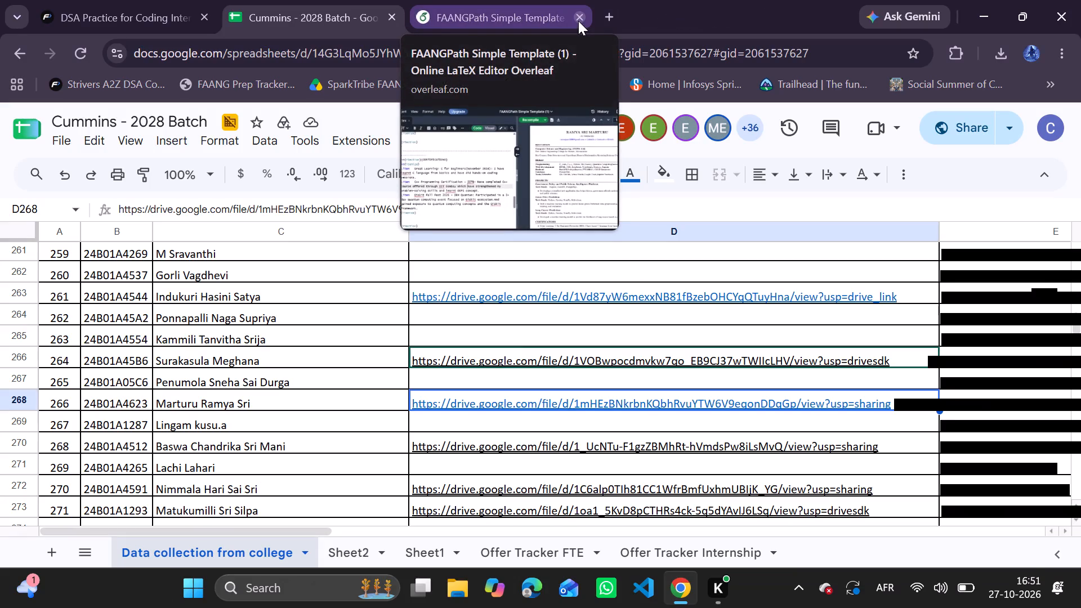
Review the details entered across row 268 of the Cummins - 2028 Batch sheet, from the resume link to the branch and college columns.
scroll(501, 286, right, 1)
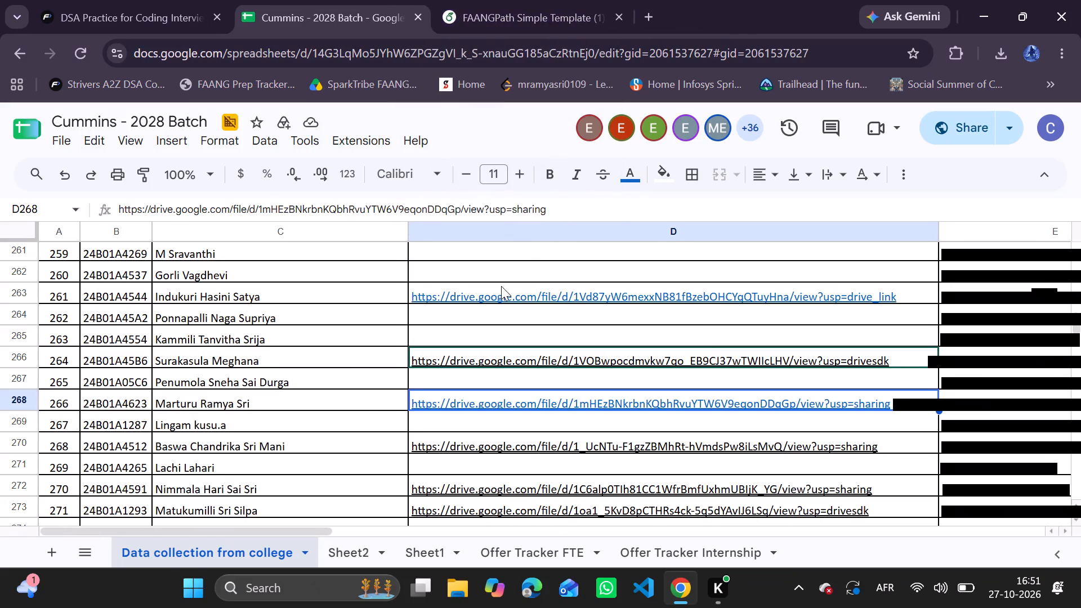
scroll(501, 286, left, 7)
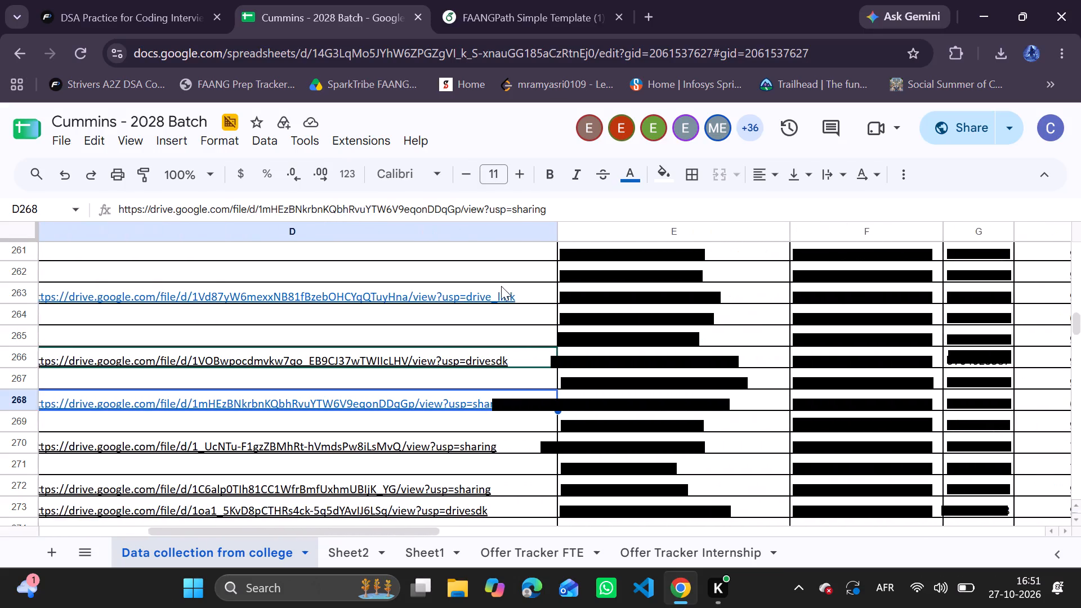
scroll(501, 286, left, 4)
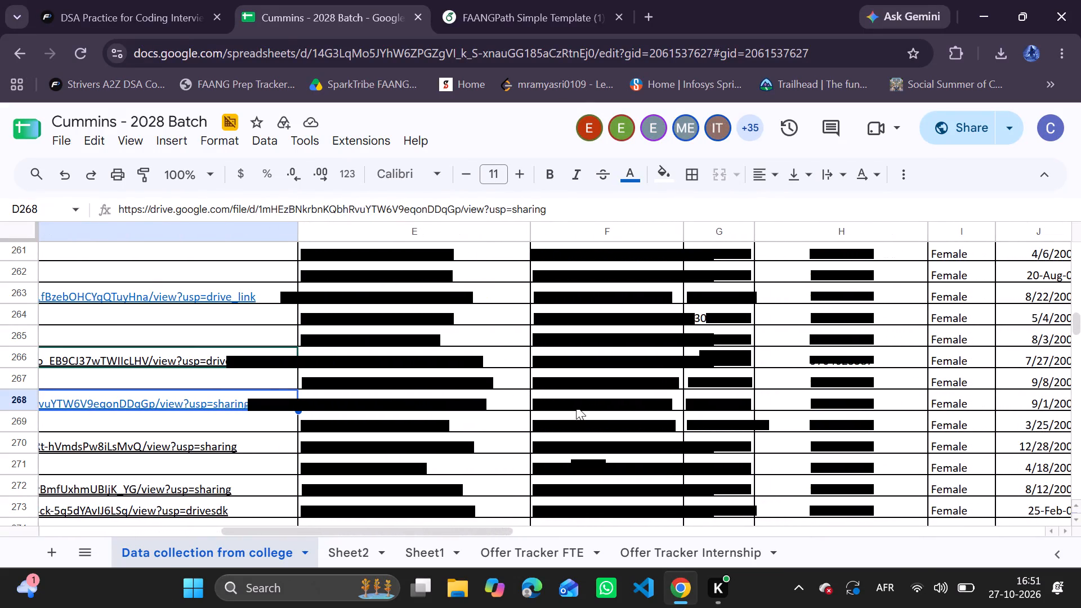
scroll(576, 406, left, 3)
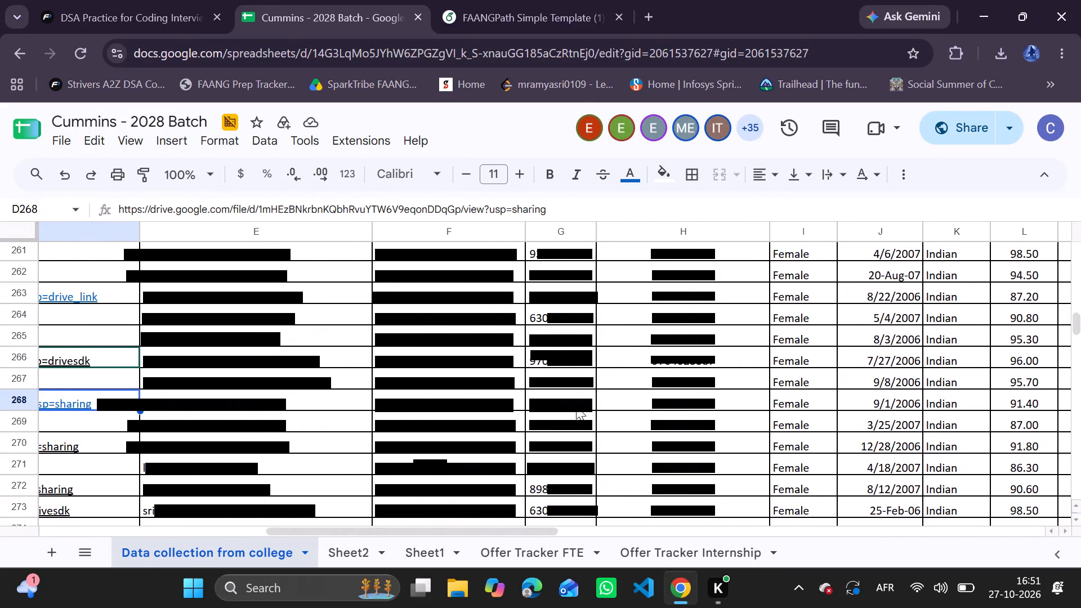
scroll(576, 406, left, 4)
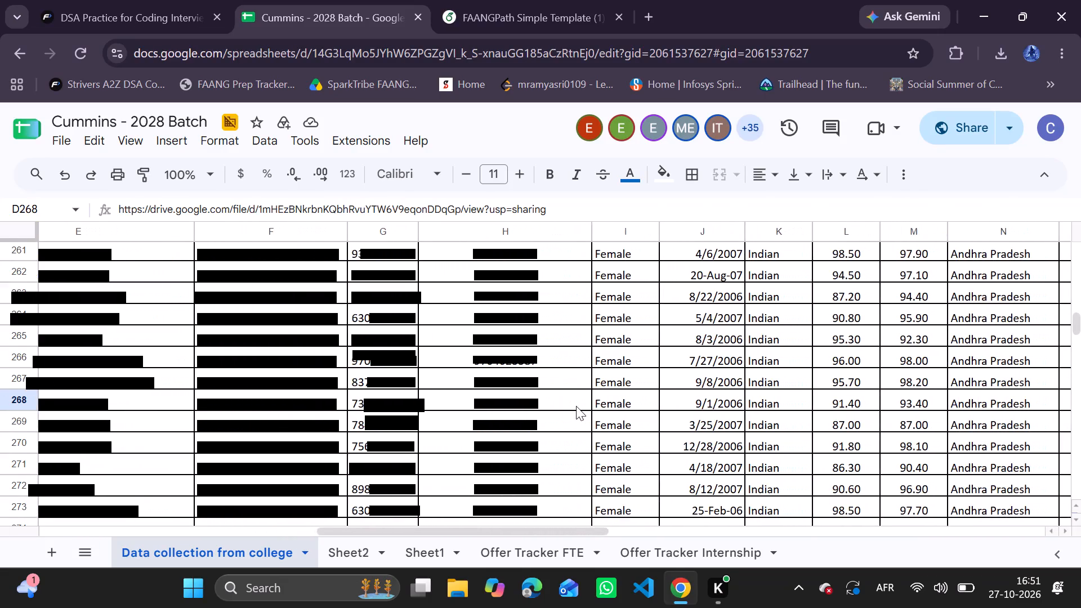
scroll(576, 406, left, 4)
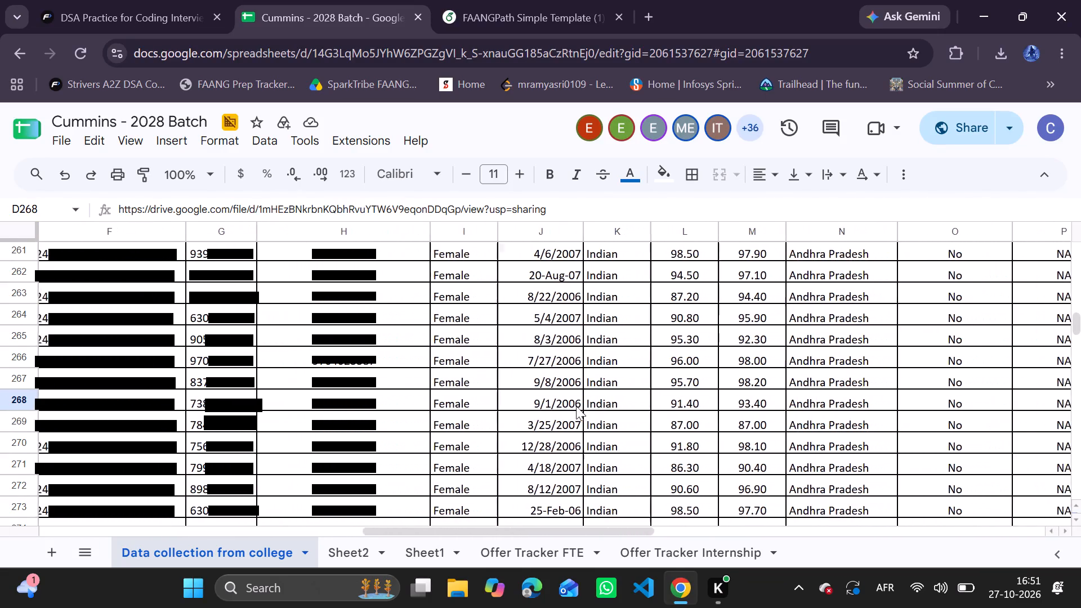
scroll(576, 406, left, 4)
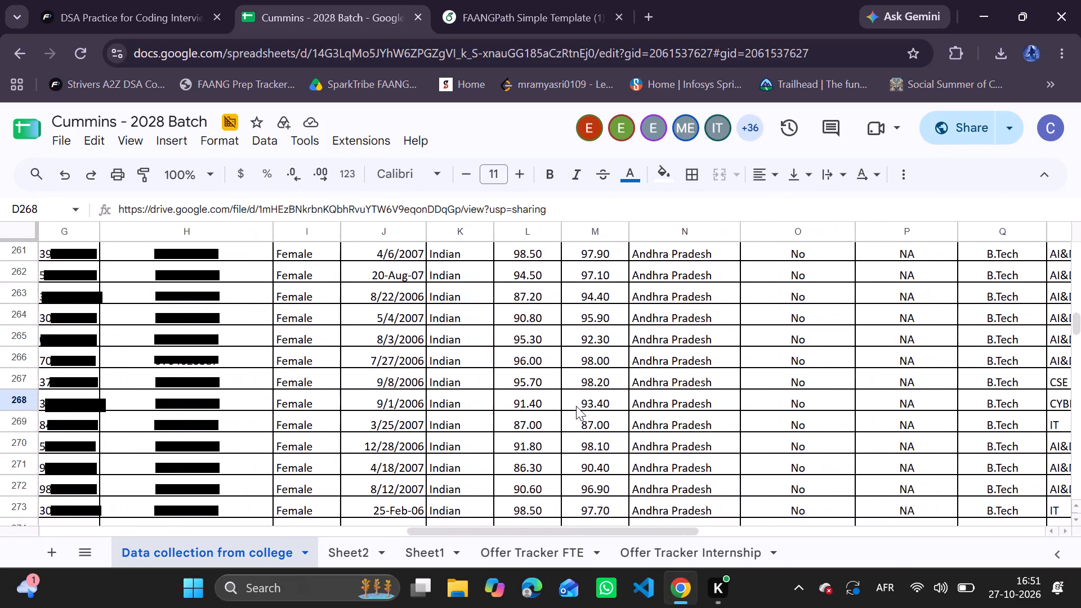
scroll(576, 406, left, 2)
scroll(576, 406, right, 1)
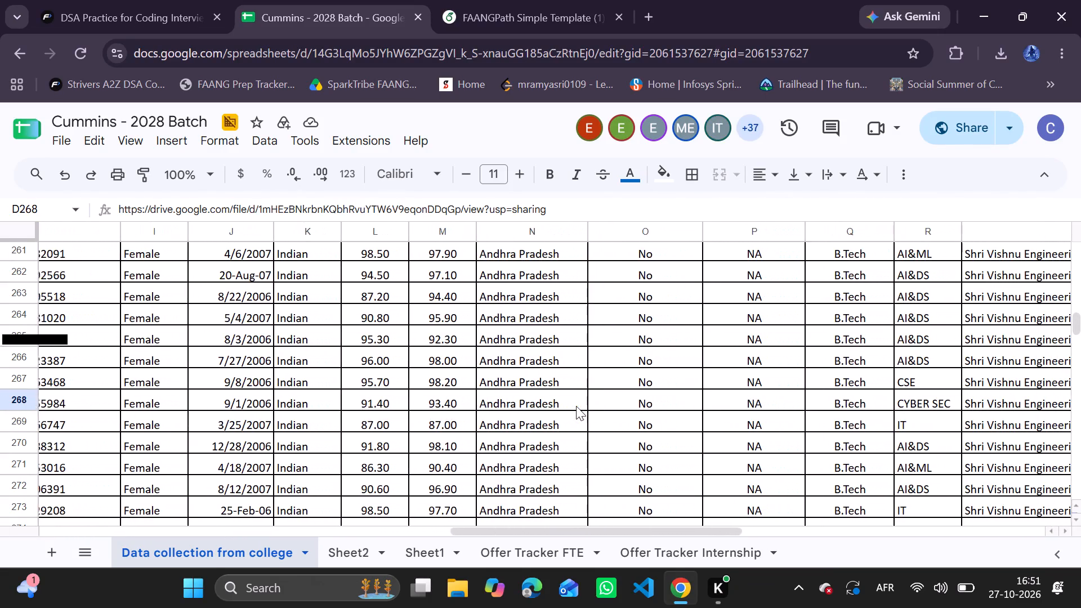
scroll(576, 406, right, 2)
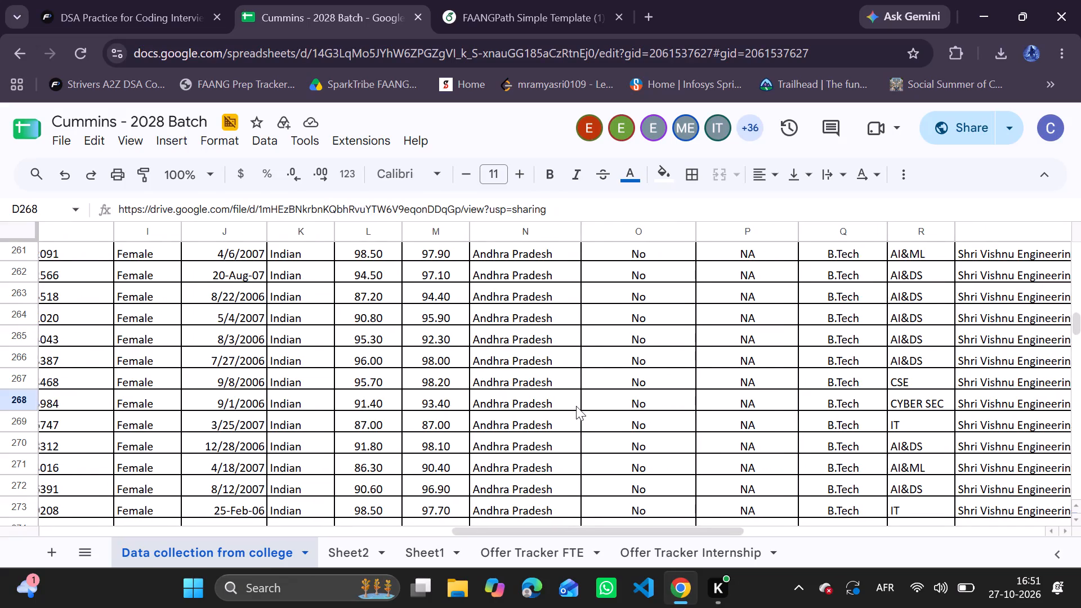
scroll(576, 406, right, 2)
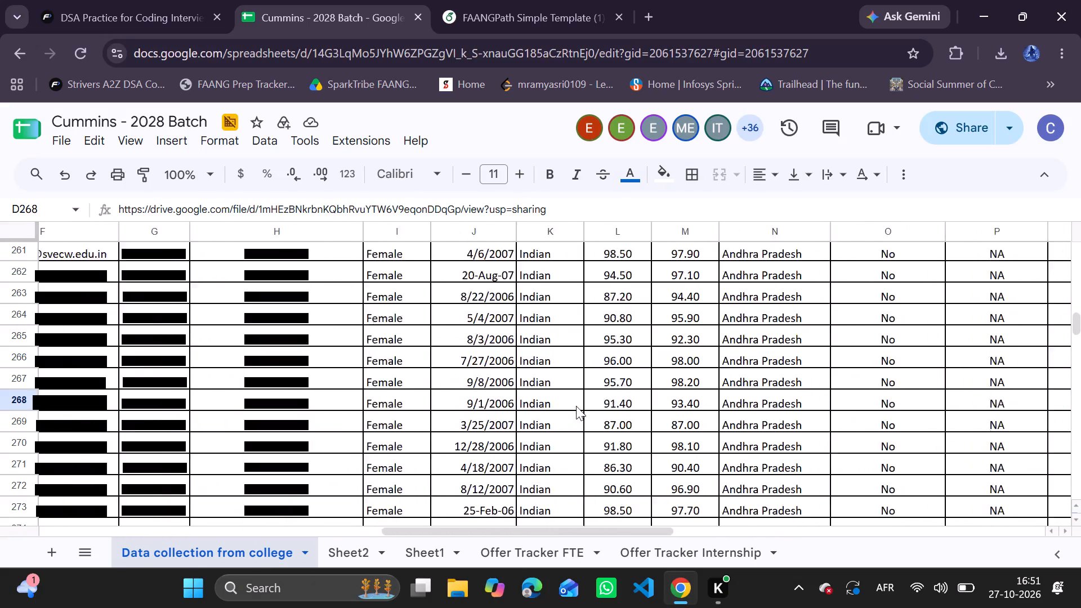
scroll(576, 406, right, 5)
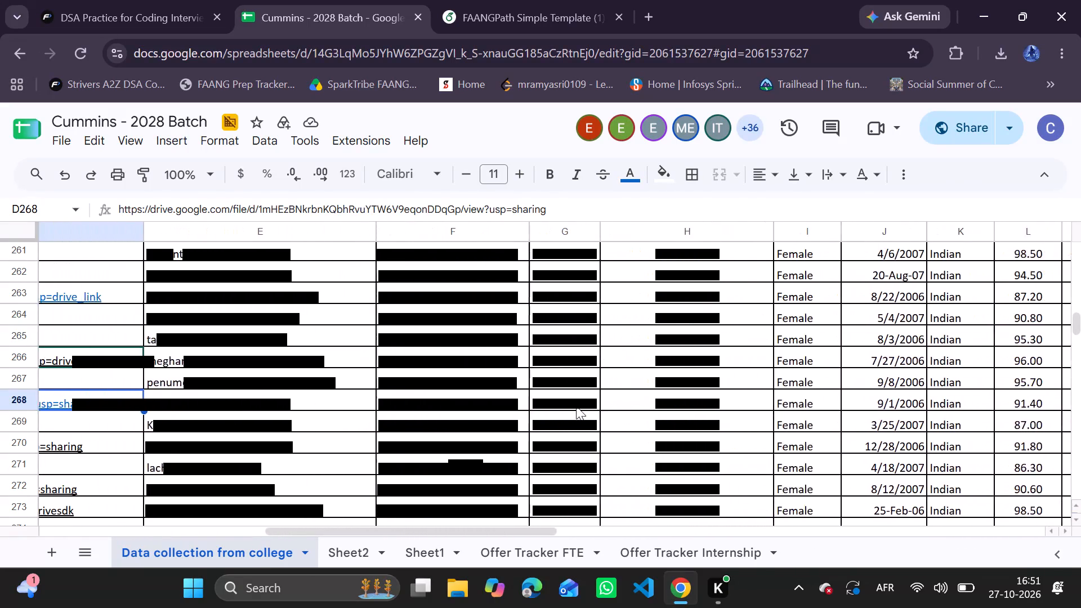
scroll(576, 406, right, 1)
scroll(653, 394, right, 5)
scroll(818, 387, right, 2)
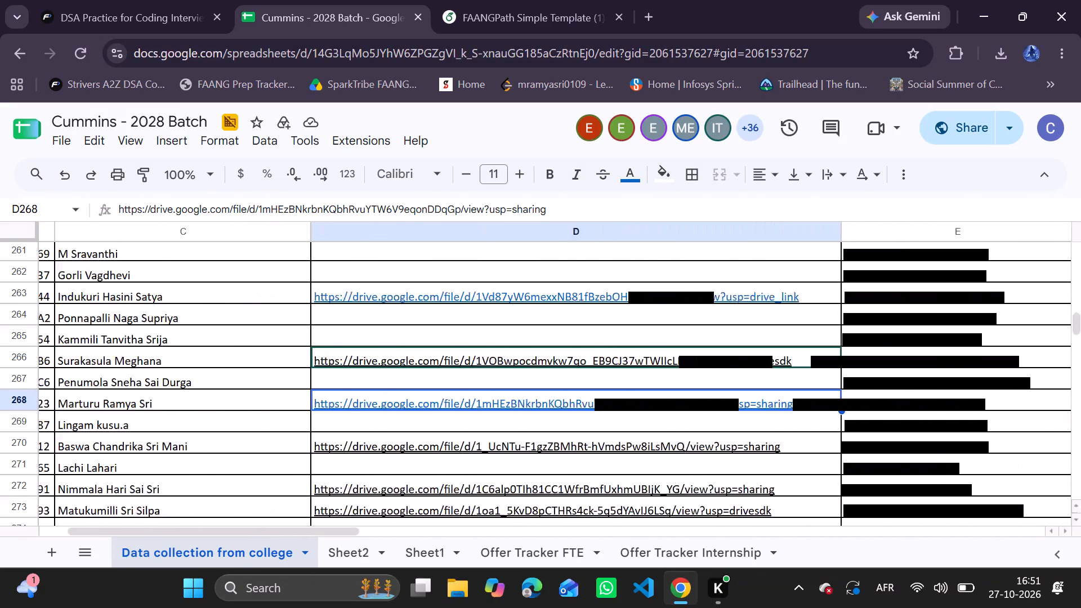
scroll(818, 387, right, 2)
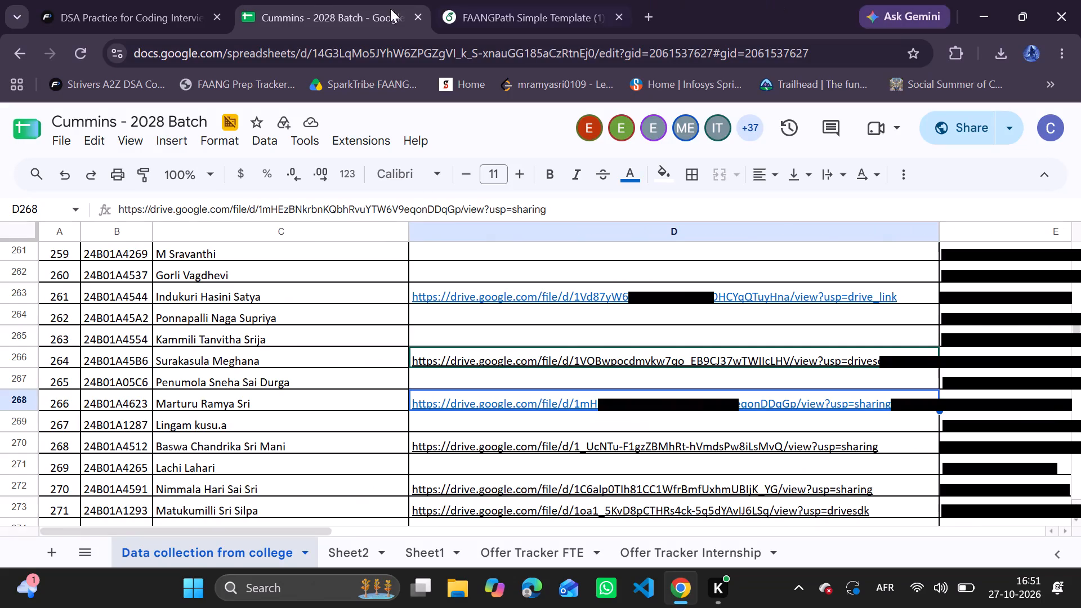
Close the FAANGPath Simple Template Overleaf page and the Cummins - 2028 Batch sheet.
click(618, 16)
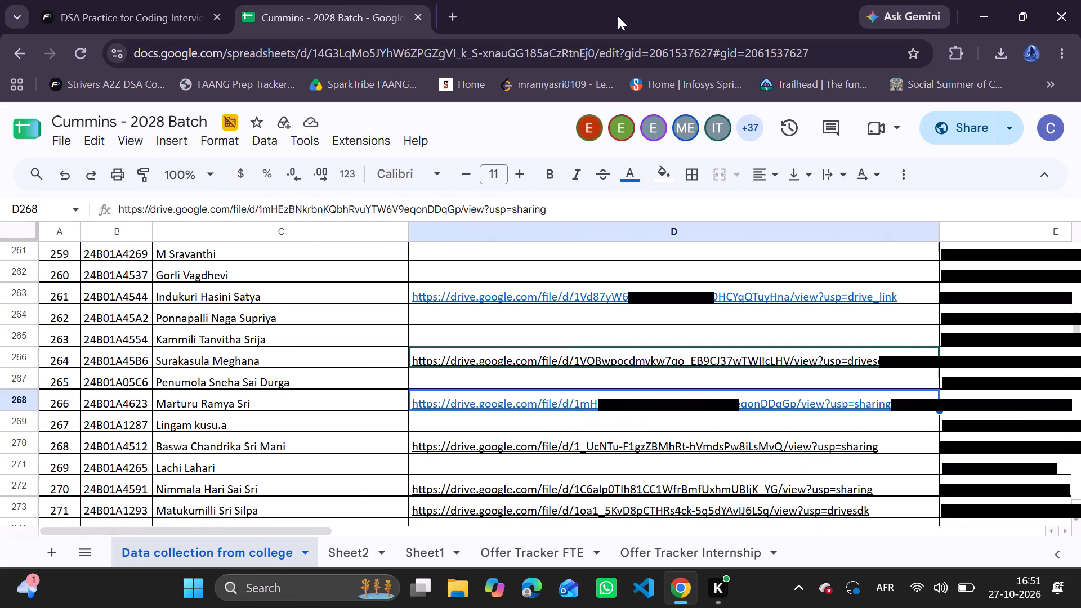
click(417, 16)
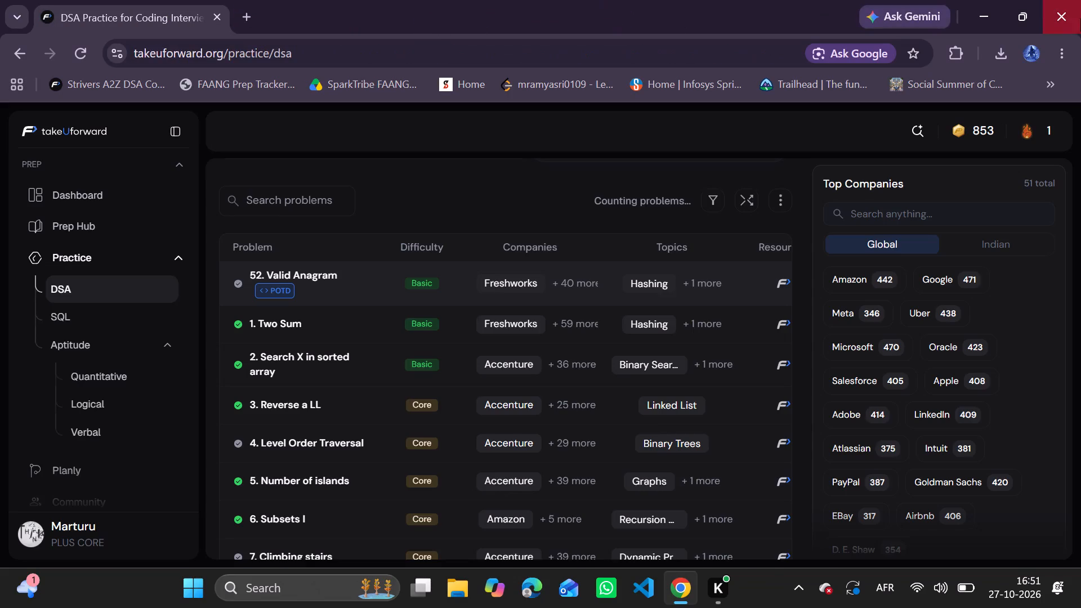
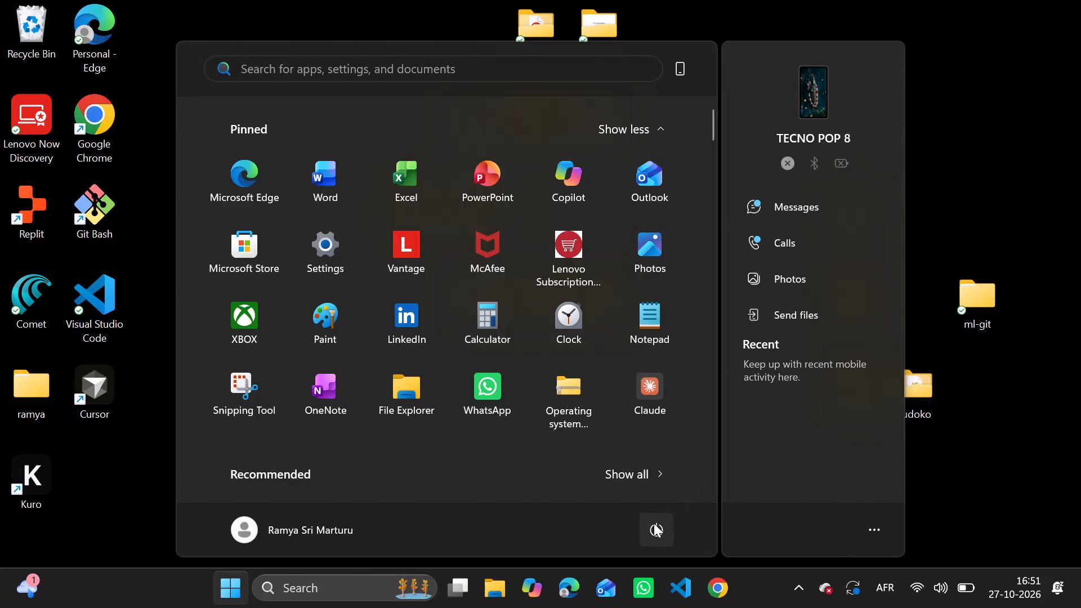
Shut down the PC.
click(654, 522)
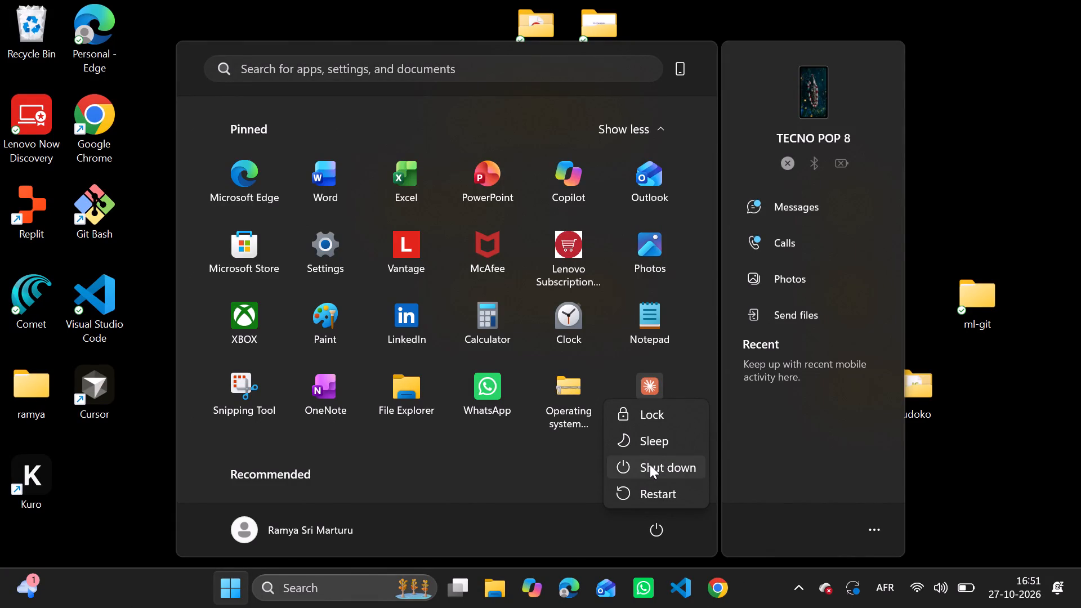
click(650, 464)
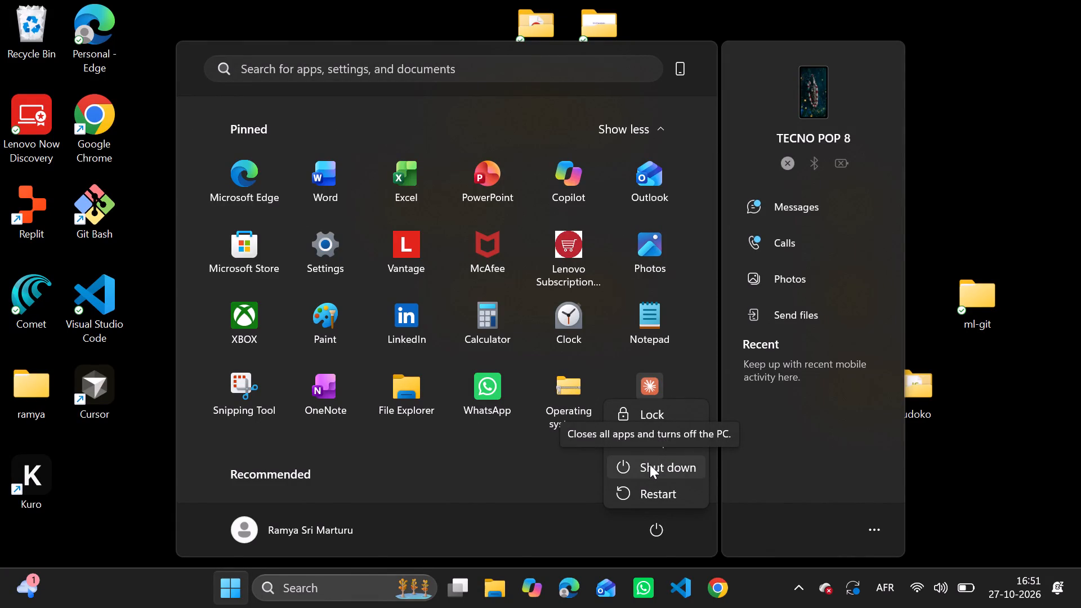